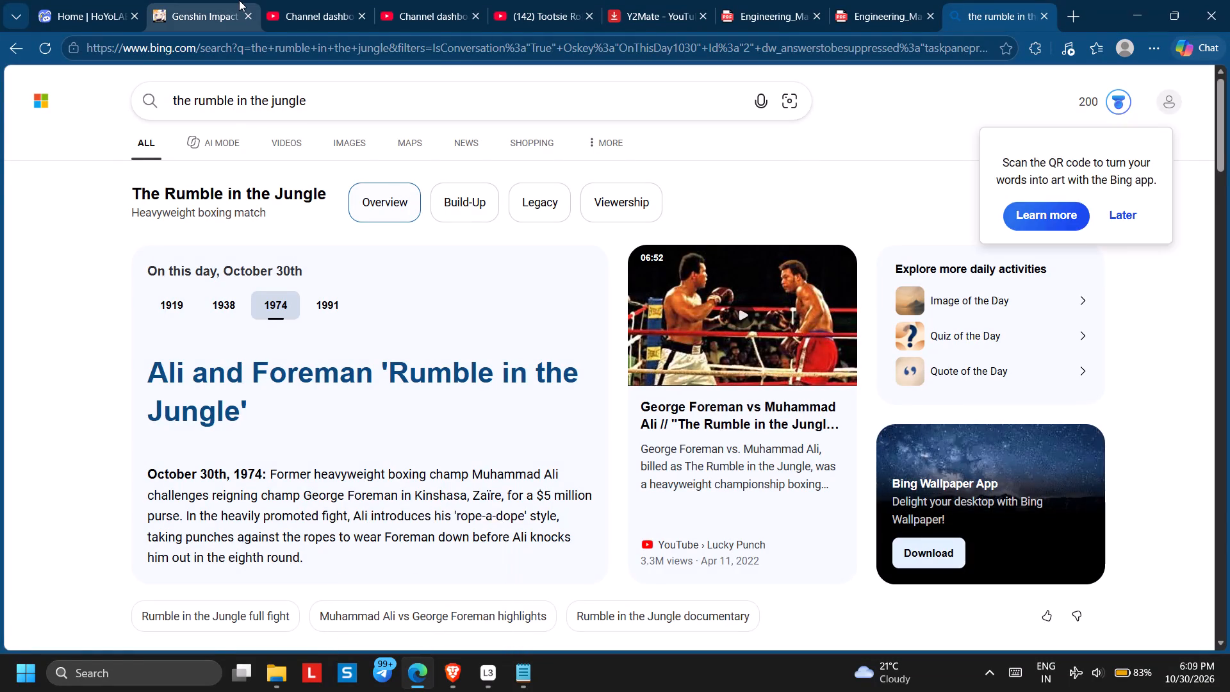
In YouTube Studio, open the details of the newest unlisted Short, the 0:31 one at the head of the channel's Shorts list.
{"action": "left_click", "coordinate": [239, 0]}
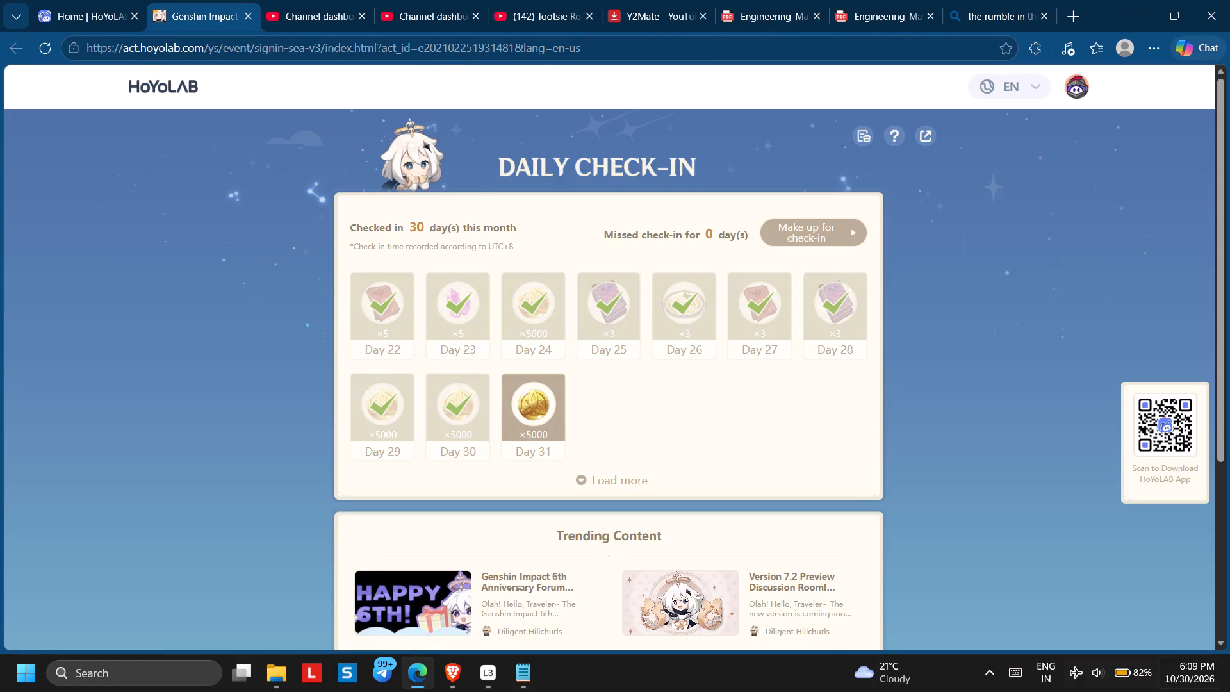
{"action": "left_click", "coordinate": [272, 0]}
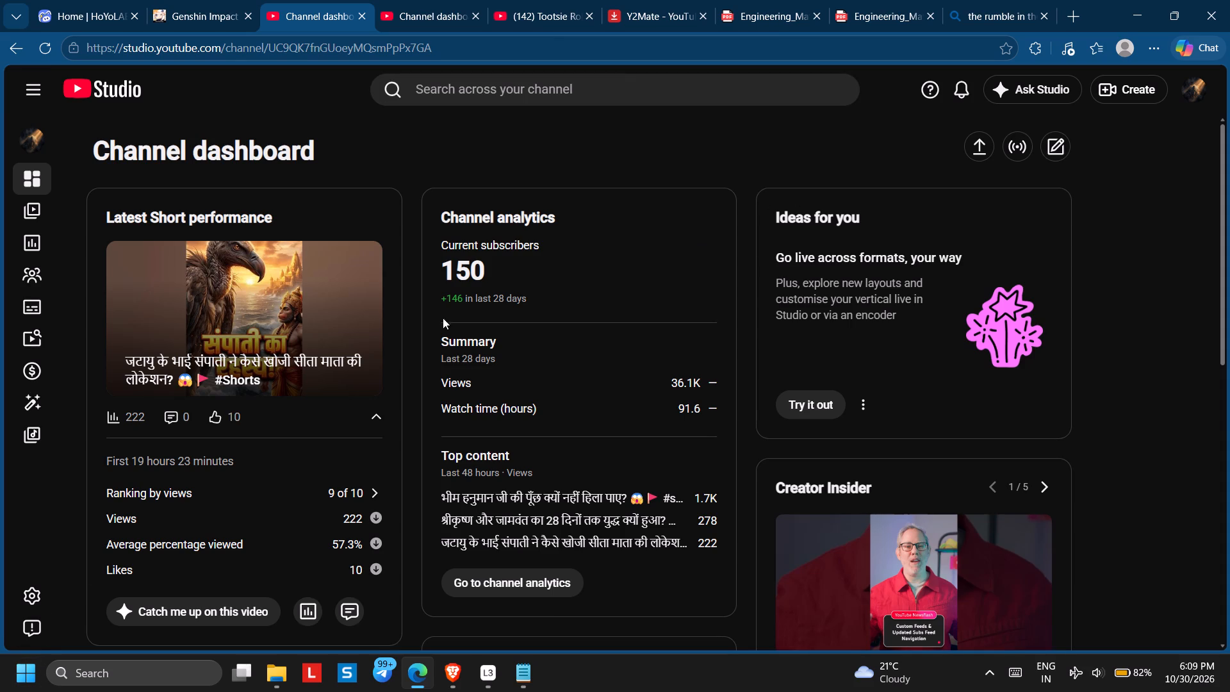
{"action": "left_click", "coordinate": [24, 211]}
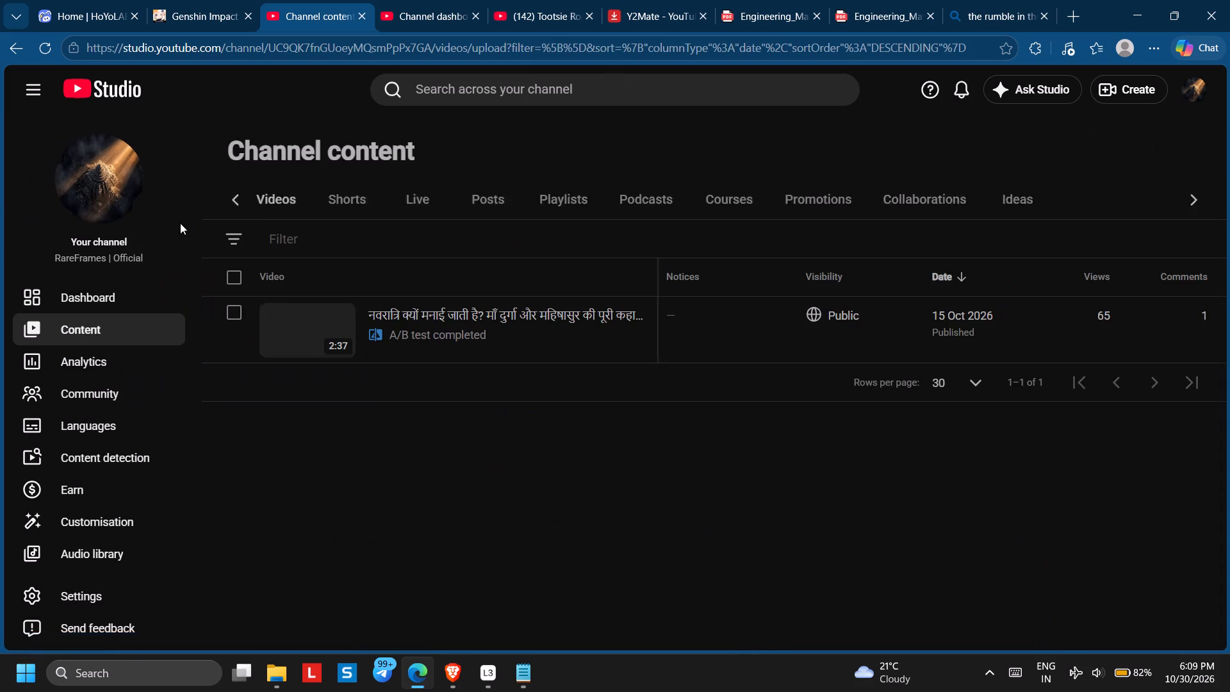
{"action": "left_click", "coordinate": [317, 192]}
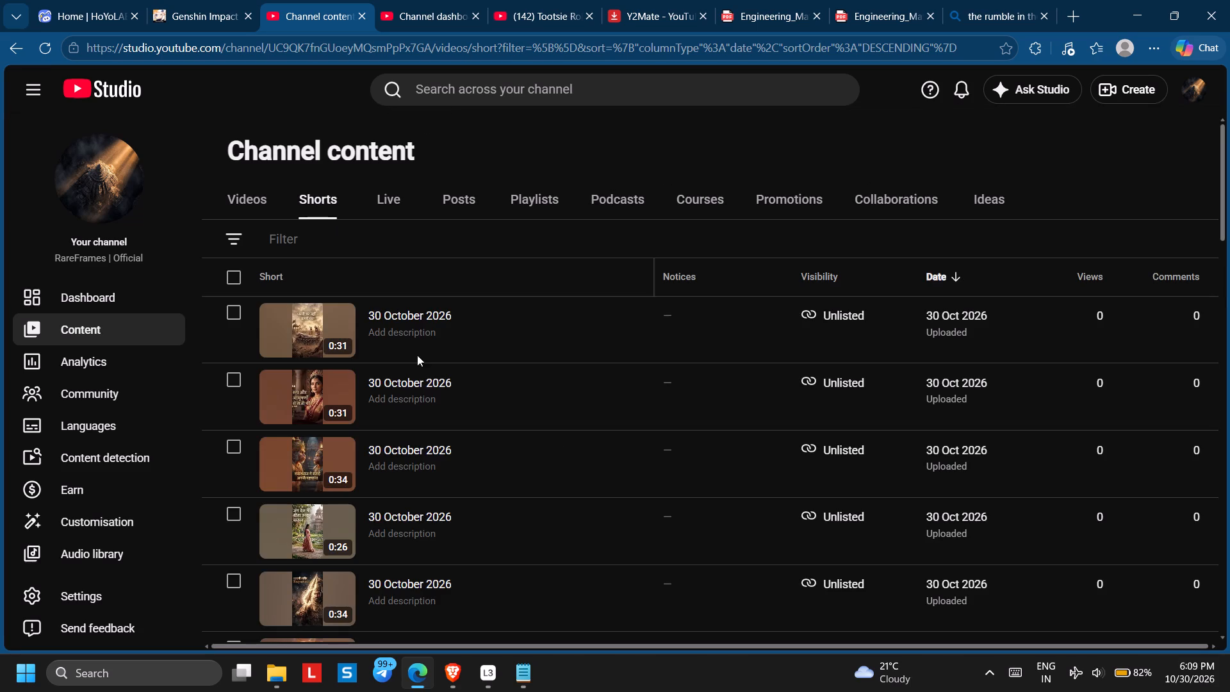
{"action": "scroll", "coordinate": [613, 369], "scroll_direction": "down", "scroll_amount": 3}
{"action": "scroll", "coordinate": [613, 369], "scroll_direction": "up", "scroll_amount": 2}
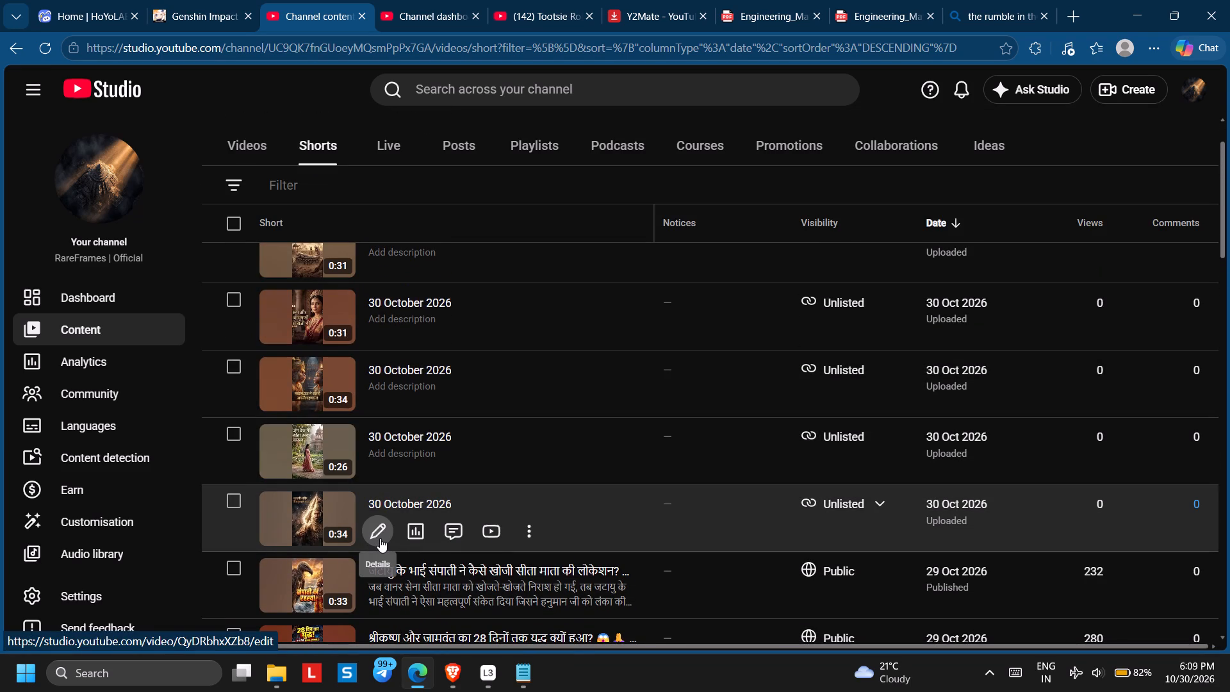
{"action": "scroll", "coordinate": [380, 538], "scroll_direction": "up", "scroll_amount": 3}
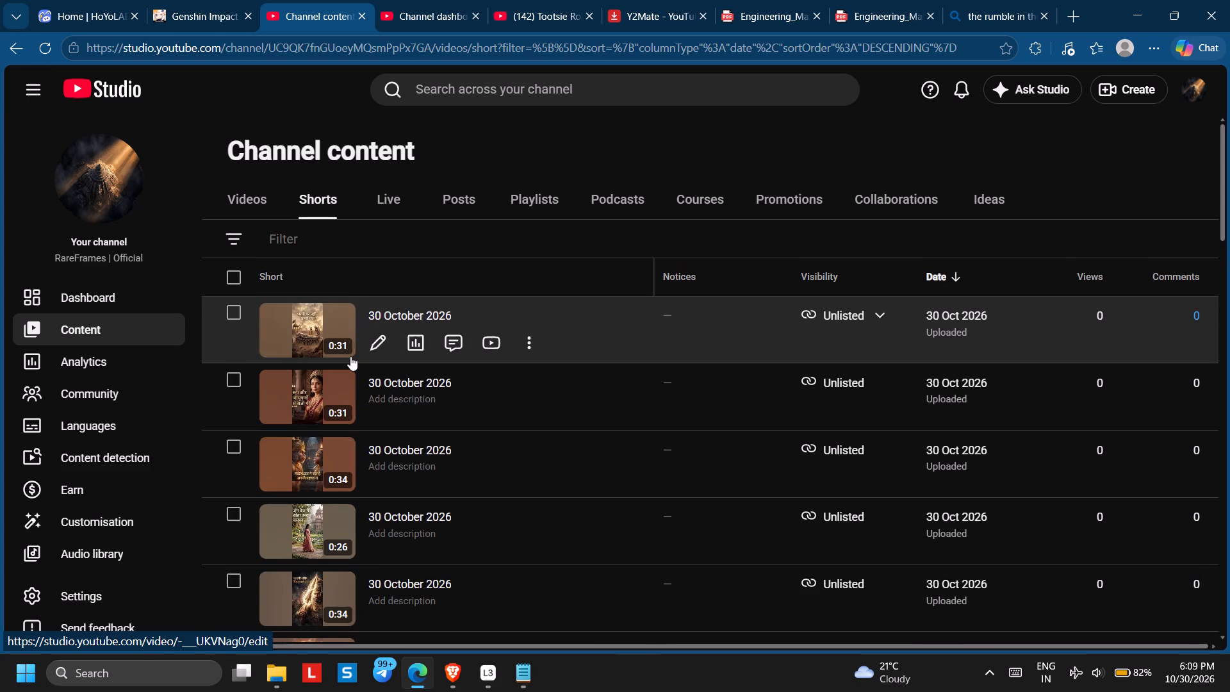
{"action": "left_click", "coordinate": [371, 342]}
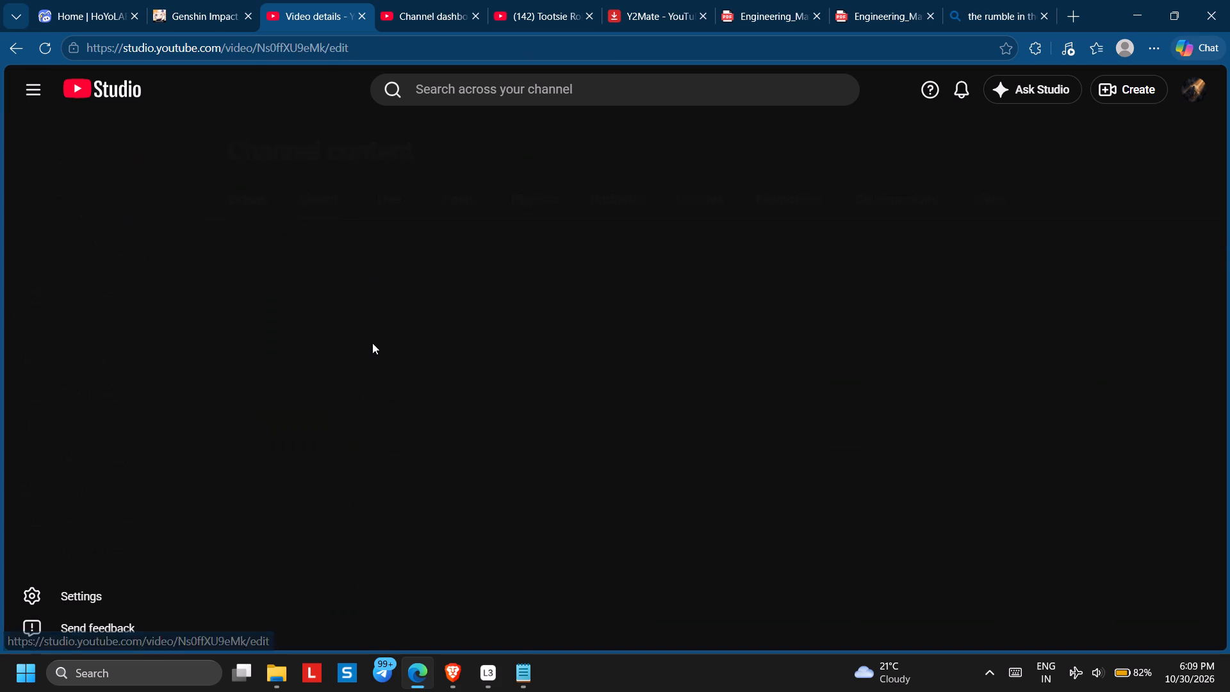
Switch to Notepad and bring up the note with the Bhishma Pitamah (भीष्म पितामह) title, description and tags.
{"action": "left_click", "coordinate": [539, 688]}
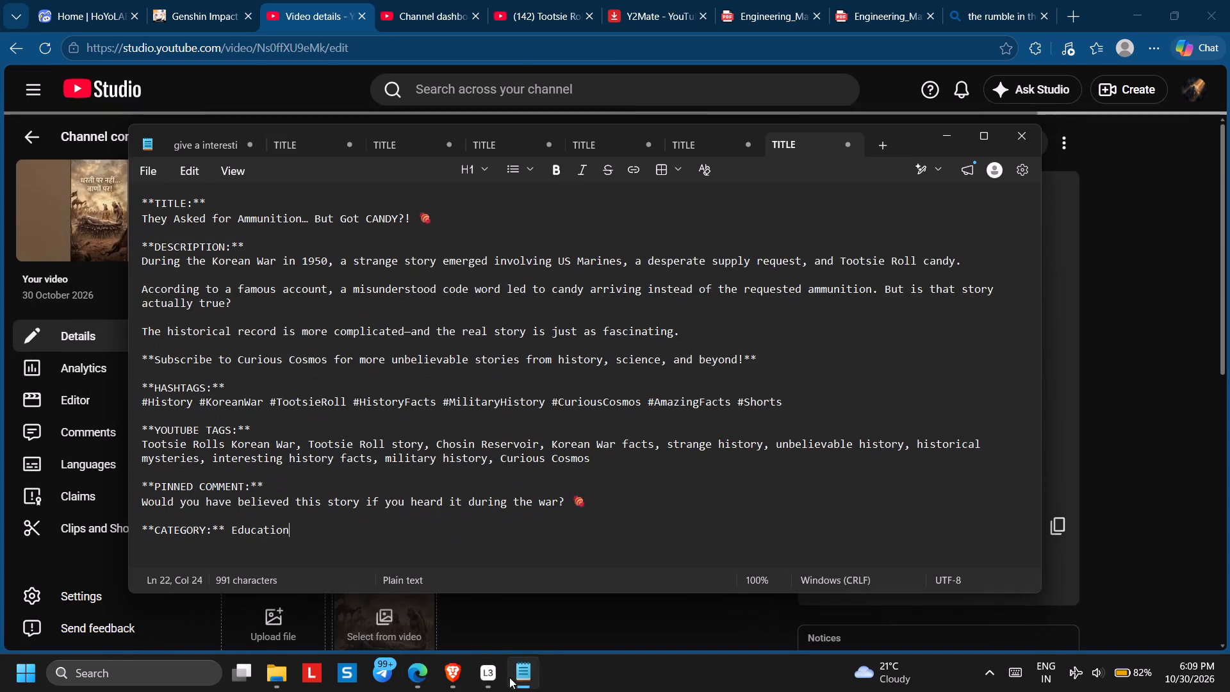
{"action": "left_click", "coordinate": [498, 673]}
{"action": "left_click", "coordinate": [498, 673]}
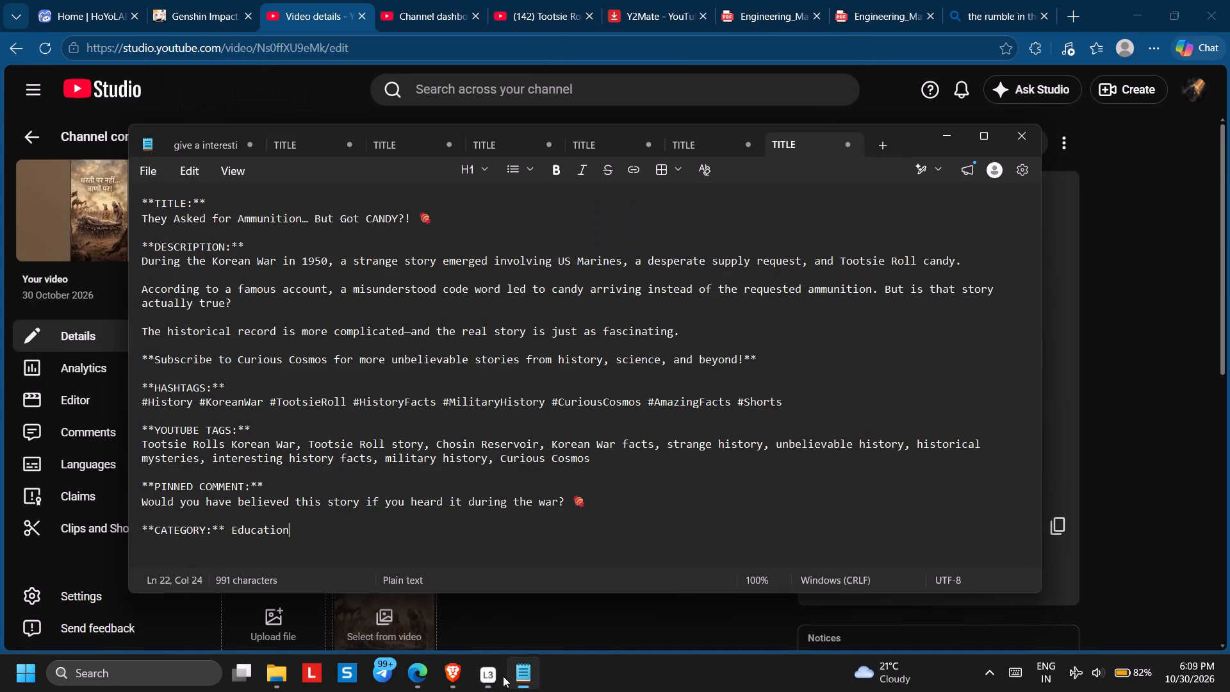
{"action": "left_click", "coordinate": [683, 140]}
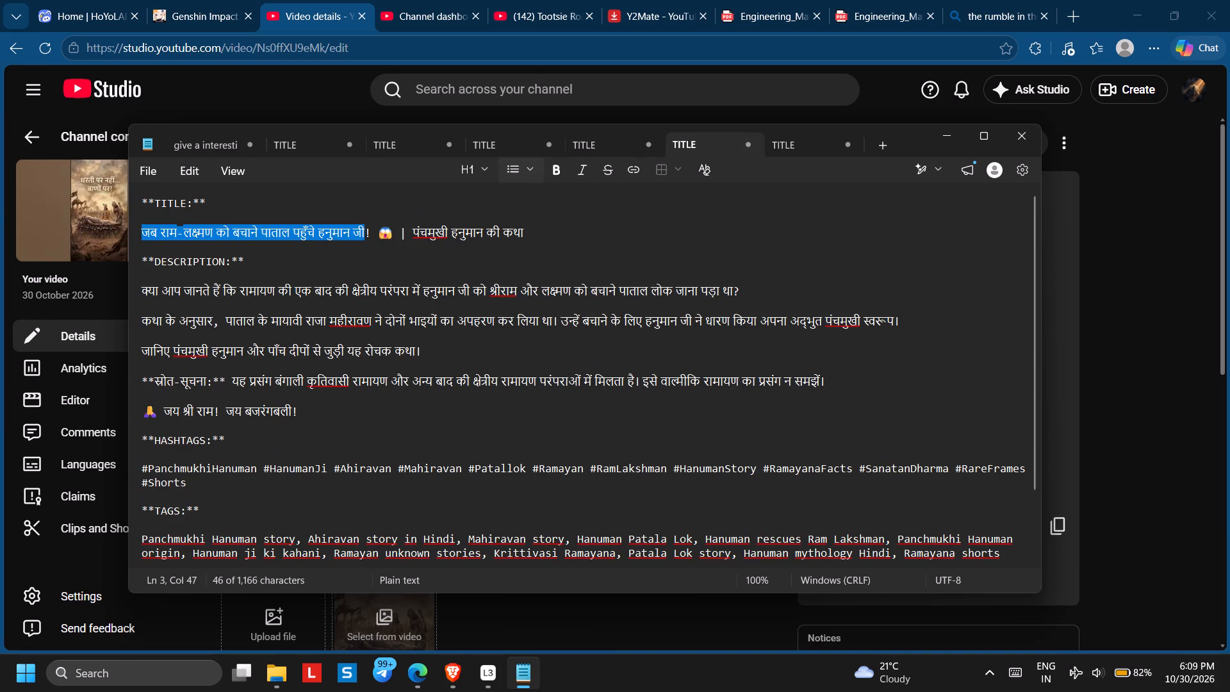
{"action": "left_click", "coordinate": [591, 138]}
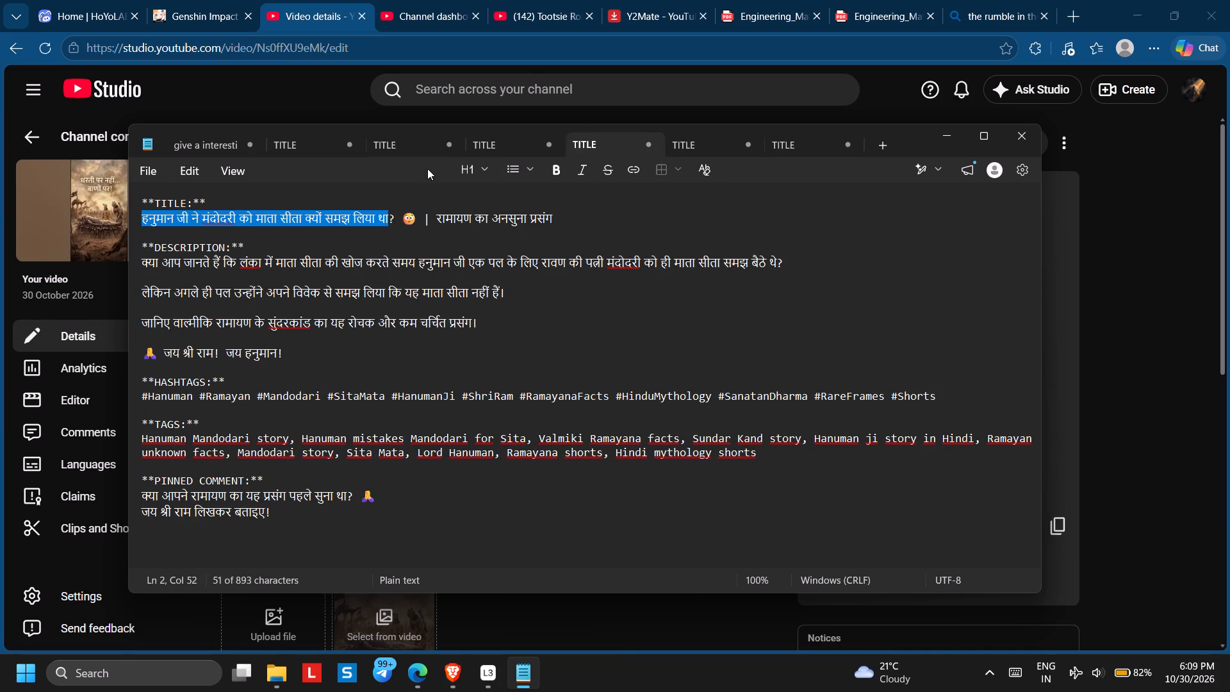
{"action": "left_click", "coordinate": [495, 142]}
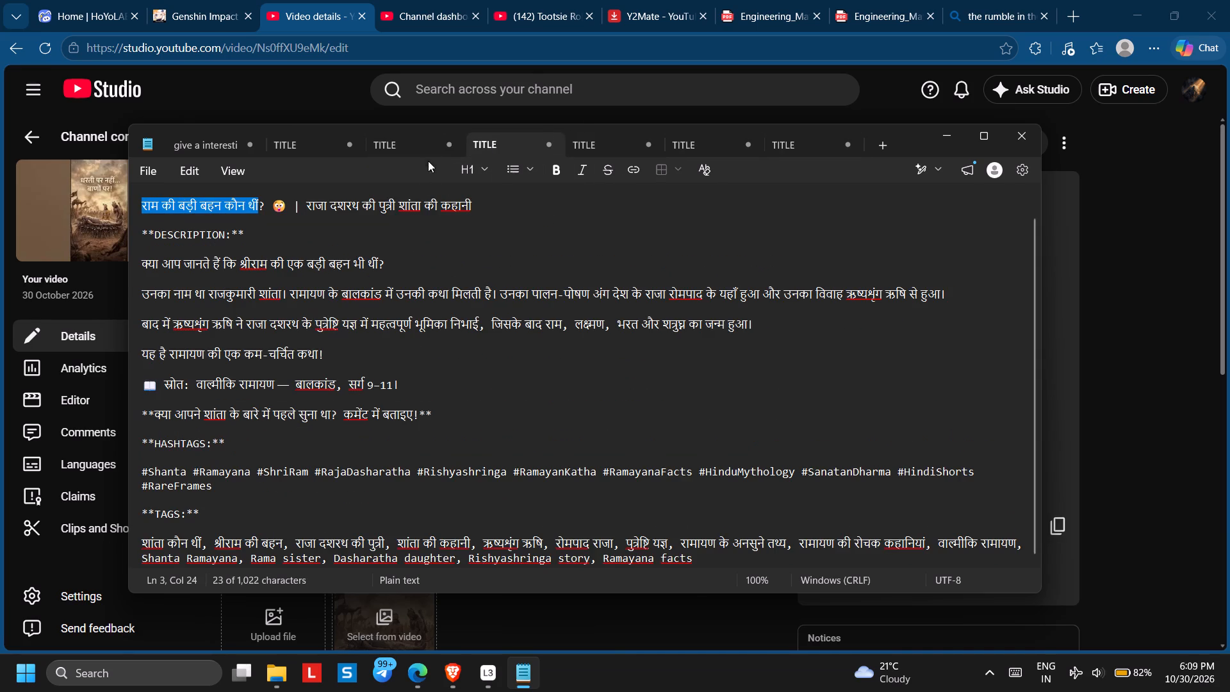
{"action": "left_click", "coordinate": [398, 137]}
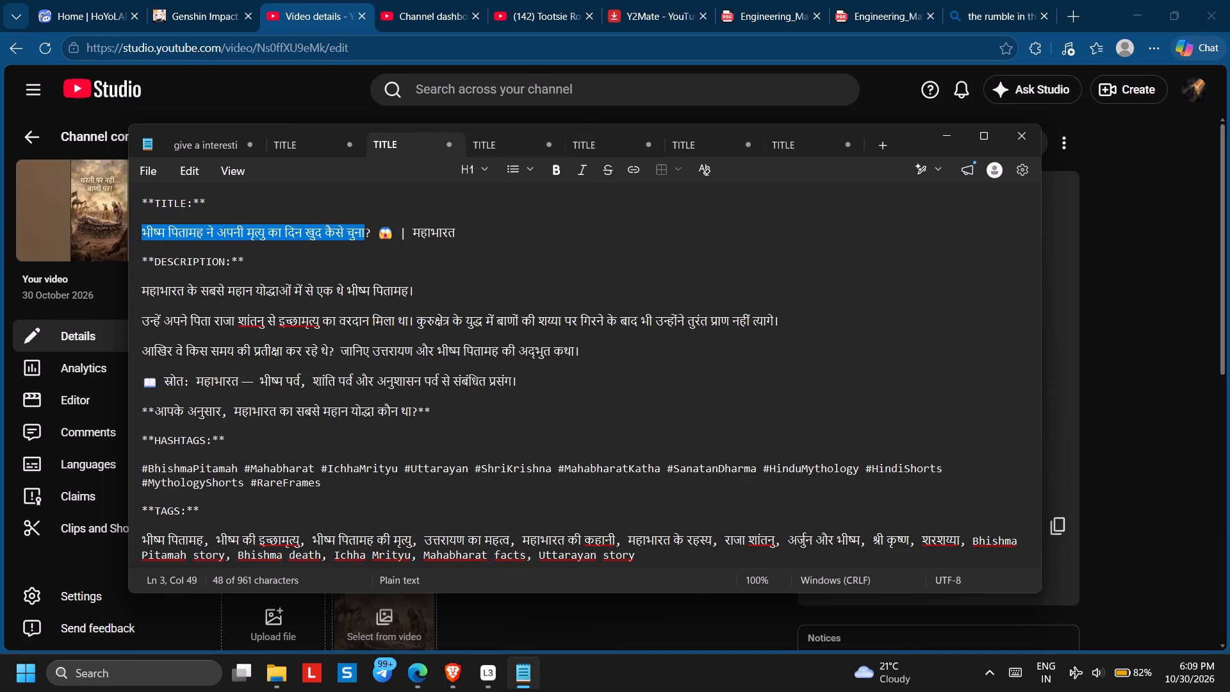
Copy the note's title and replace the Short's title with "भीष्म पितामह ने अपनी मृत्यु का दिन खुद कैसे चुना? 😱 | महाभारत".
{"action": "left_click", "coordinate": [140, 222]}
{"action": "left_click", "coordinate": [142, 233]}
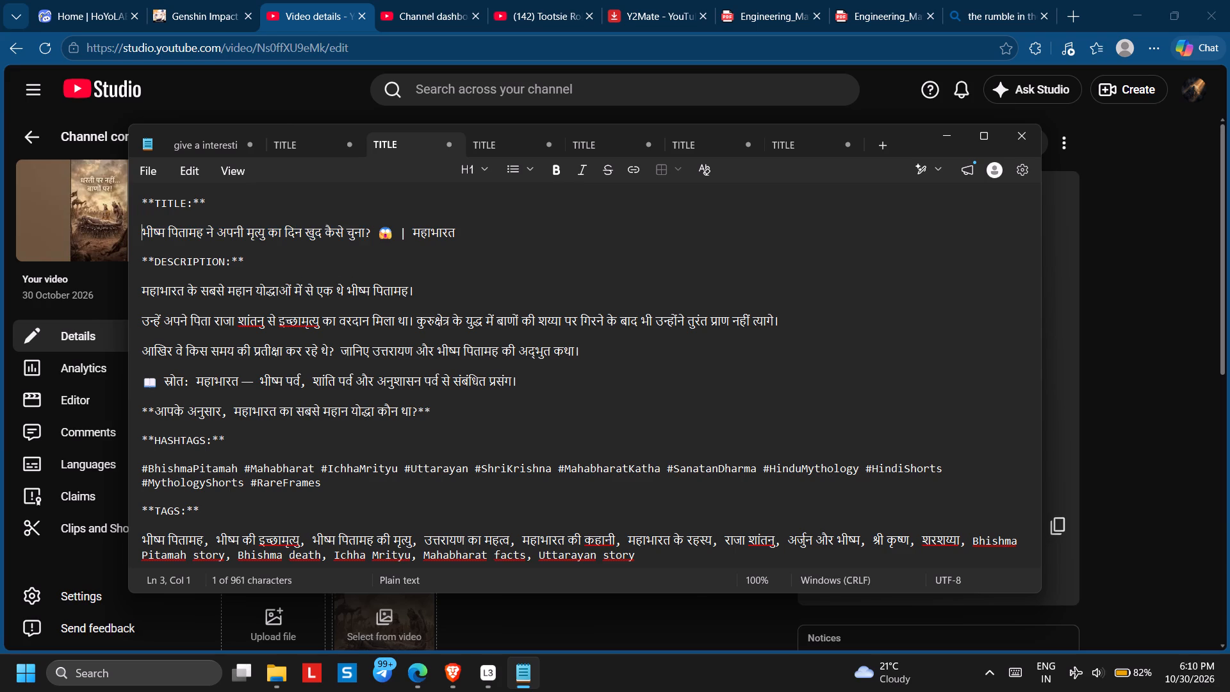
{"action": "left_click", "coordinate": [142, 234]}
{"action": "left_click", "coordinate": [138, 231]}
{"action": "right_click", "coordinate": [189, 231]}
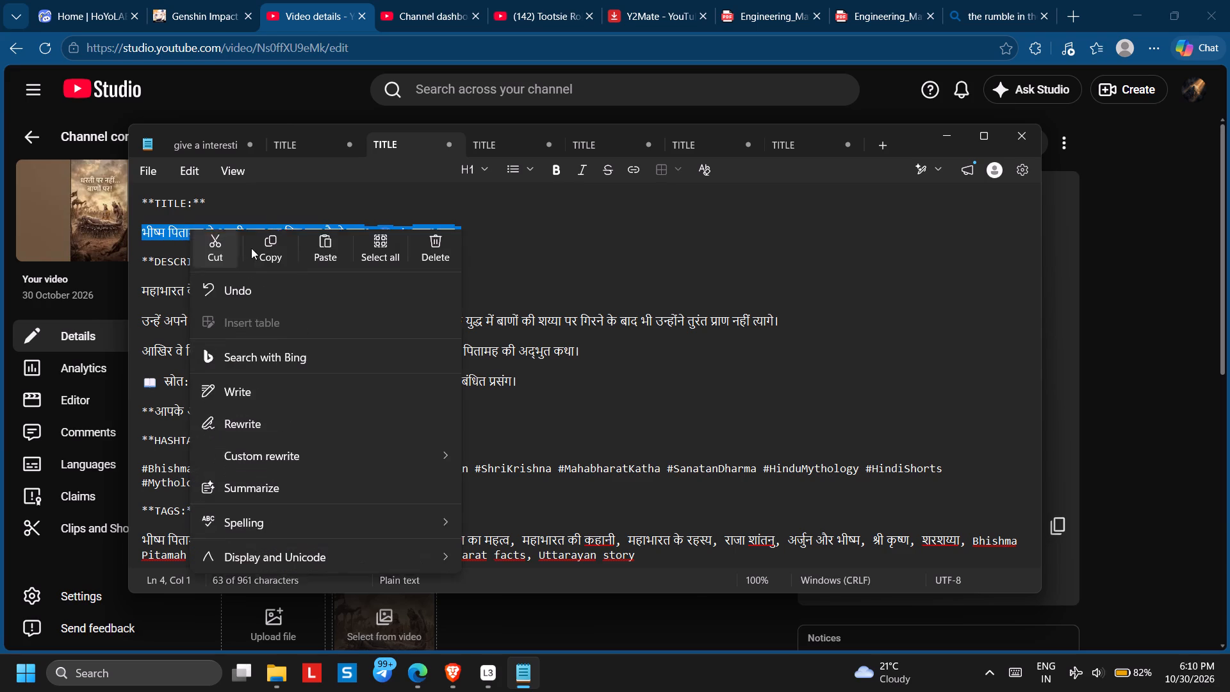
{"action": "left_click", "coordinate": [278, 260]}
{"action": "left_click", "coordinate": [294, 104]}
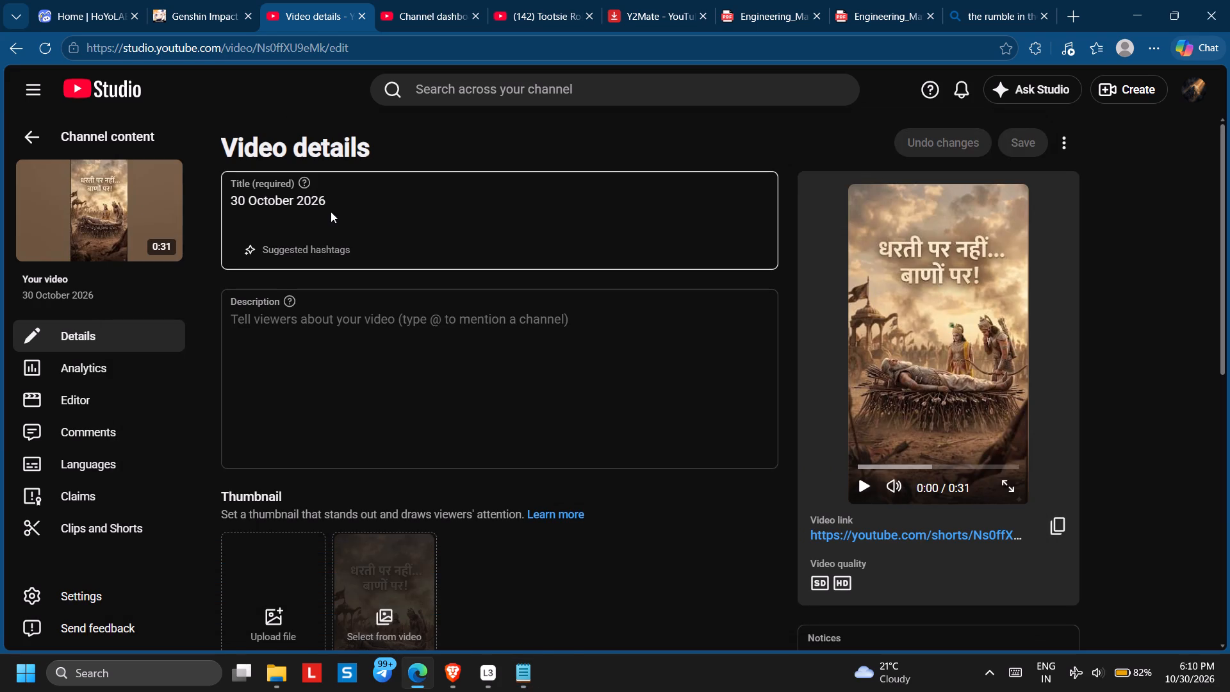
{"action": "double_click", "coordinate": [333, 208]}
{"action": "key", "text": "ctrl+v"}
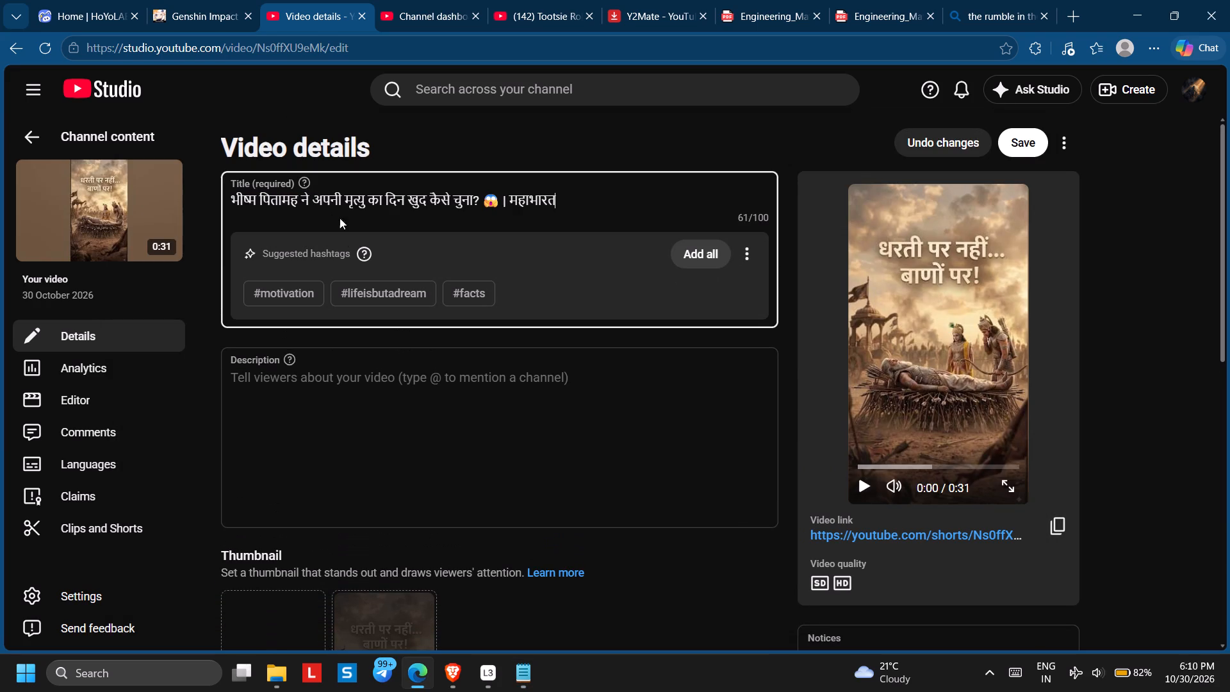
Copy the note's description text through the hashtag lines ending in #RareFrames into the Short's empty description.
{"action": "left_click", "coordinate": [382, 383]}
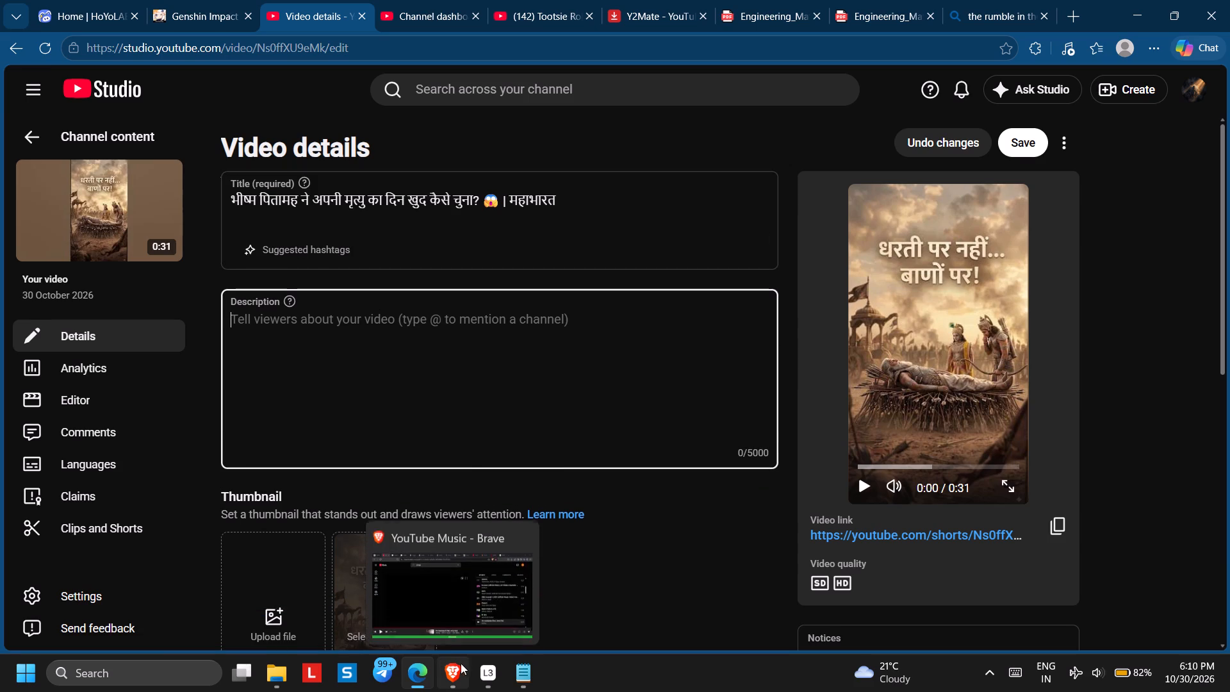
{"action": "left_click", "coordinate": [511, 671]}
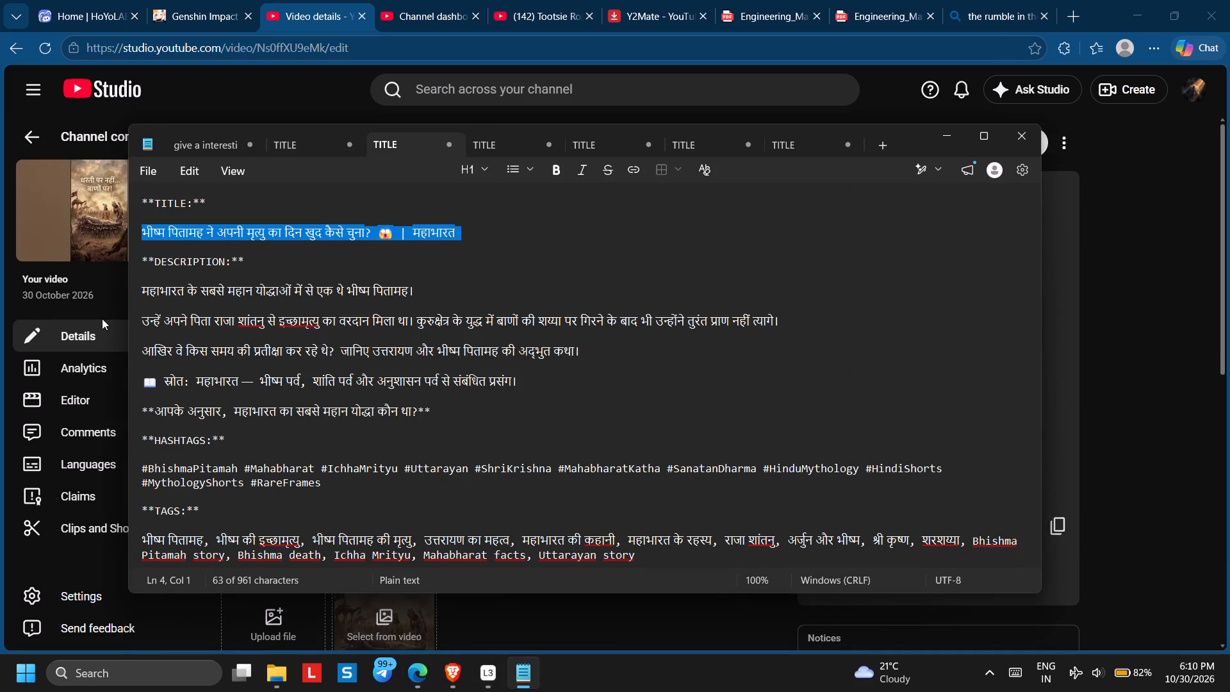
{"action": "left_click_drag", "start_coordinate": [141, 288], "coordinate": [144, 309]}
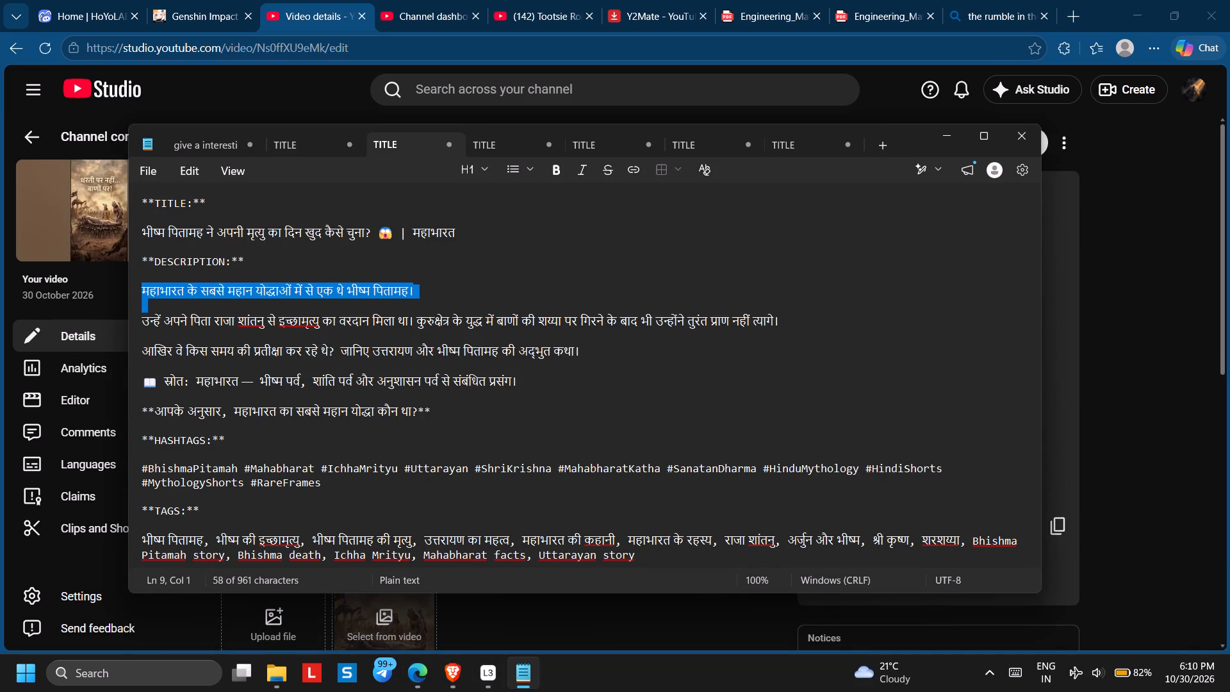
{"action": "left_click_drag", "start_coordinate": [144, 309], "coordinate": [169, 442]}
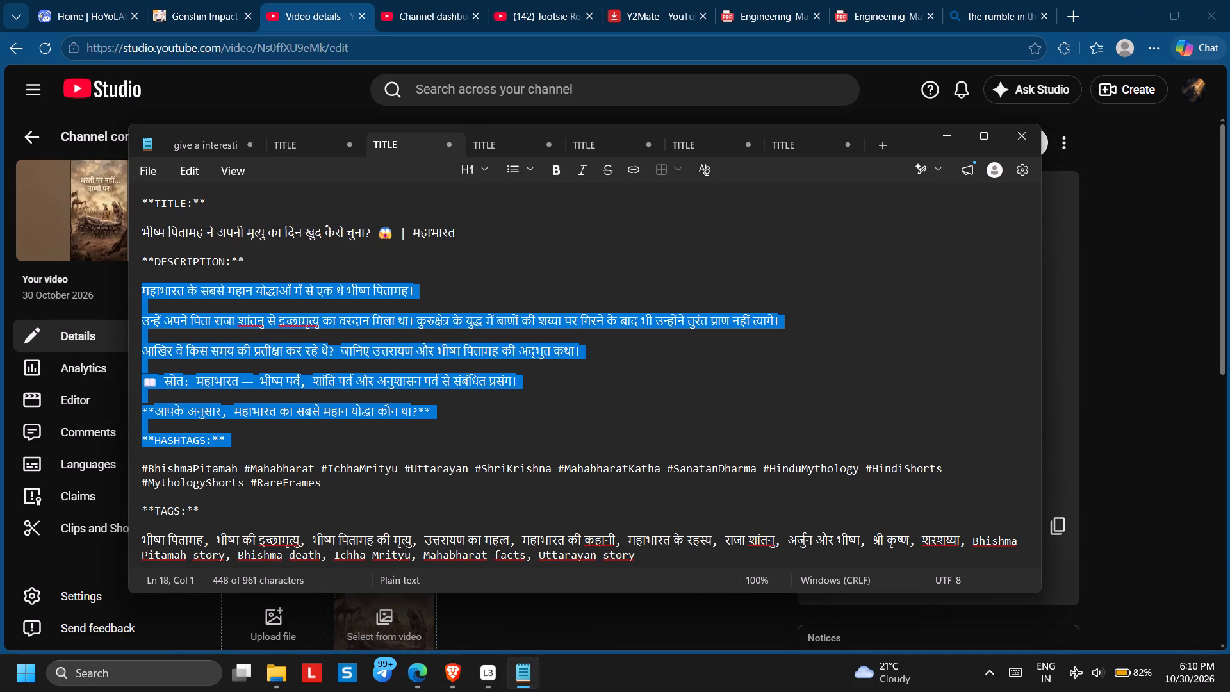
{"action": "left_click_drag", "start_coordinate": [169, 442], "coordinate": [180, 482]}
{"action": "right_click", "coordinate": [168, 438]}
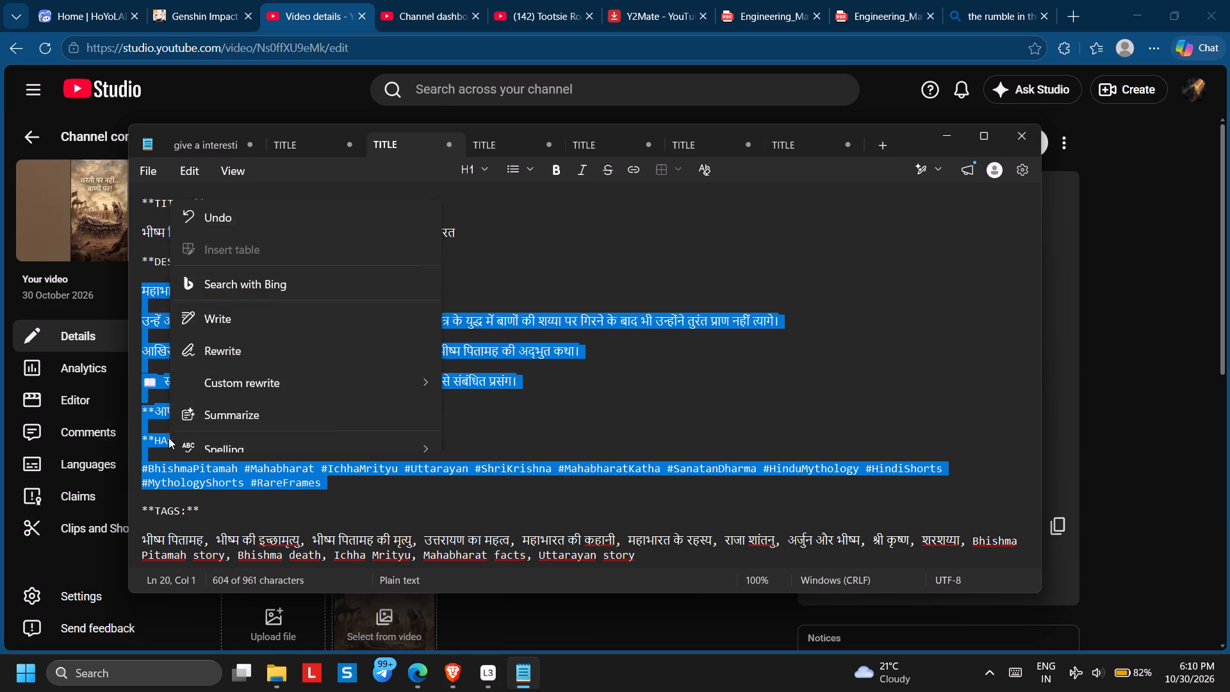
{"action": "left_click", "coordinate": [245, 424]}
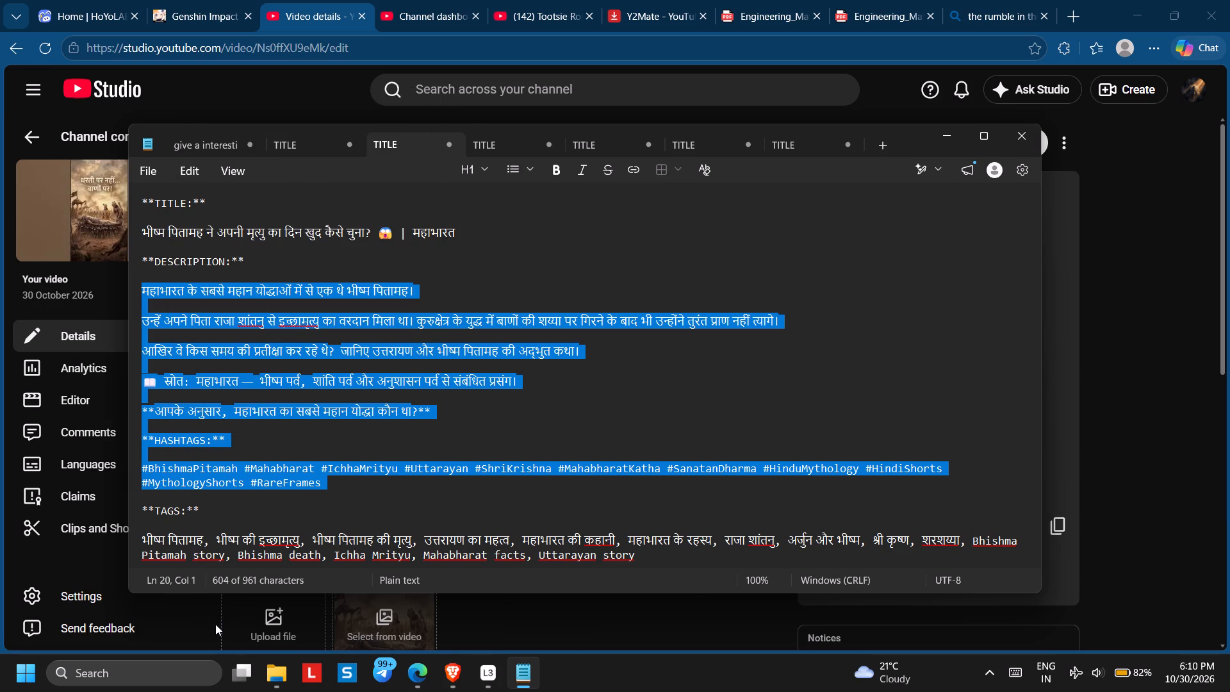
{"action": "left_click", "coordinate": [213, 624]}
{"action": "left_click", "coordinate": [254, 325]}
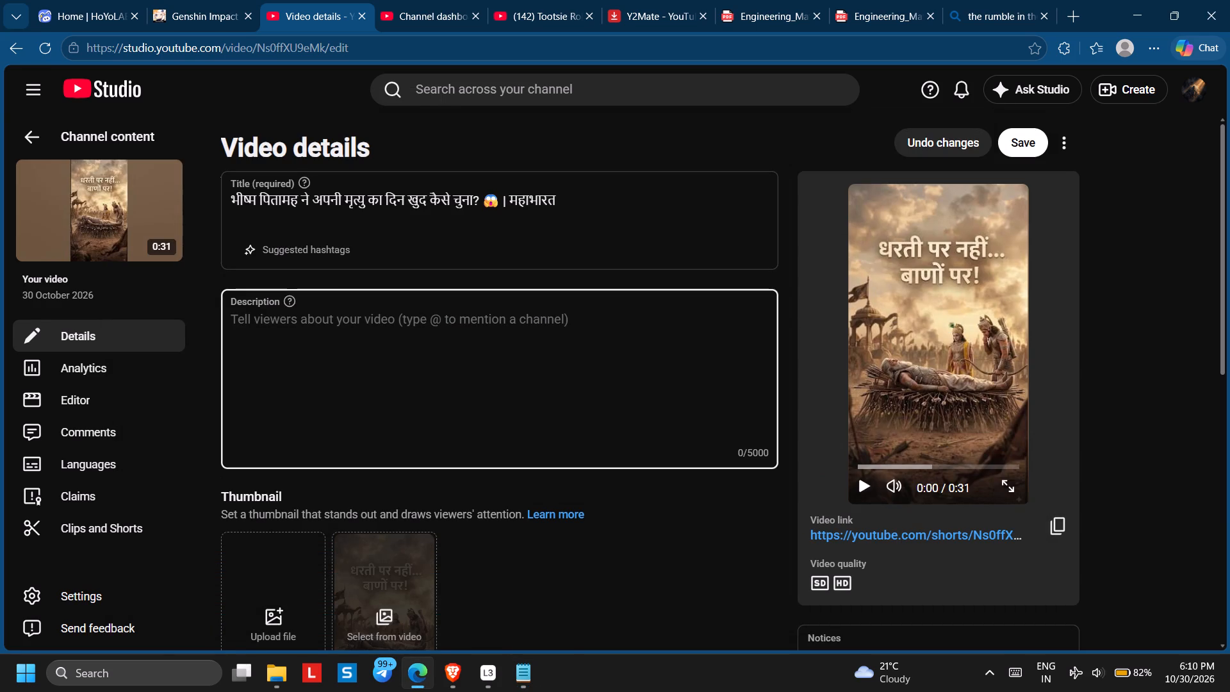
{"action": "key", "text": "ctrl+v"}
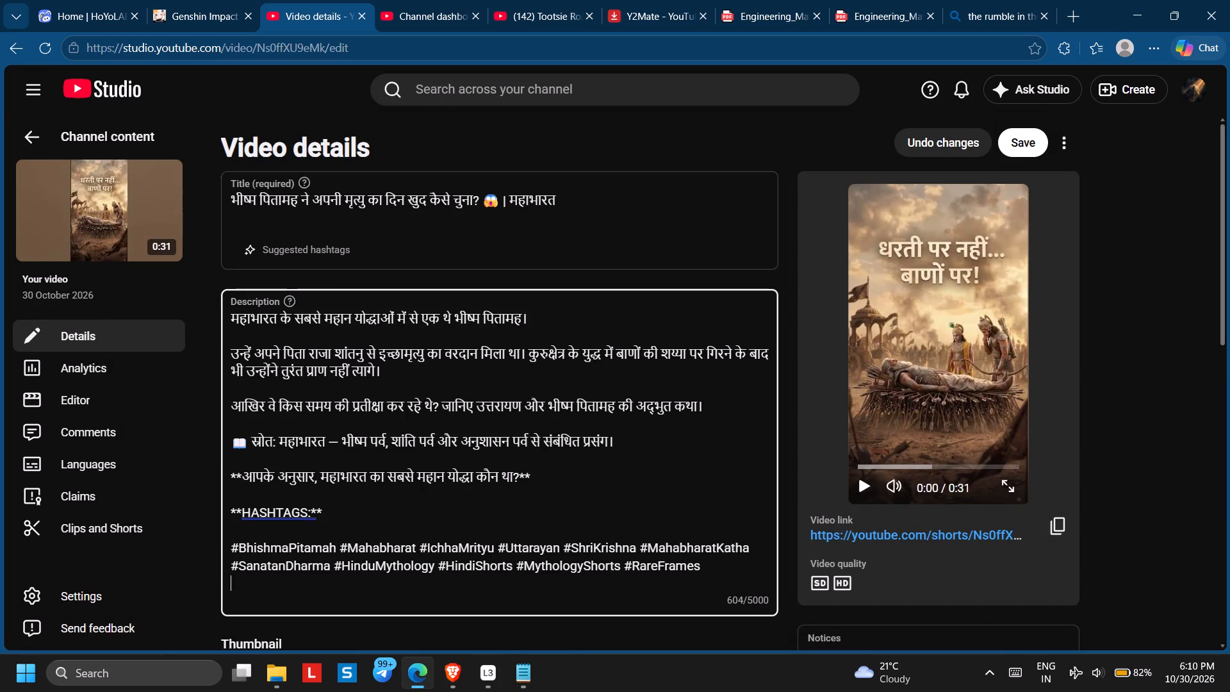
Delete the "**HASHTAGS:**" heading and its surplus blank line from the description.
{"action": "left_click_drag", "start_coordinate": [327, 511], "coordinate": [234, 516]}
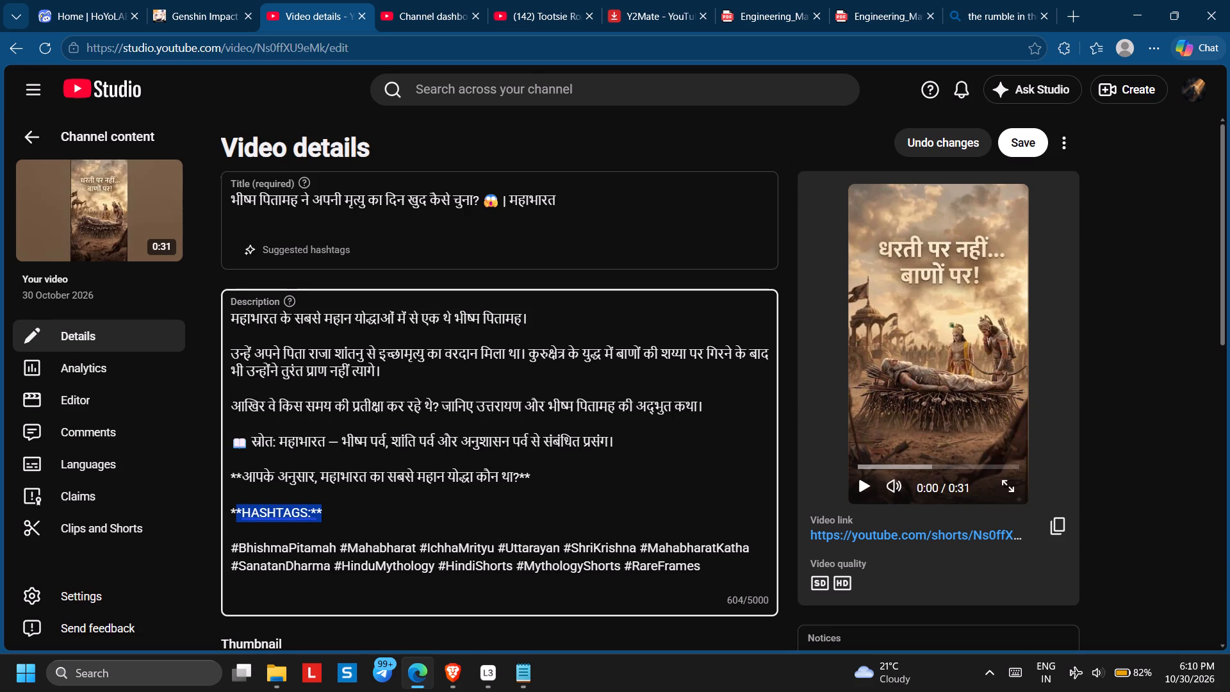
{"action": "left_click_drag", "start_coordinate": [234, 516], "coordinate": [274, 518]}
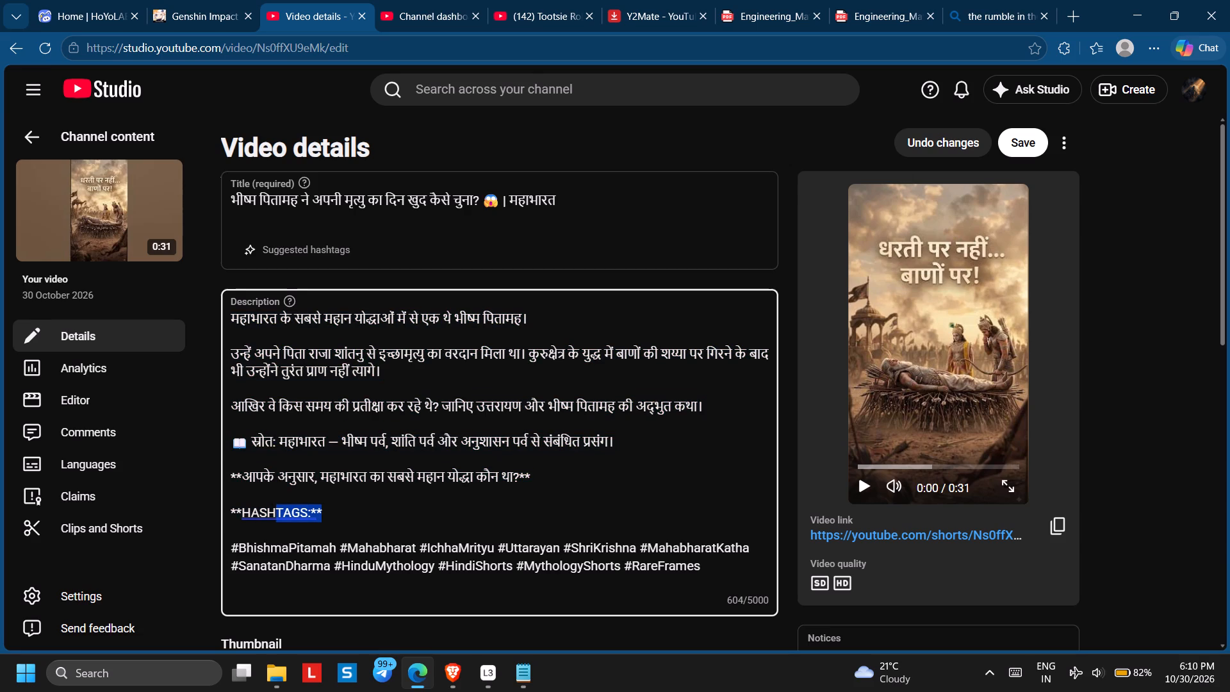
{"action": "key", "text": "BackSpace"}
{"action": "key", "text": "BackSpace"}
{"action": "key", "text": "BackSpace"}
{"action": "key", "text": "BackSpace"}
{"action": "key", "text": "BackSpace"}
{"action": "key", "text": "BackSpace"}
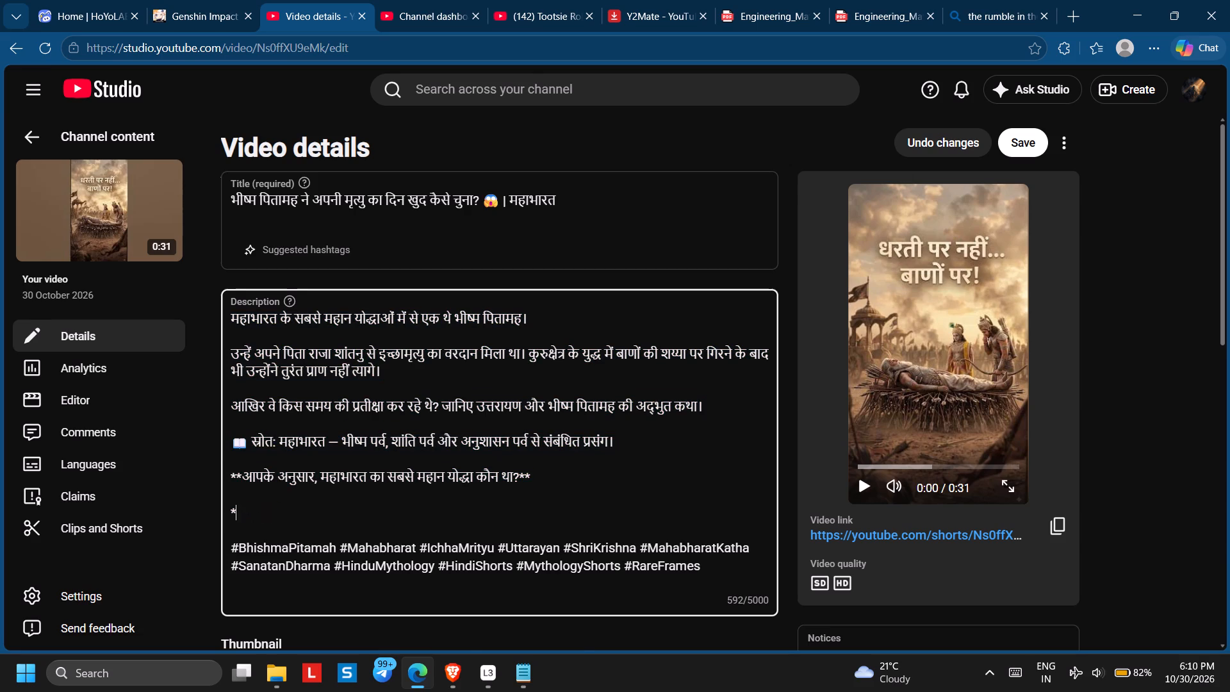
{"action": "key", "text": "BackSpace"}
{"action": "key", "text": "BackSpace"}
{"action": "key", "text": "BackSpace"}
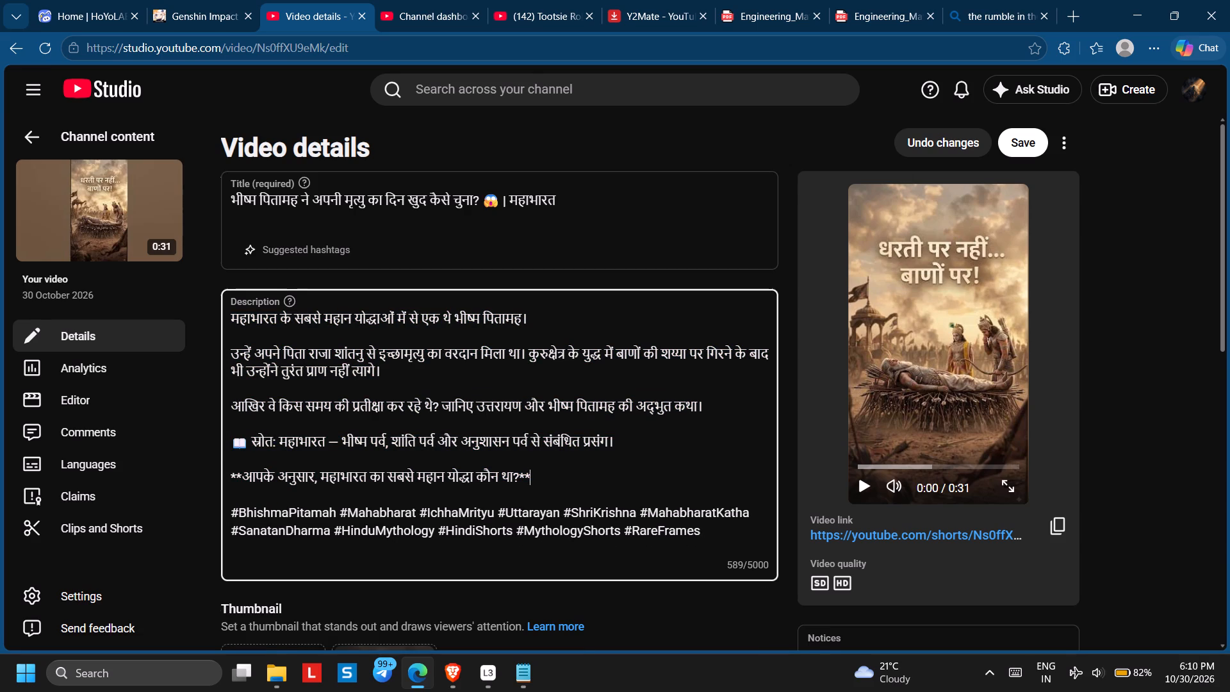
Upload the image Thumbnail_—_मौत_को_क्यों_93e199ba_2K from the Bhishma Pitamah folder under Documents > microprocessor ekeeda as the Short's thumbnail.
{"action": "scroll", "coordinate": [578, 414], "scroll_direction": "down", "scroll_amount": 1}
{"action": "scroll", "coordinate": [370, 507], "scroll_direction": "down", "scroll_amount": 2}
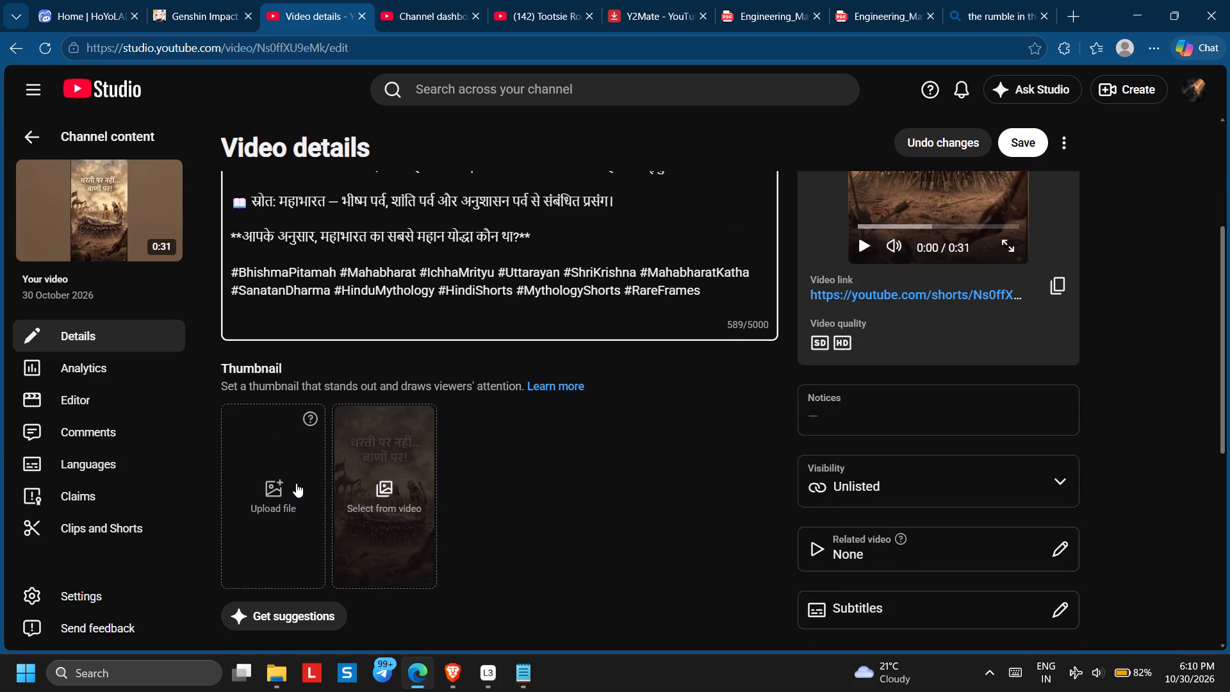
{"action": "scroll", "coordinate": [296, 482], "scroll_direction": "up", "scroll_amount": 1}
{"action": "scroll", "coordinate": [296, 482], "scroll_direction": "down", "scroll_amount": 1}
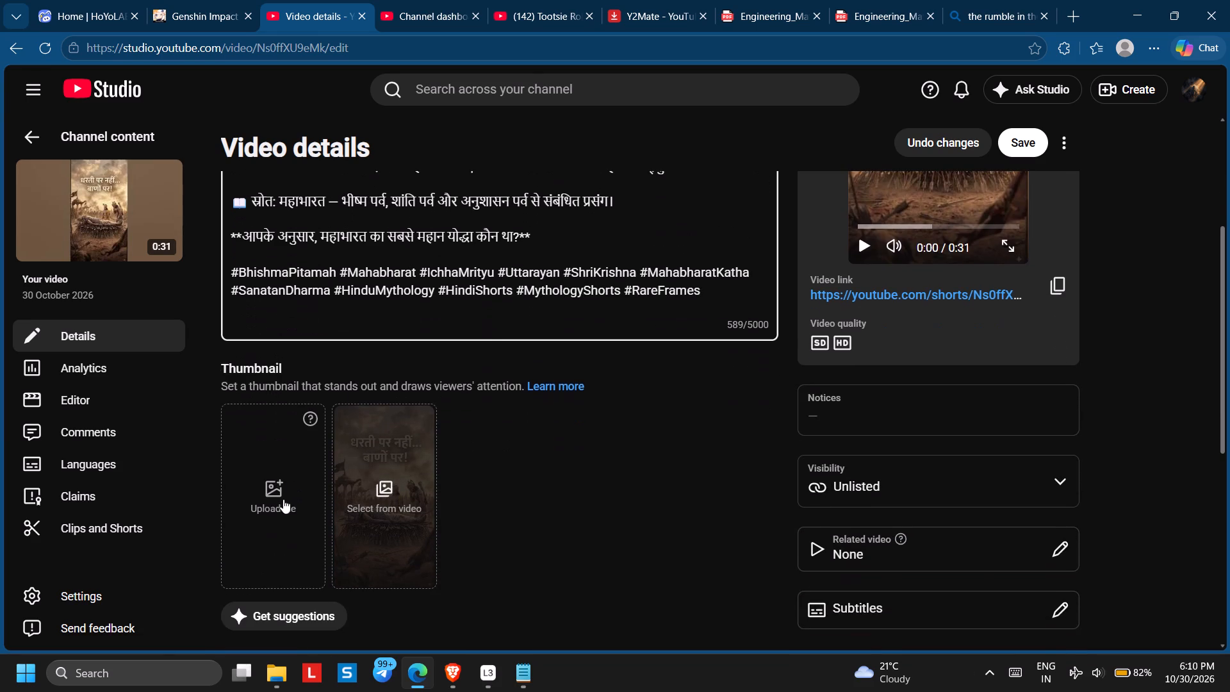
{"action": "left_click", "coordinate": [282, 500]}
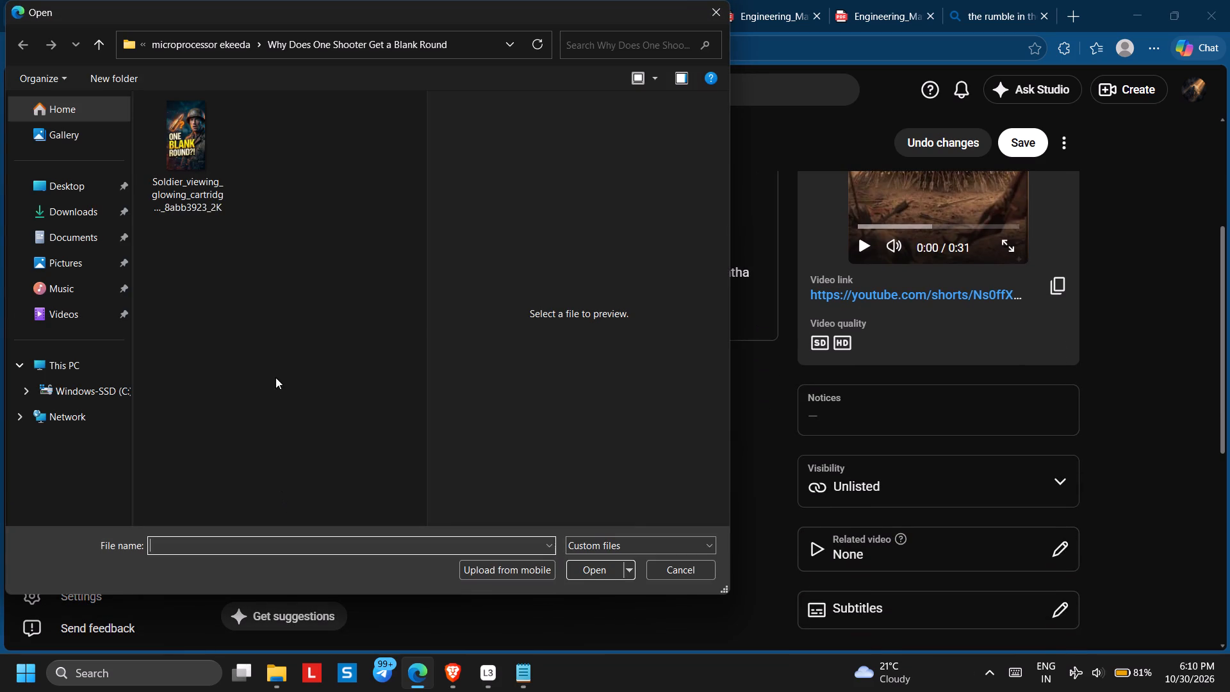
{"action": "left_click", "coordinate": [64, 240]}
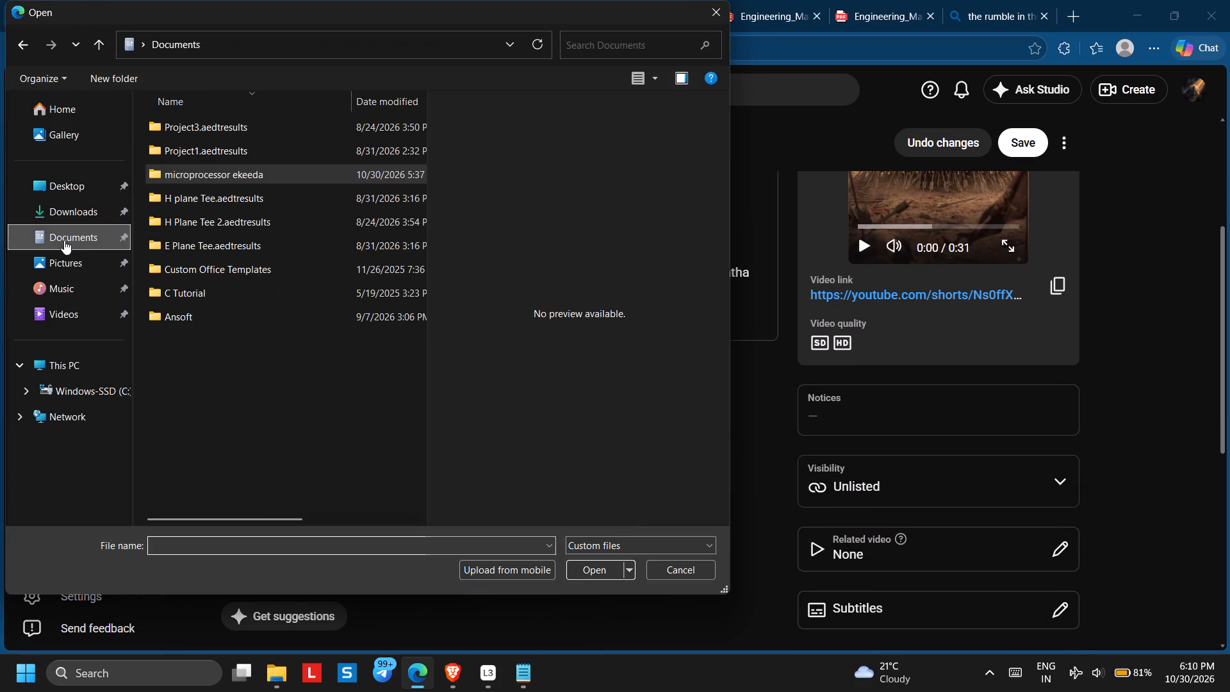
{"action": "double_click", "coordinate": [205, 179]}
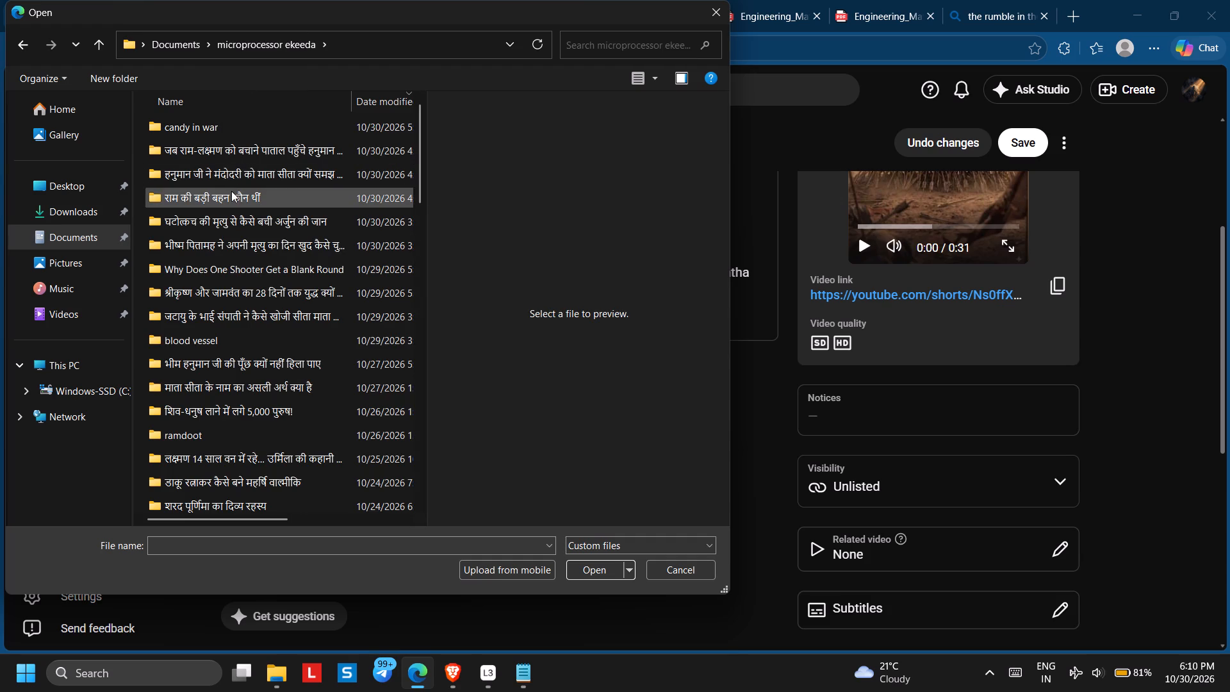
{"action": "double_click", "coordinate": [230, 248]}
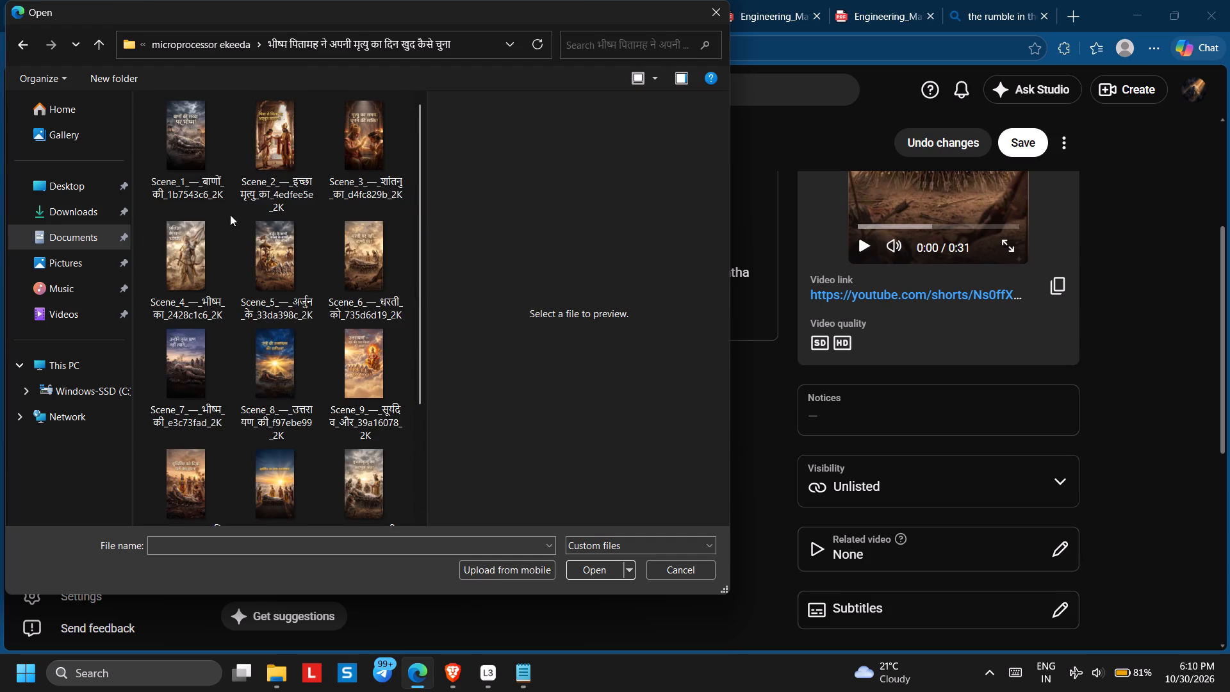
{"action": "left_click", "coordinate": [196, 161]}
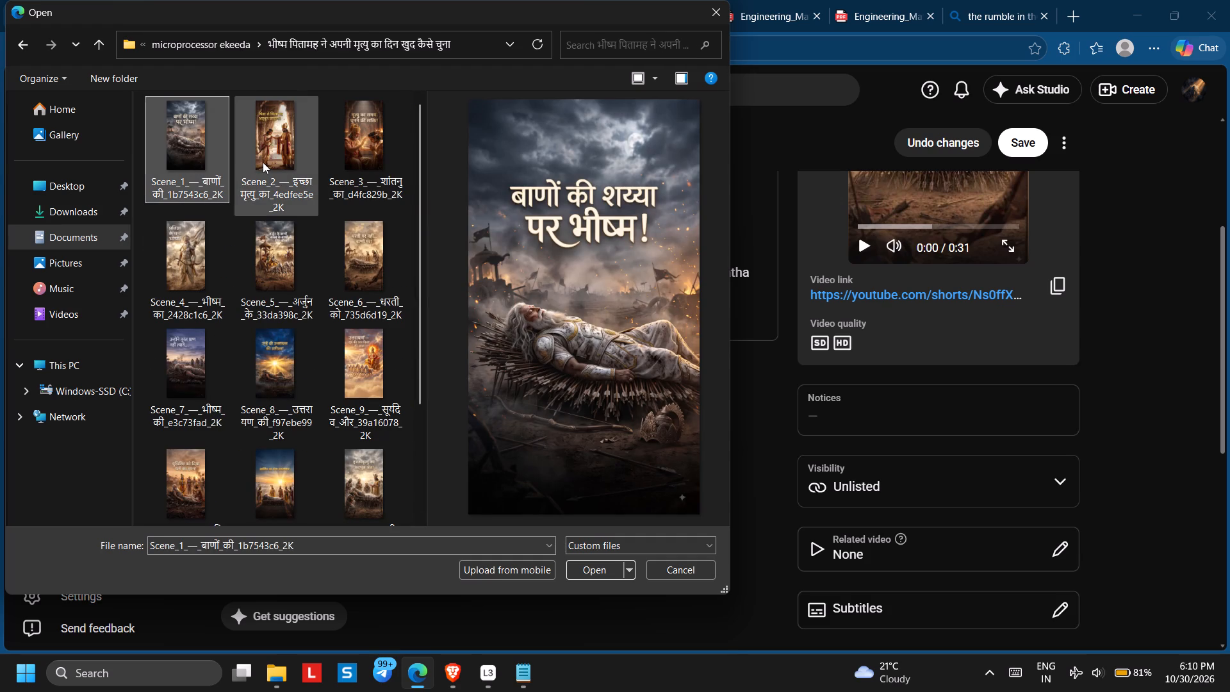
{"action": "left_click", "coordinate": [263, 162]}
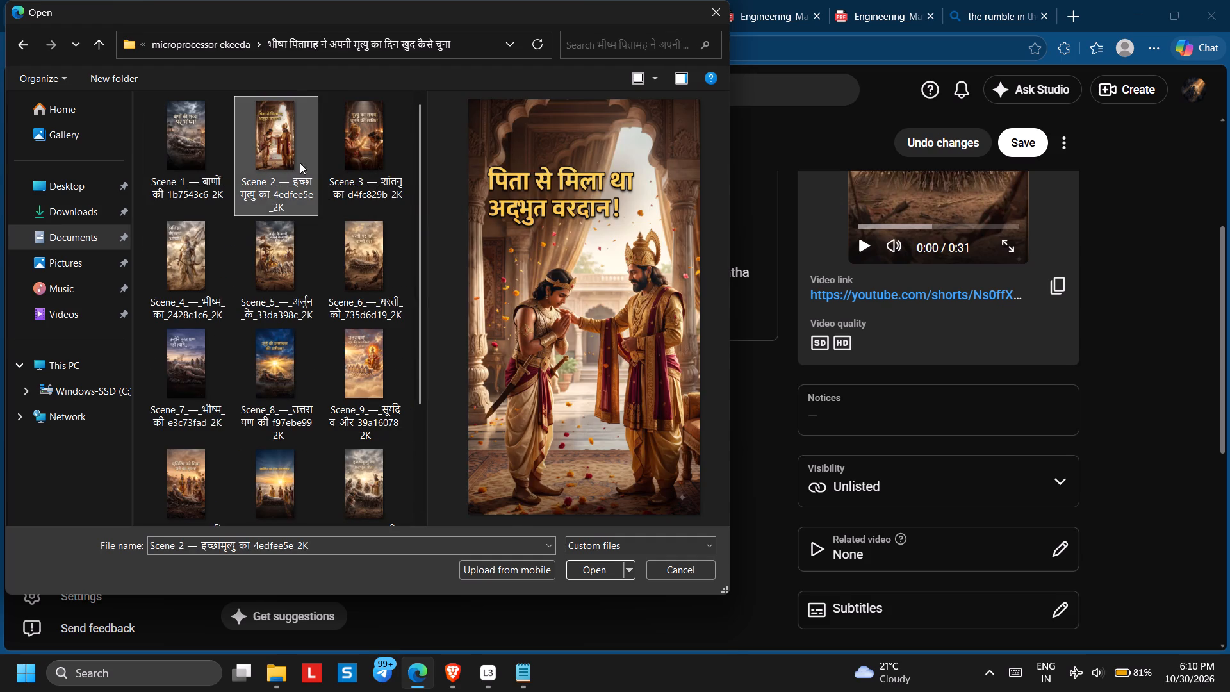
{"action": "scroll", "coordinate": [331, 380], "scroll_direction": "down", "scroll_amount": 6}
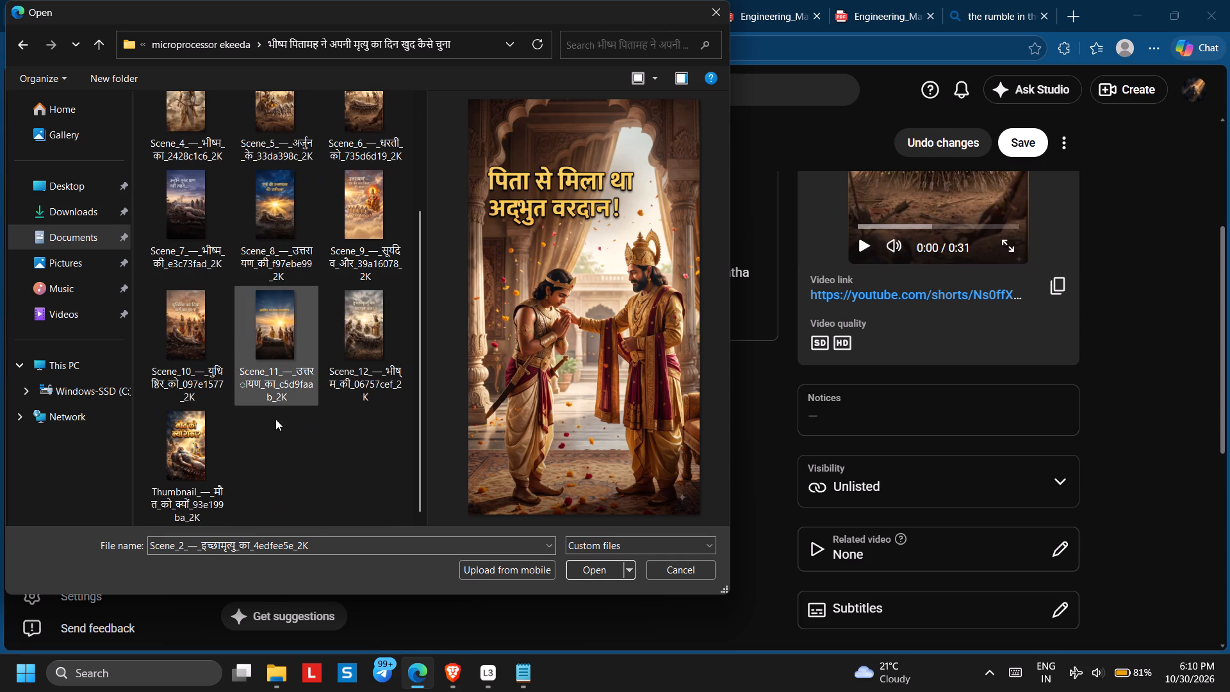
{"action": "left_click", "coordinate": [210, 469]}
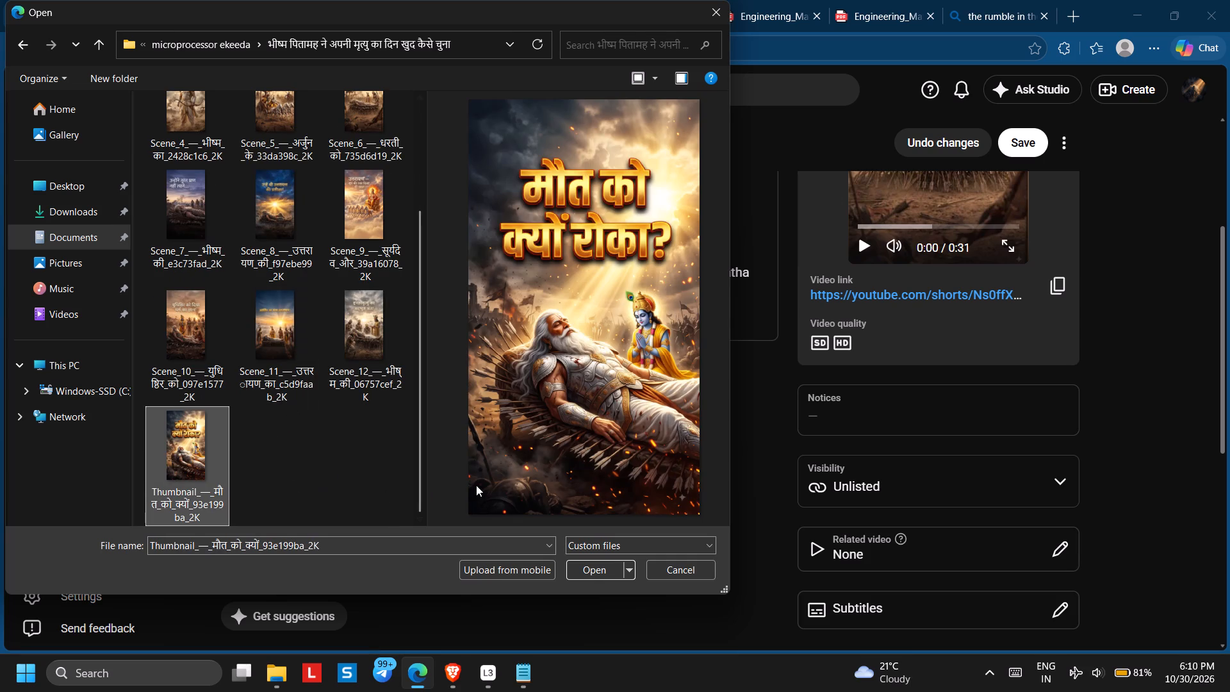
{"action": "left_click", "coordinate": [581, 568]}
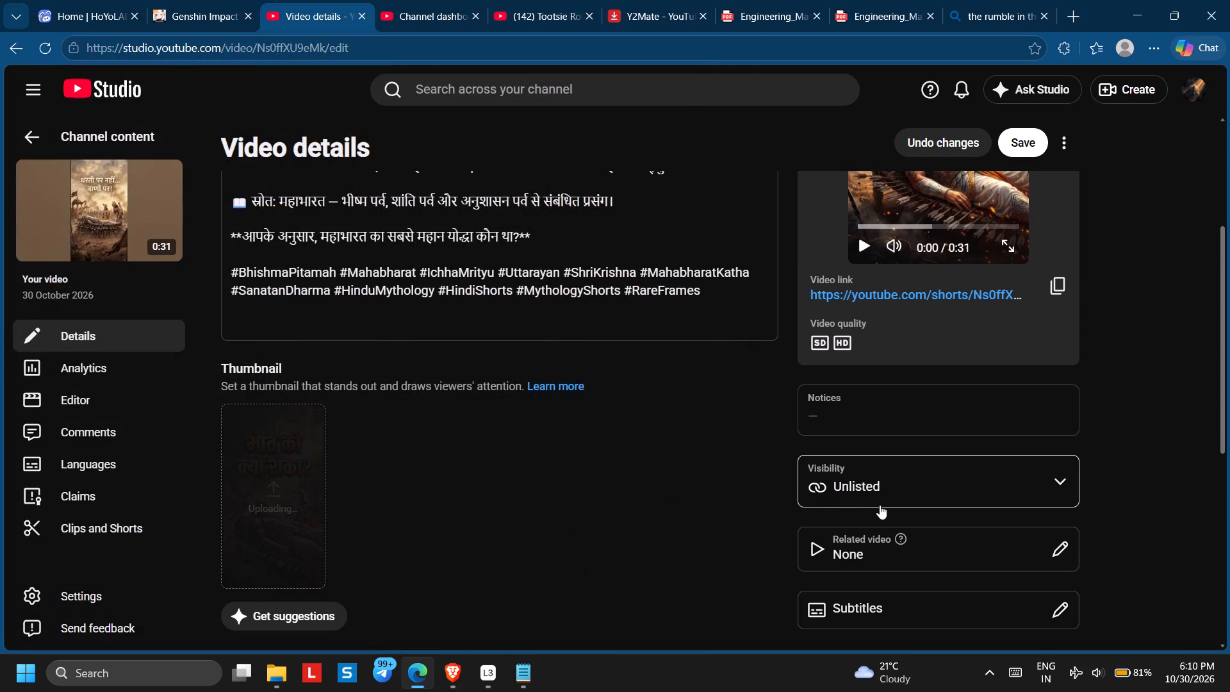
Save the Bhishma Pitamah Short's title, description and thumbnail changes.
{"action": "scroll", "coordinate": [616, 502], "scroll_direction": "down", "scroll_amount": 2}
{"action": "scroll", "coordinate": [616, 502], "scroll_direction": "up", "scroll_amount": 9}
{"action": "left_click", "coordinate": [1010, 136]}
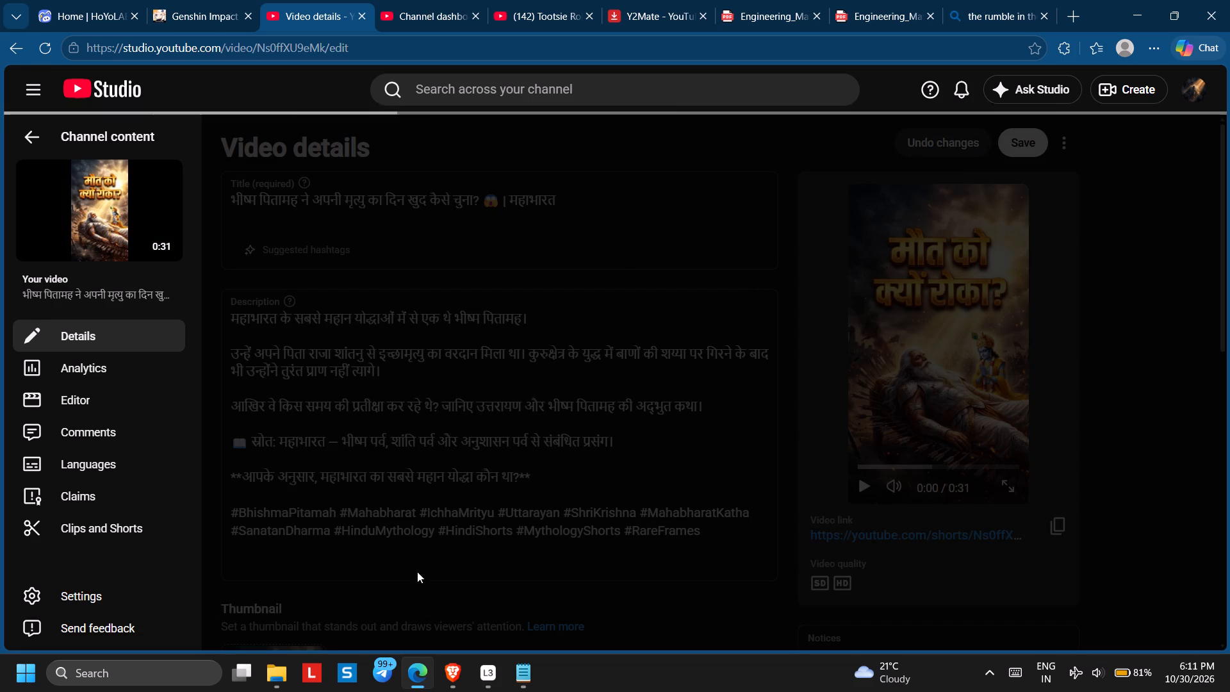
Switch to Notepad, bring up the note with the Ghatotkach (घटोत्कच) title, description and tags, and return to the browser.
{"action": "left_click", "coordinate": [524, 673]}
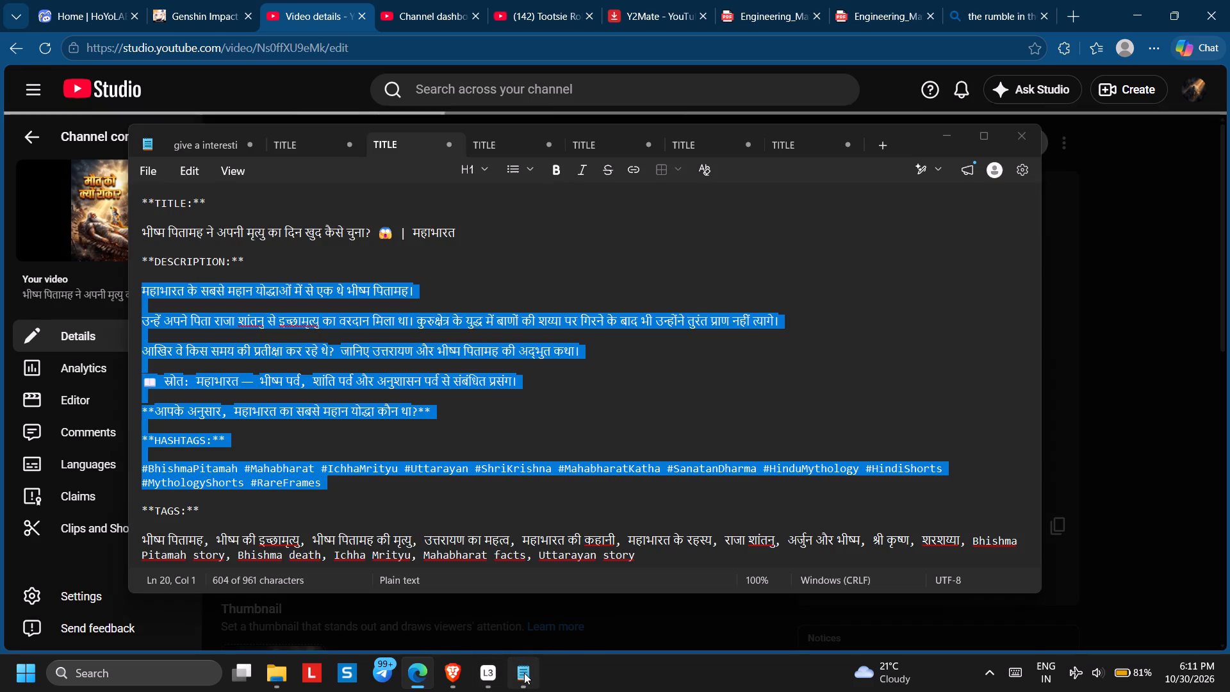
{"action": "scroll", "coordinate": [334, 465], "scroll_direction": "down", "scroll_amount": 2}
{"action": "left_click", "coordinate": [329, 508]}
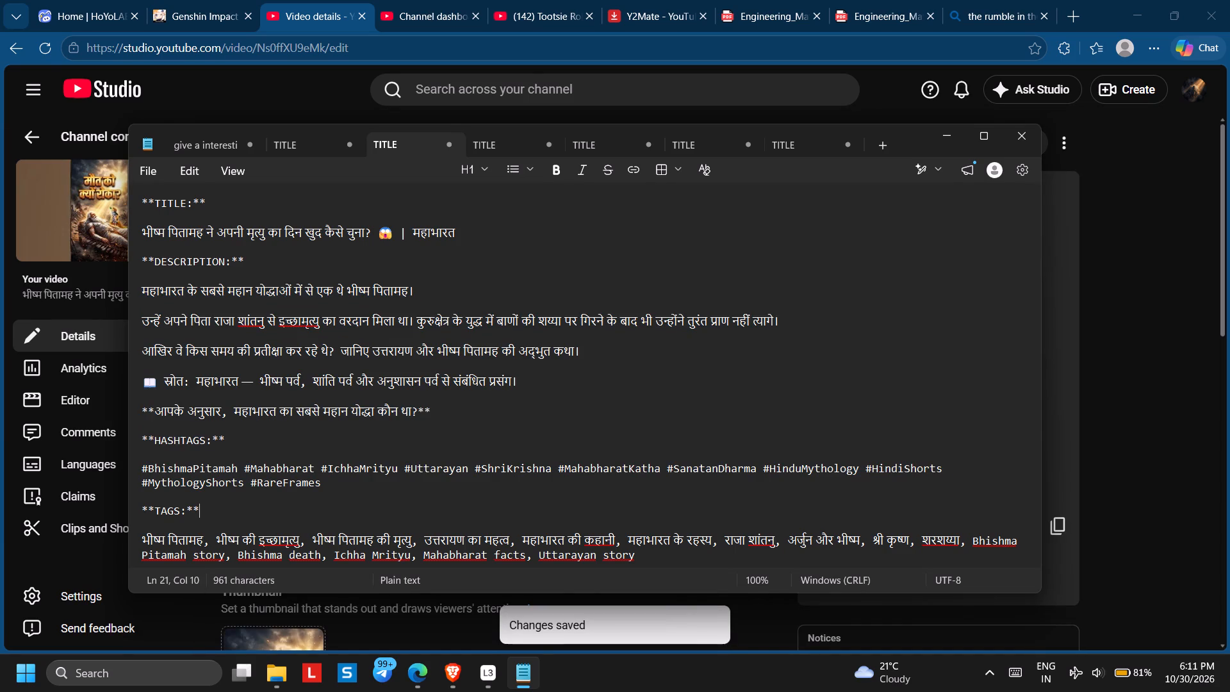
{"action": "scroll", "coordinate": [370, 527], "scroll_direction": "down", "scroll_amount": 6}
{"action": "scroll", "coordinate": [370, 523], "scroll_direction": "up", "scroll_amount": 4}
{"action": "left_click", "coordinate": [310, 139]}
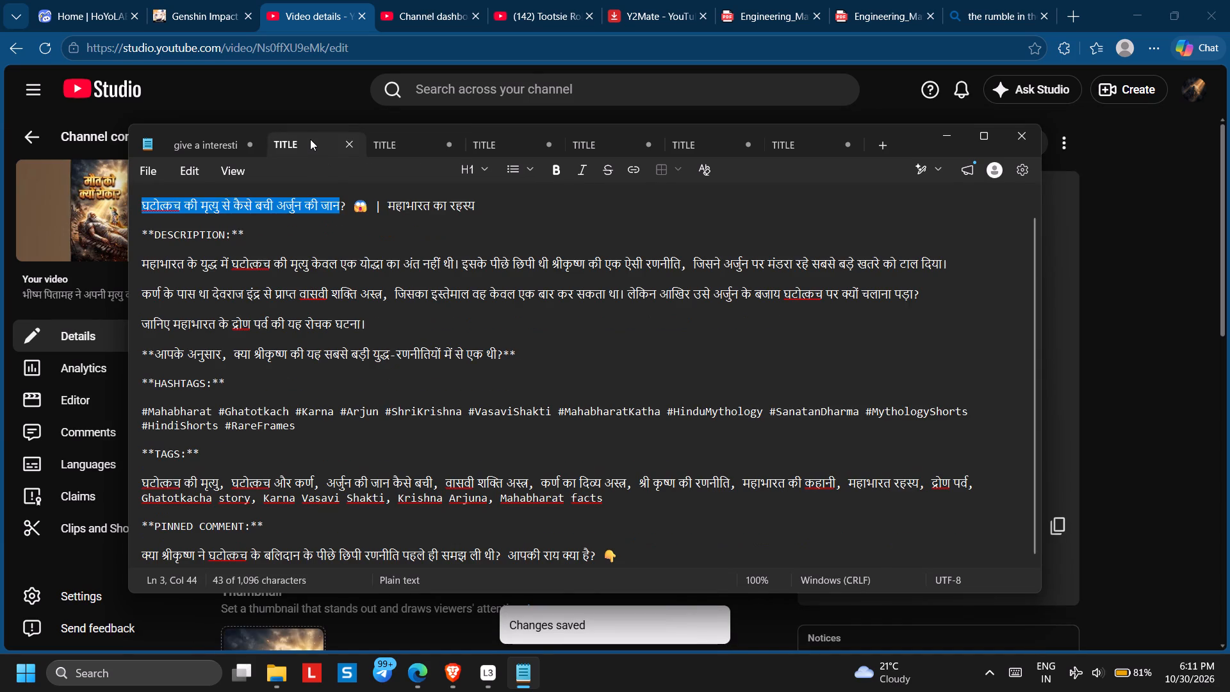
{"action": "left_click", "coordinate": [396, 236]}
{"action": "left_click", "coordinate": [266, 88]}
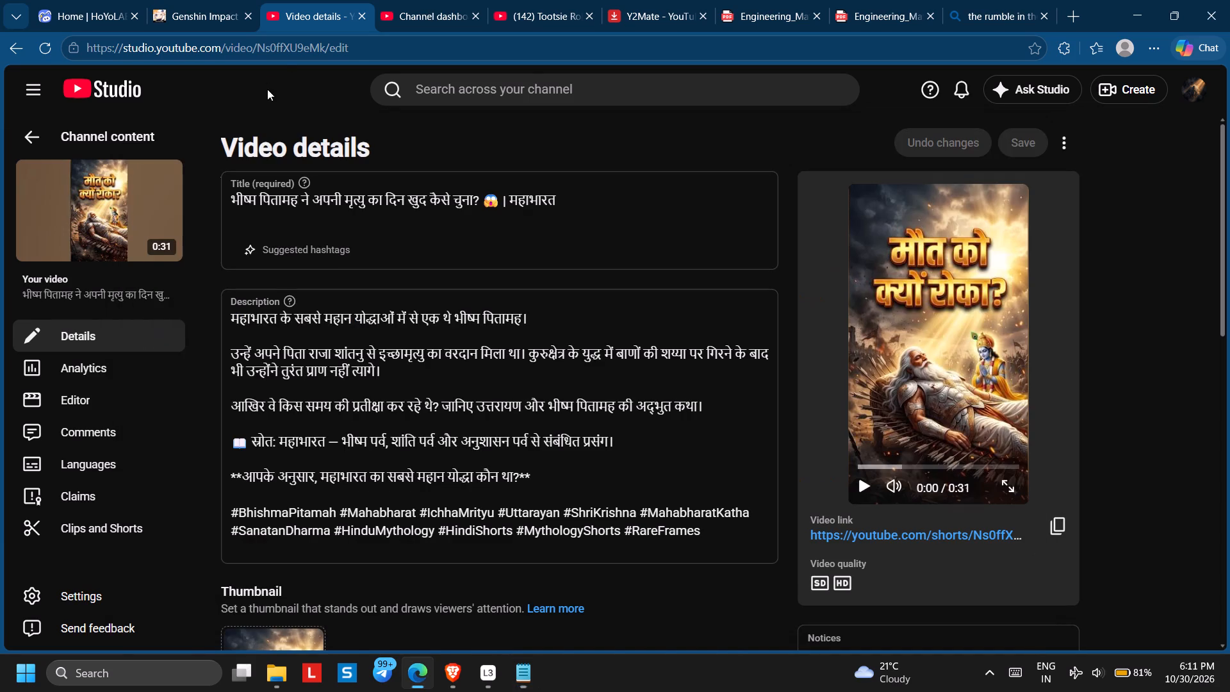
Go back to the channel's Shorts list and open the details of the lowest unlisted 30 October 2026 Short, lasting 0:34.
{"action": "left_click", "coordinate": [26, 138]}
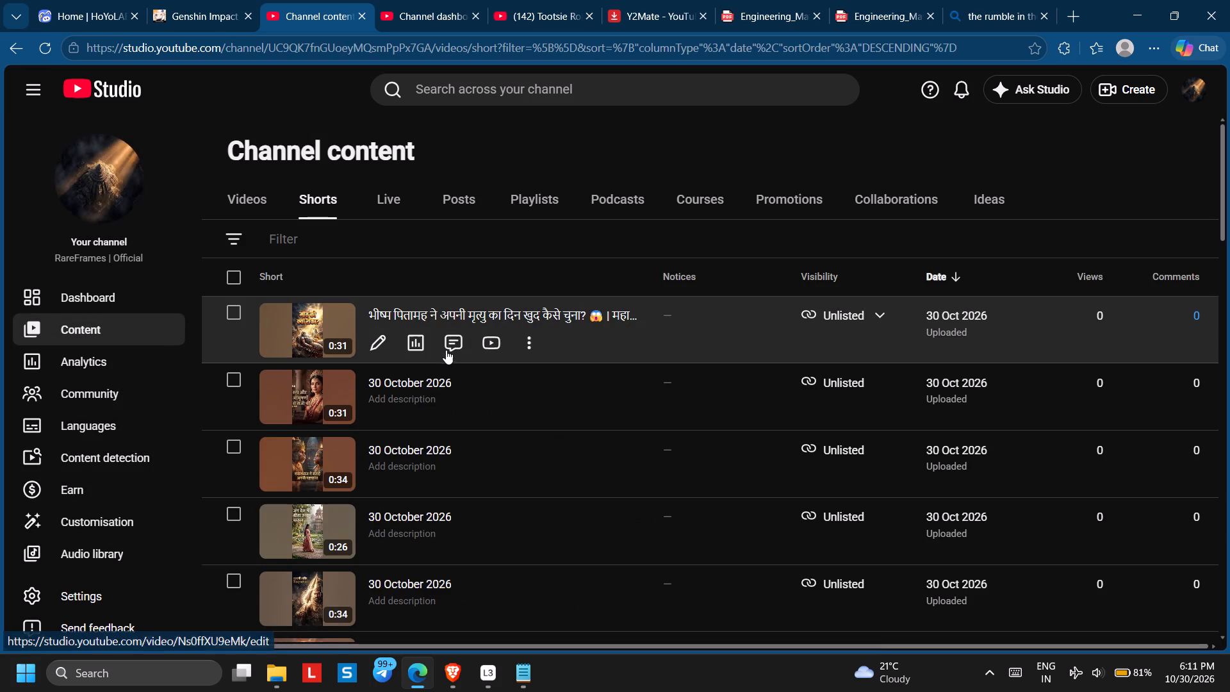
{"action": "scroll", "coordinate": [446, 350], "scroll_direction": "down", "scroll_amount": 2}
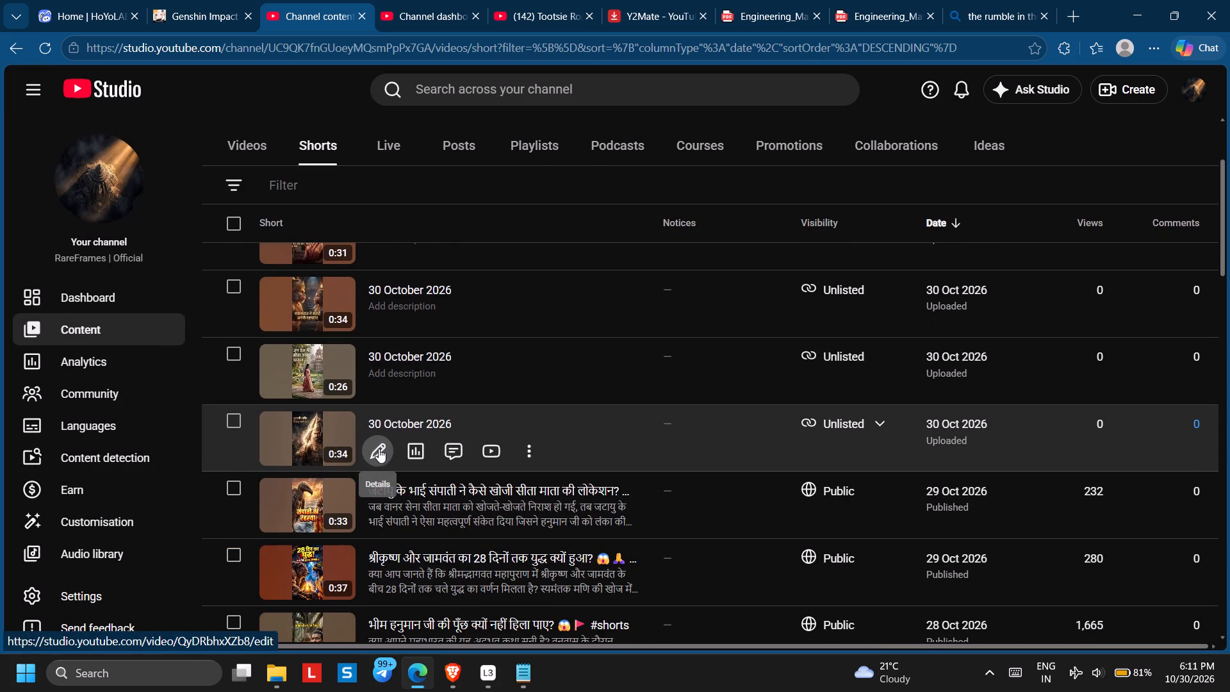
{"action": "left_click", "coordinate": [379, 450]}
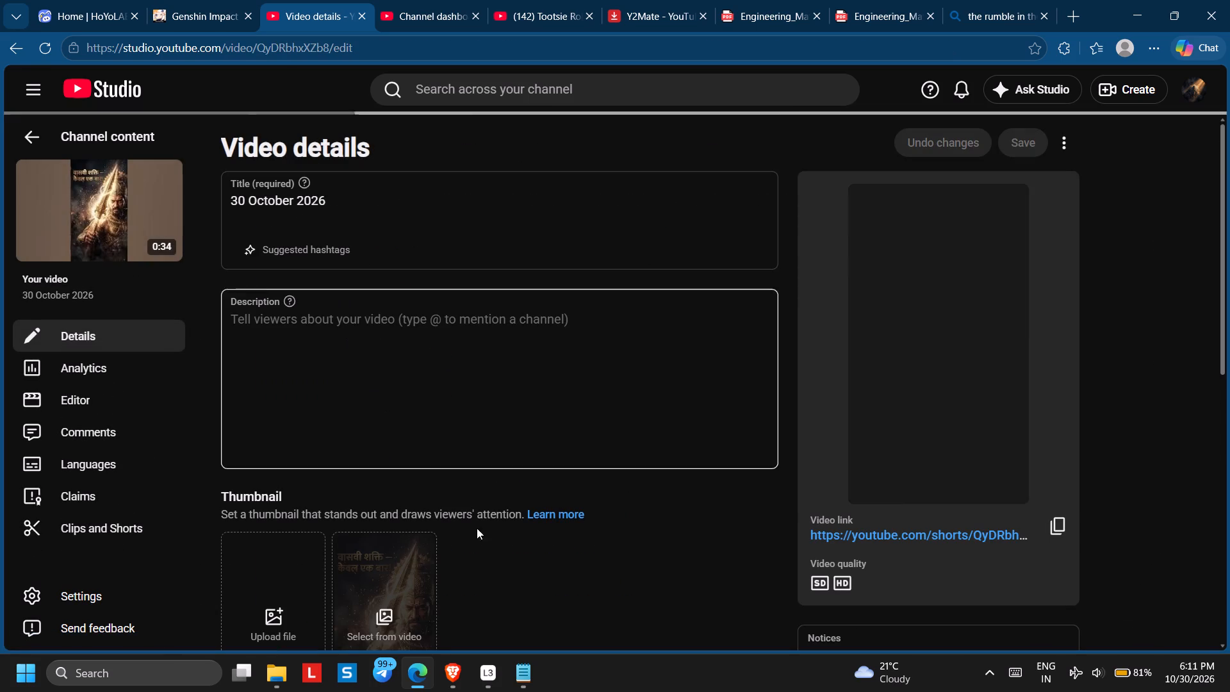
Copy the Notepad note's title and replace the Short's title with "घटोत्कच की मृत्यु से कैसे बची अर्जुन की जान? 😱 | महाभारत का रहस्य".
{"action": "left_click", "coordinate": [511, 674]}
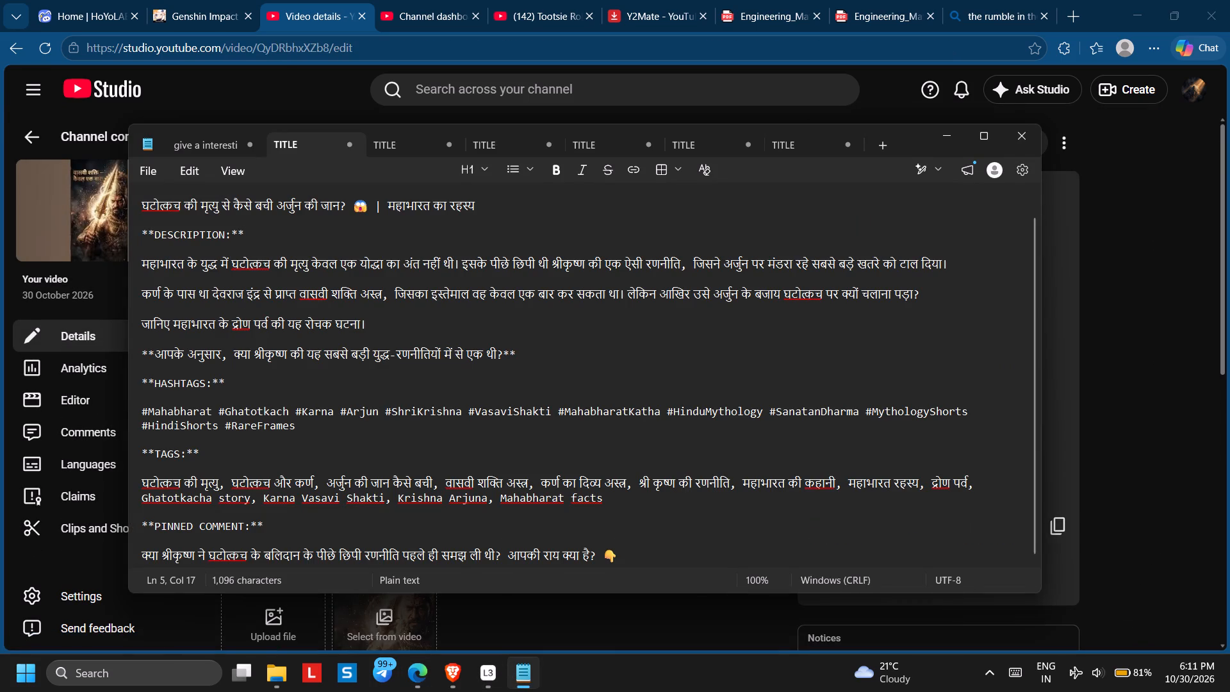
{"action": "left_click", "coordinate": [140, 206]}
{"action": "right_click", "coordinate": [141, 208]}
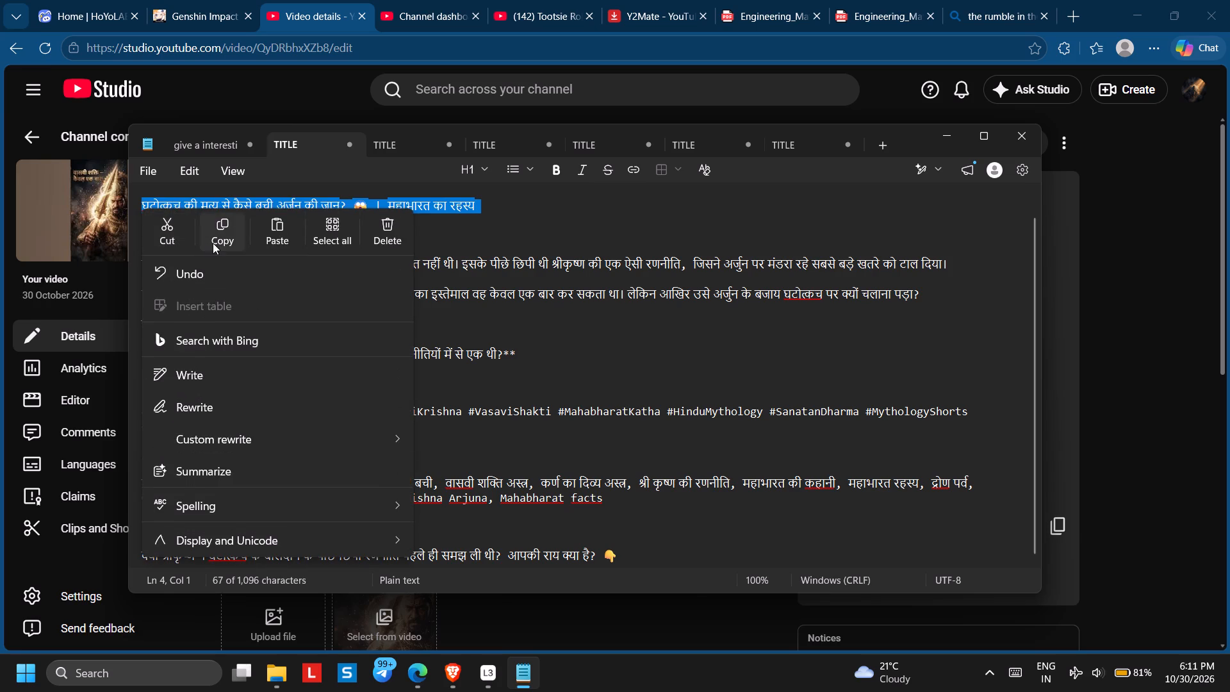
{"action": "left_click", "coordinate": [215, 243]}
{"action": "left_click", "coordinate": [260, 107]}
{"action": "double_click", "coordinate": [347, 194]}
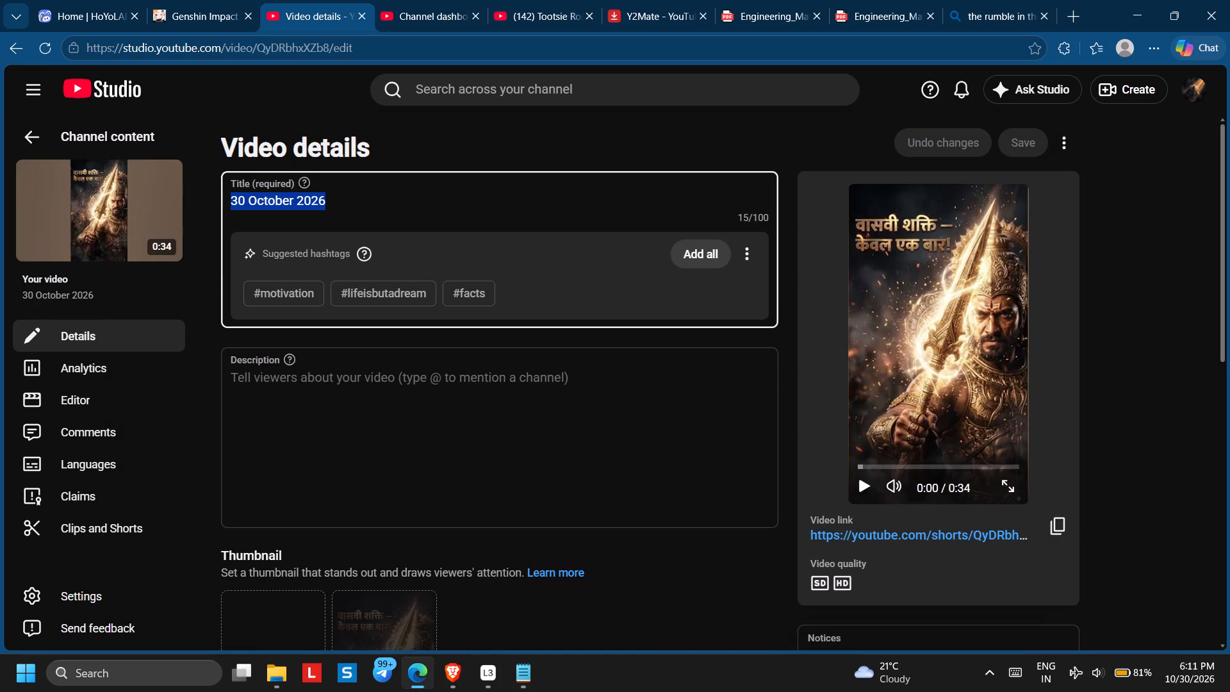
{"action": "key", "text": "ctrl+v"}
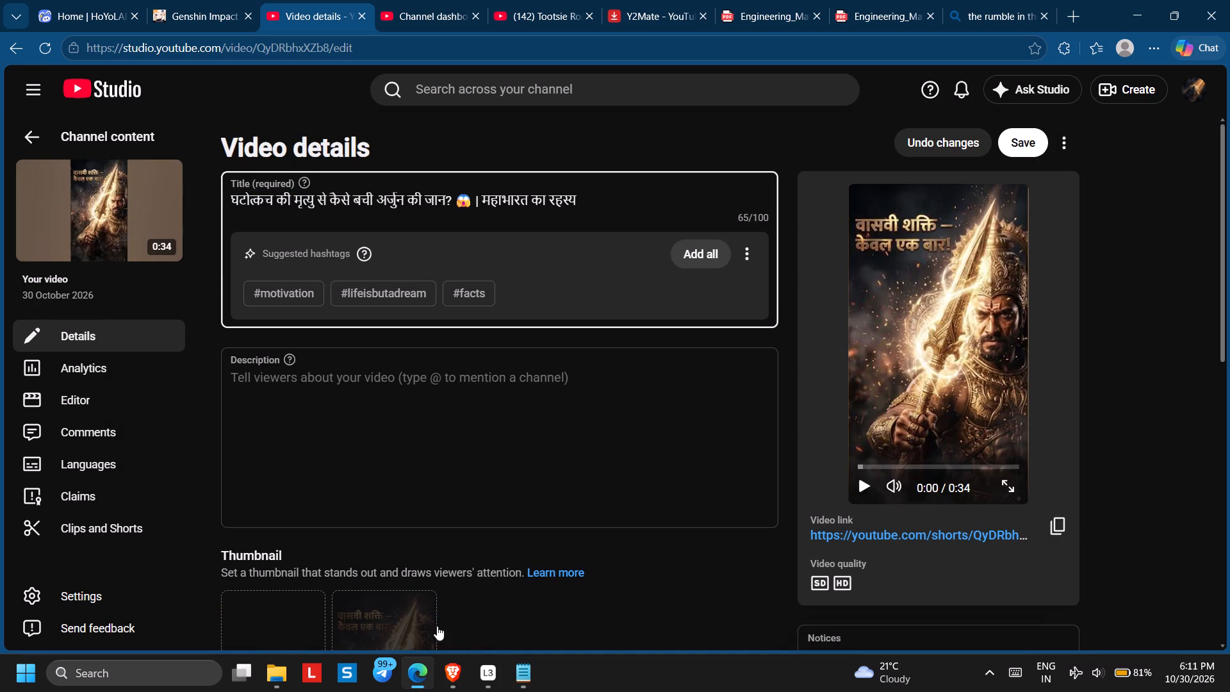
Copy the Notepad note's description text through the hashtag lines ending in #RareFrames into the Short's empty description.
{"action": "left_click", "coordinate": [516, 668]}
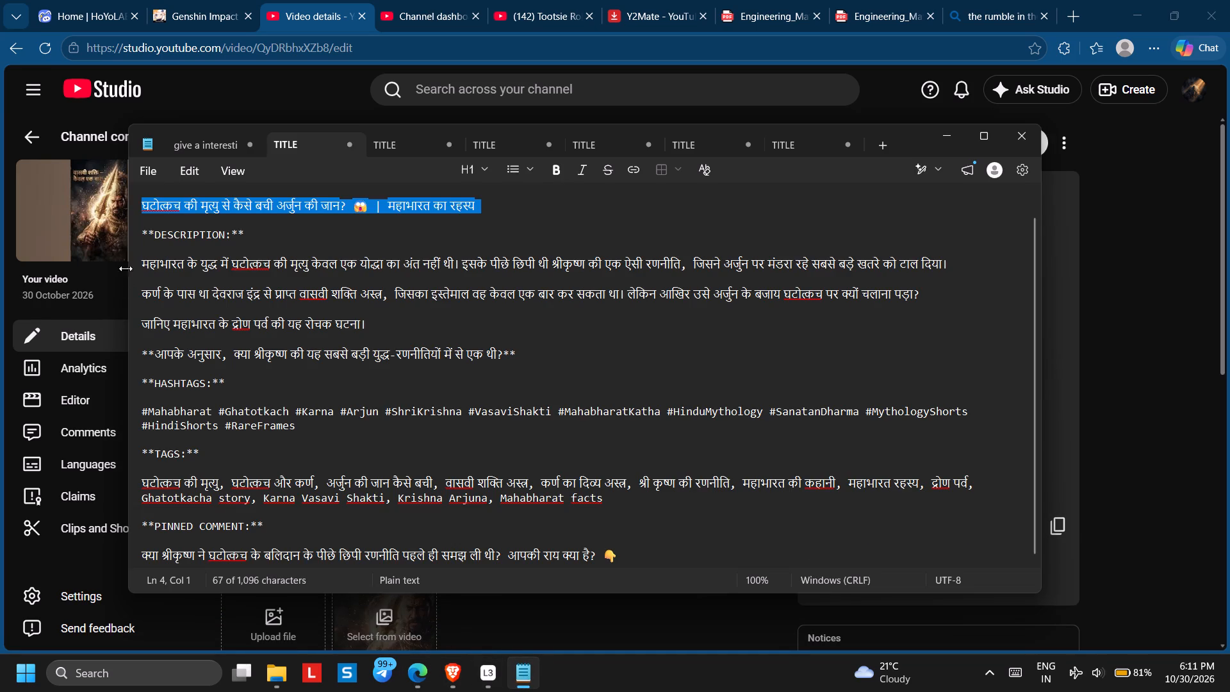
{"action": "left_click_drag", "start_coordinate": [133, 264], "coordinate": [149, 411]}
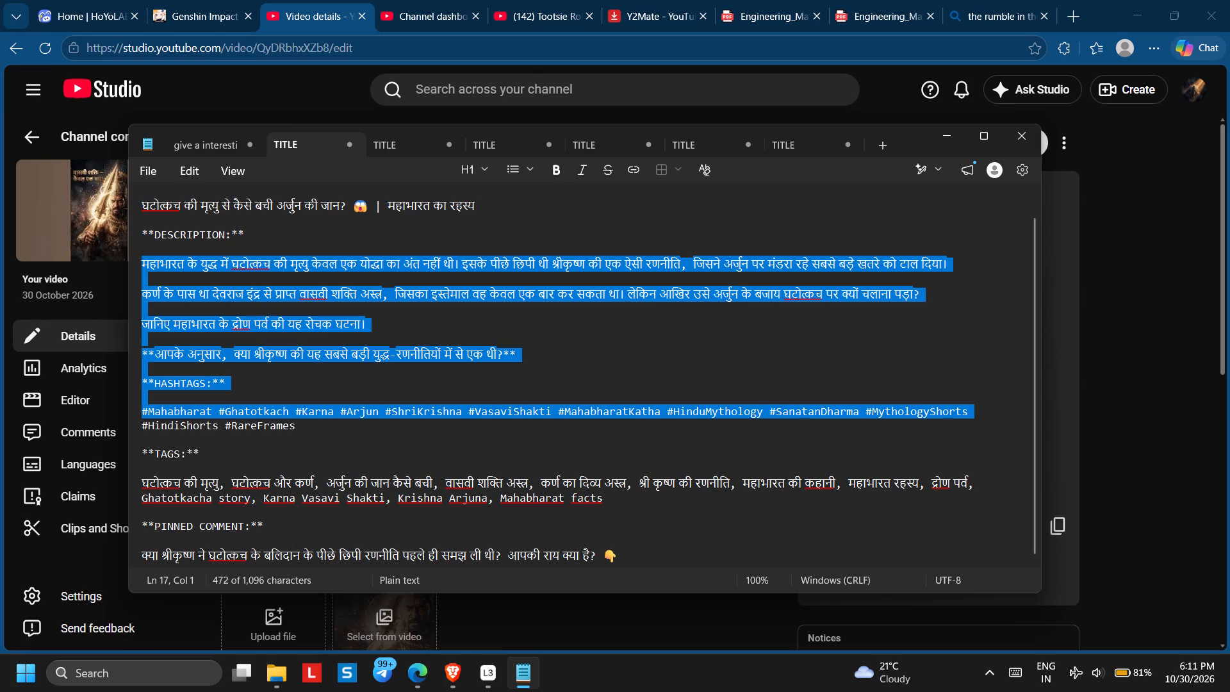
{"action": "left_click_drag", "start_coordinate": [149, 411], "coordinate": [149, 420]}
{"action": "right_click", "coordinate": [149, 420]}
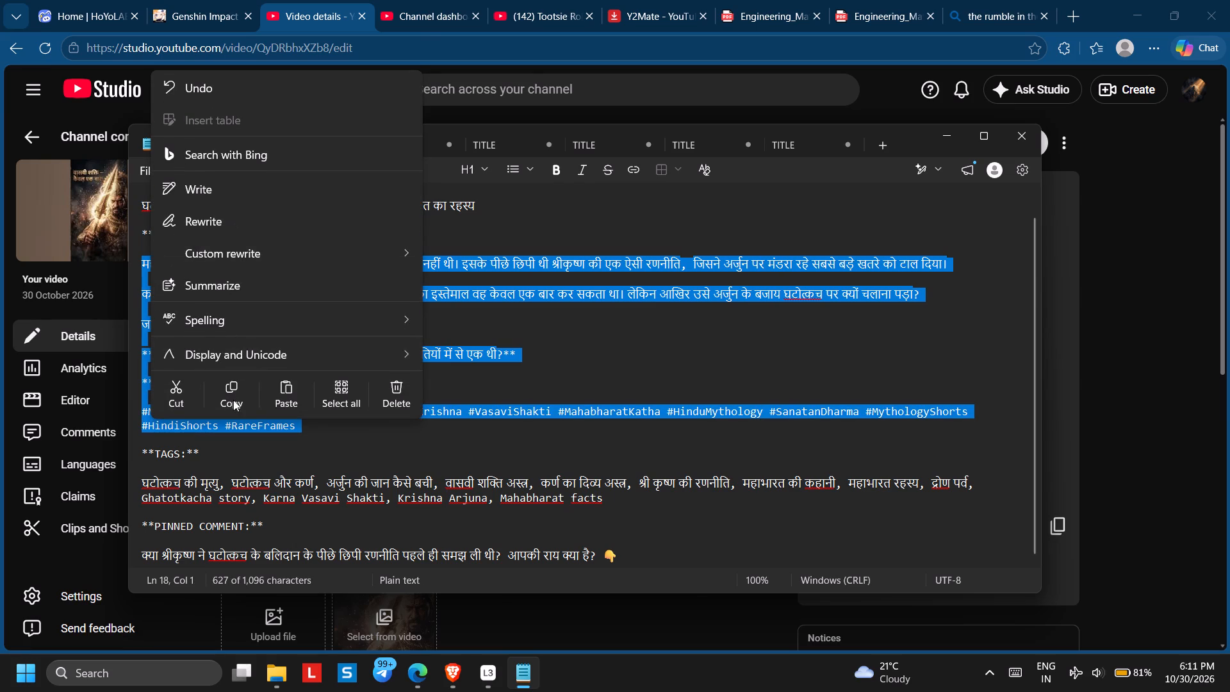
{"action": "left_click", "coordinate": [235, 408]}
{"action": "left_click", "coordinate": [189, 639]}
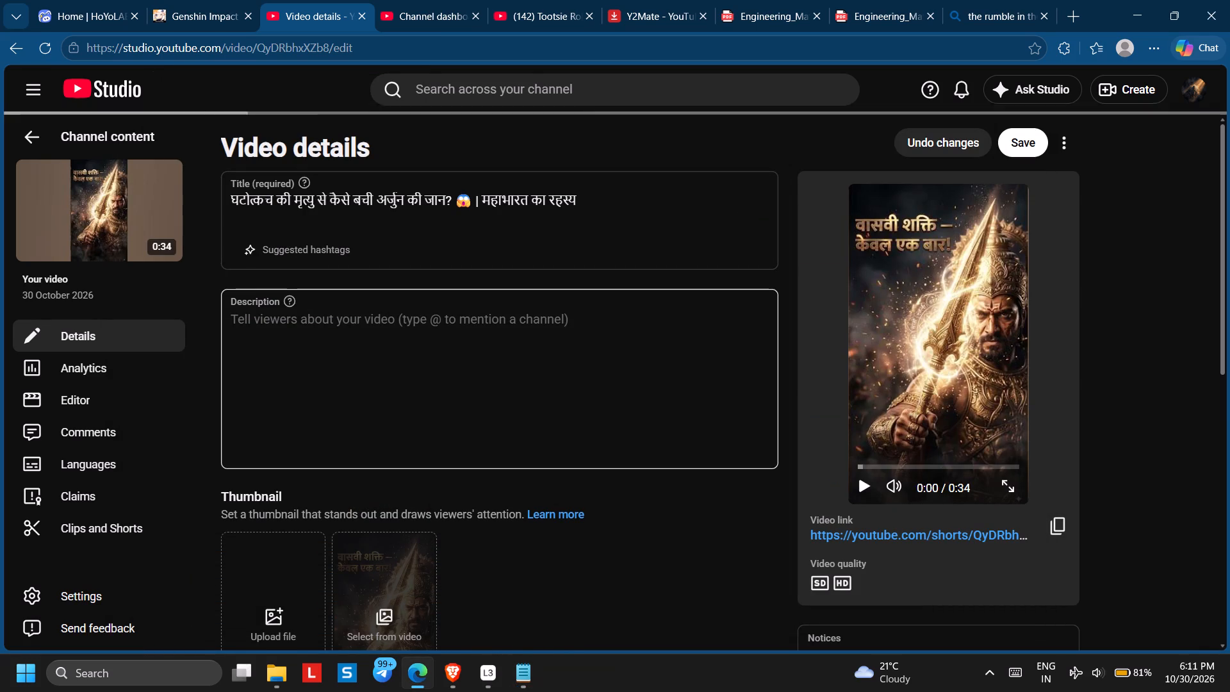
{"action": "left_click", "coordinate": [267, 366]}
{"action": "key", "text": "ctrl+v"}
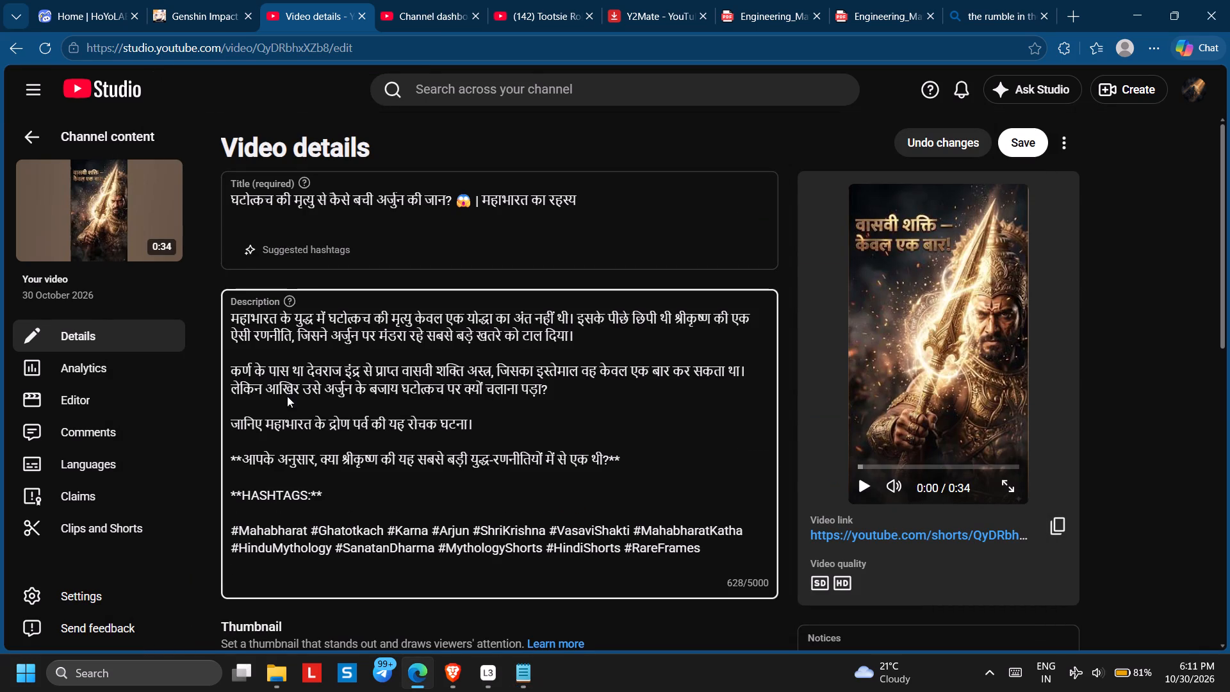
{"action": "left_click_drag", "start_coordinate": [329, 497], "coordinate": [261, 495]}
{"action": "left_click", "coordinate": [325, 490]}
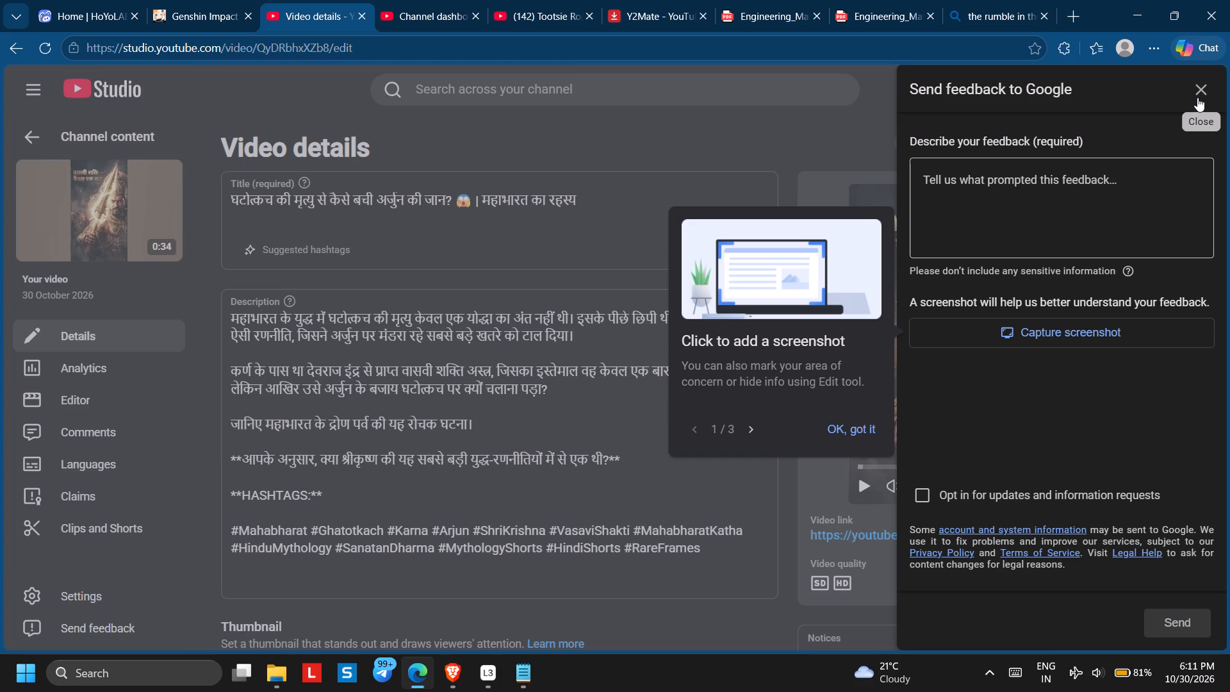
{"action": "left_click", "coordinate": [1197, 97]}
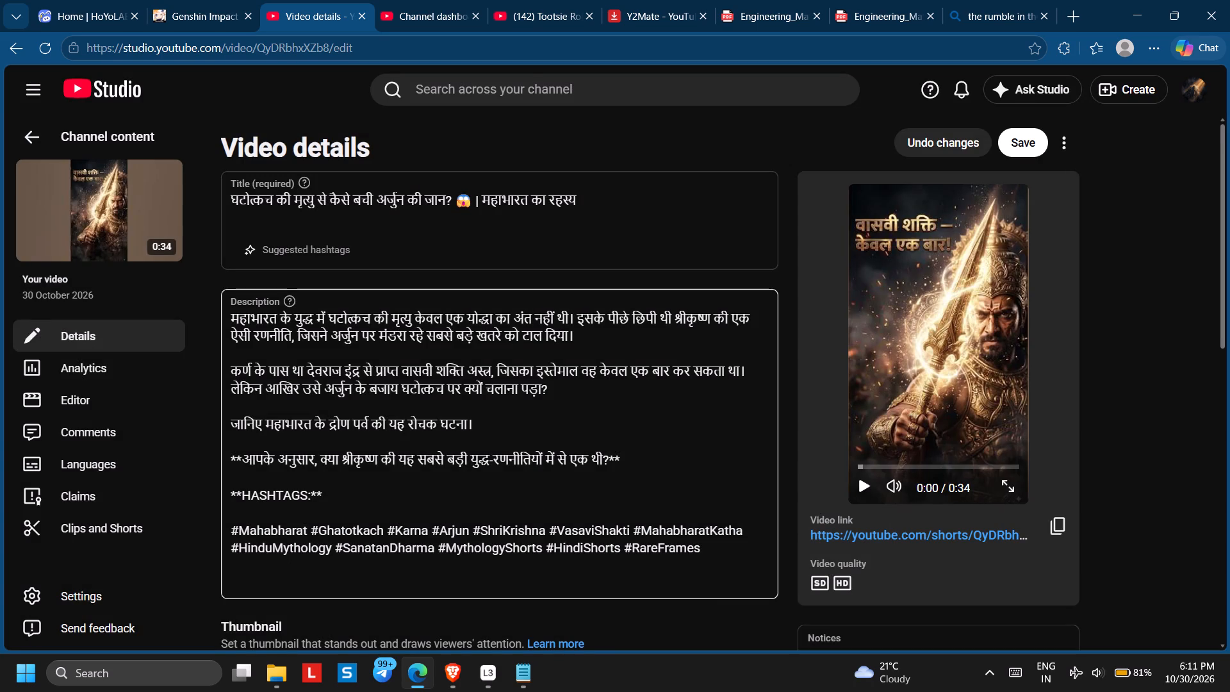
Delete the "**HASHTAGS:**" heading and its surplus blank line from the Short's description.
{"action": "left_click", "coordinate": [323, 498]}
{"action": "key", "text": "BackSpace"}
{"action": "key", "text": "BackSpace"}
{"action": "key", "text": "BackSpace"}
{"action": "key", "text": "BackSpace"}
{"action": "key", "text": "BackSpace"}
{"action": "key", "text": "BackSpace"}
{"action": "key", "text": "BackSpace"}
{"action": "key", "text": "BackSpace"}
{"action": "key", "text": "BackSpace"}
{"action": "key", "text": "BackSpace"}
{"action": "key", "text": "BackSpace"}
{"action": "key", "text": "BackSpace"}
{"action": "key", "text": "BackSpace"}
{"action": "key", "text": "BackSpace"}
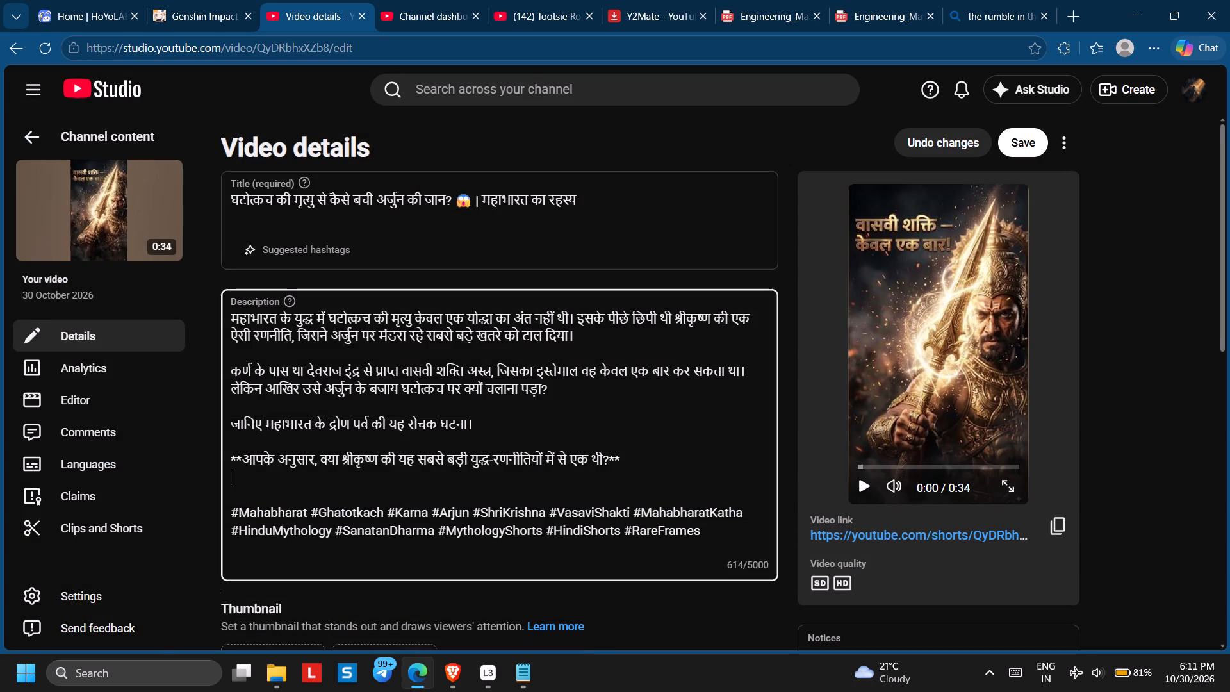
{"action": "key", "text": "BackSpace"}
Upload "Thumbnail_—_अर्जुन_की_जान_1b2a2417_2K" from the folder "घटोत्कच की मृत्यु से कैसे बची अर्जुन की जान" as the Short's thumbnail.
{"action": "scroll", "coordinate": [398, 374], "scroll_direction": "down", "scroll_amount": 3}
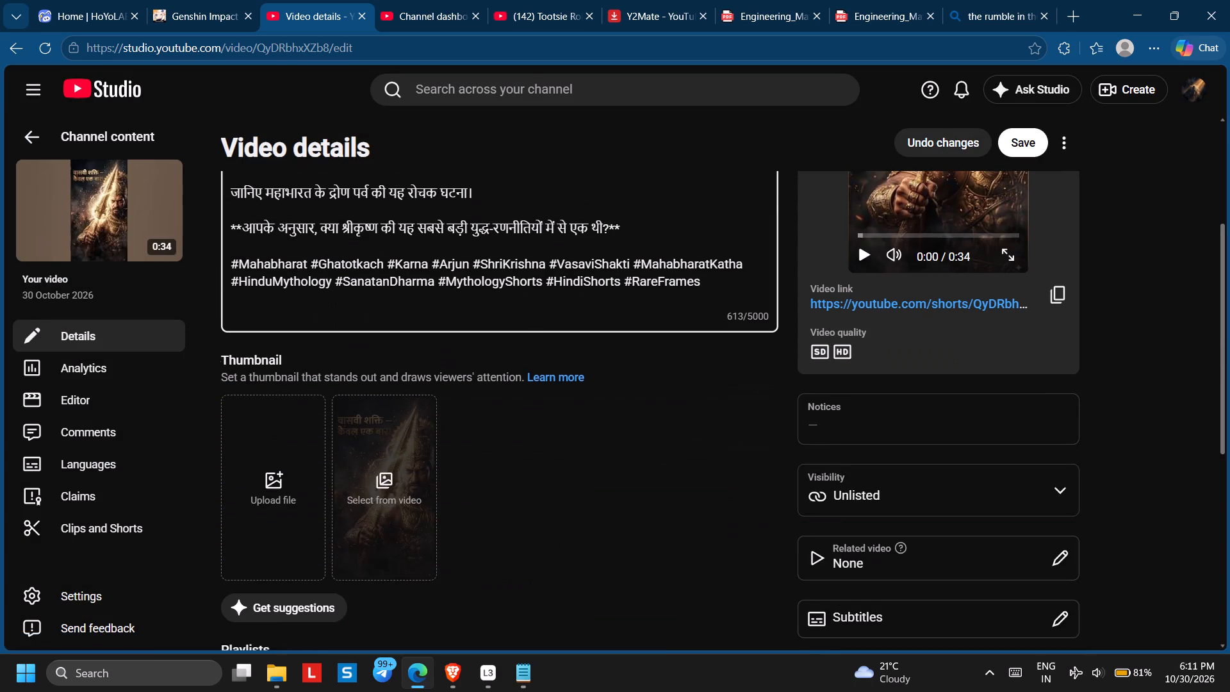
{"action": "scroll", "coordinate": [354, 383], "scroll_direction": "up", "scroll_amount": 2}
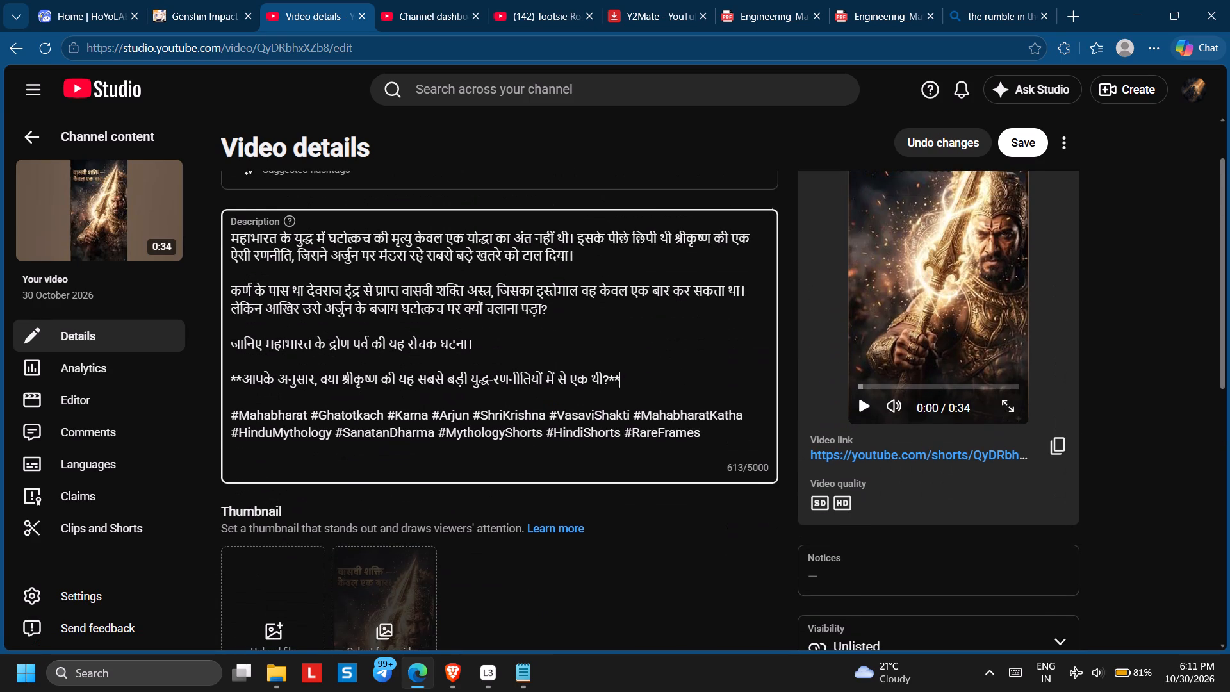
{"action": "scroll", "coordinate": [322, 452], "scroll_direction": "down", "scroll_amount": 1}
{"action": "left_click", "coordinate": [276, 542]}
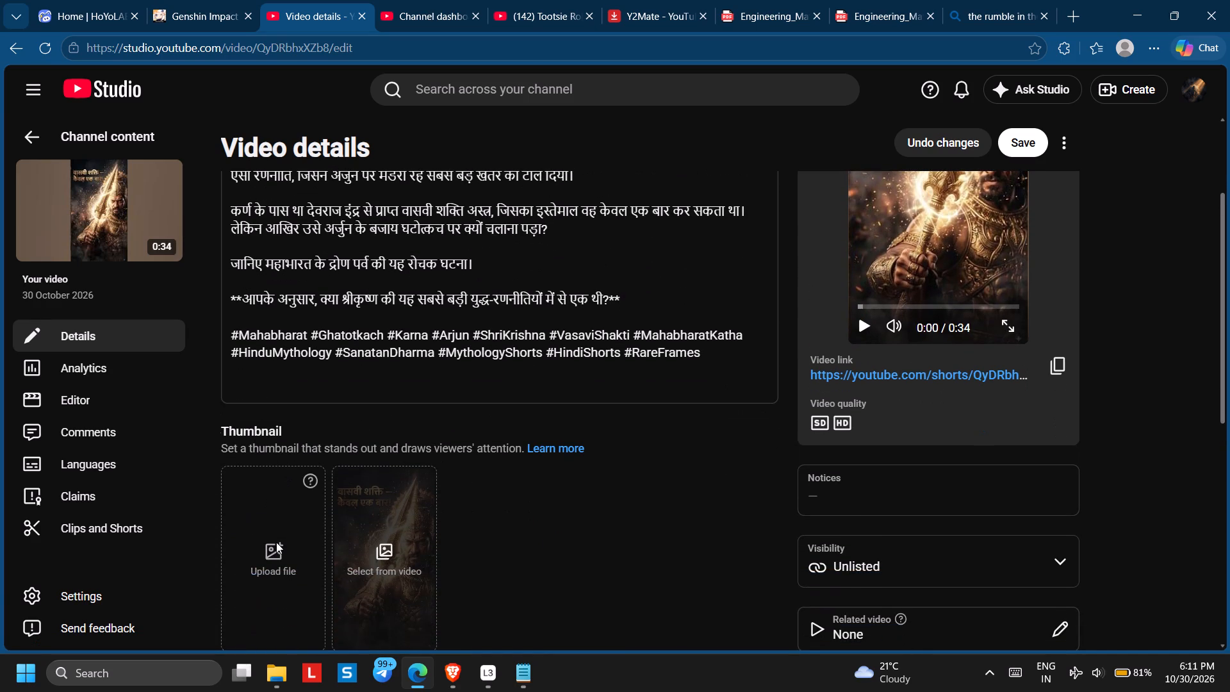
{"action": "left_click", "coordinate": [199, 41]}
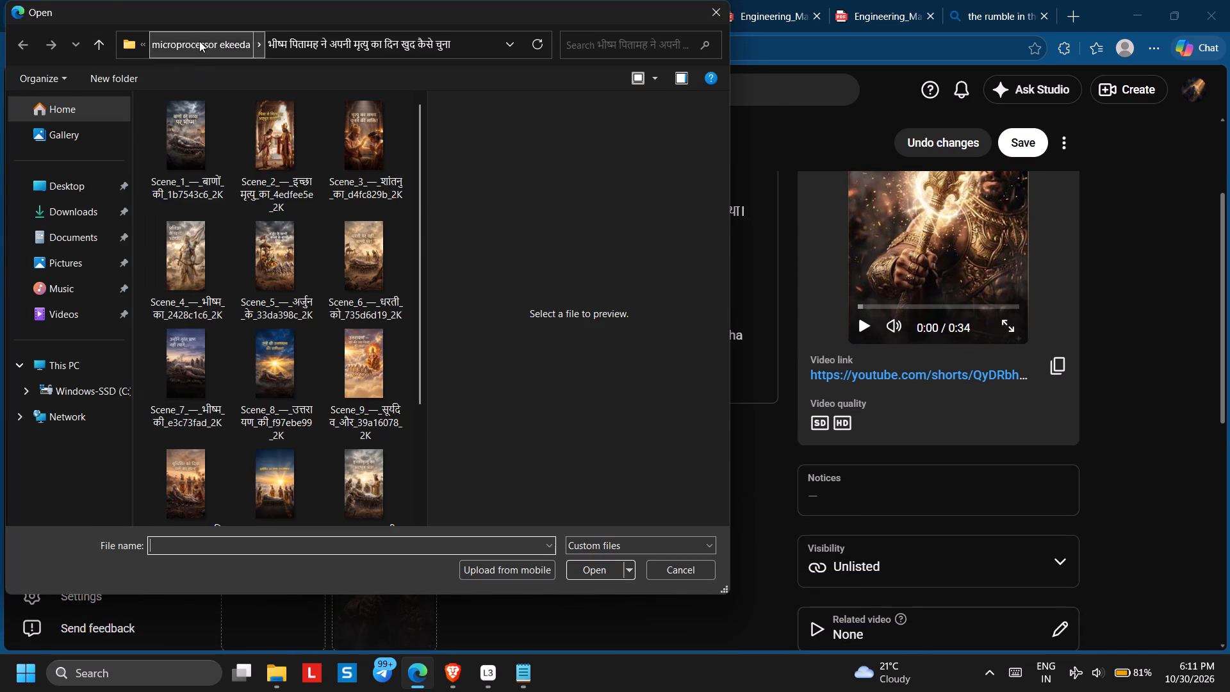
{"action": "double_click", "coordinate": [236, 223]}
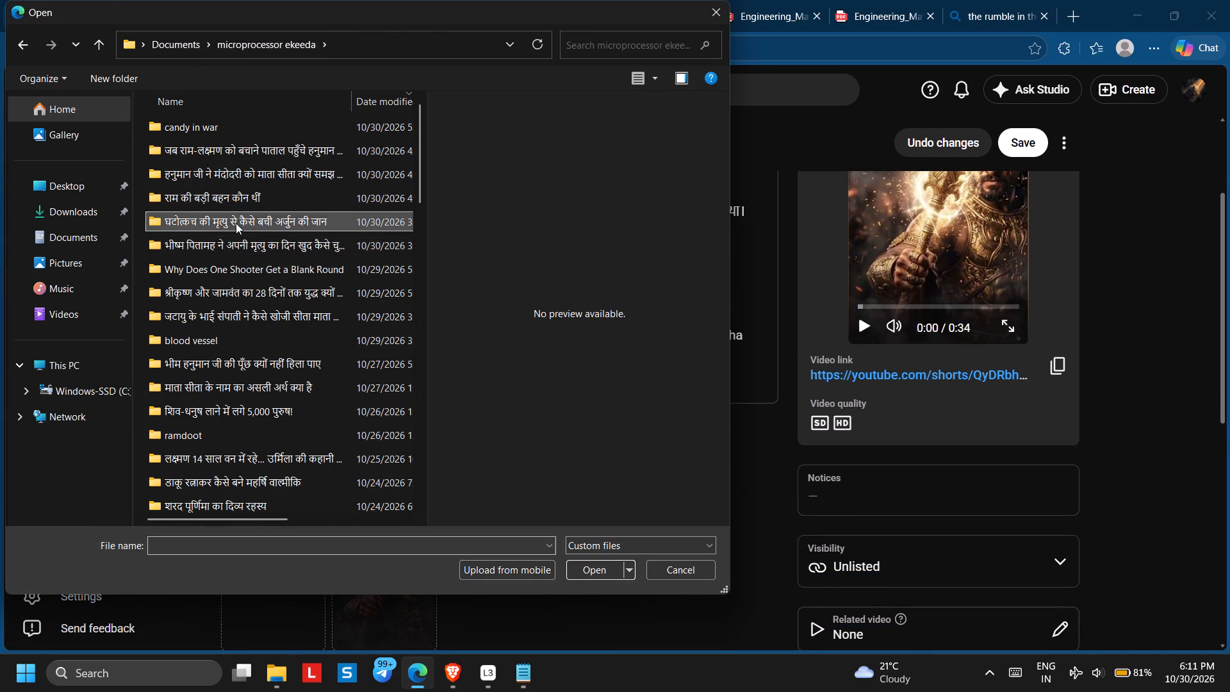
{"action": "scroll", "coordinate": [277, 367], "scroll_direction": "down", "scroll_amount": 5}
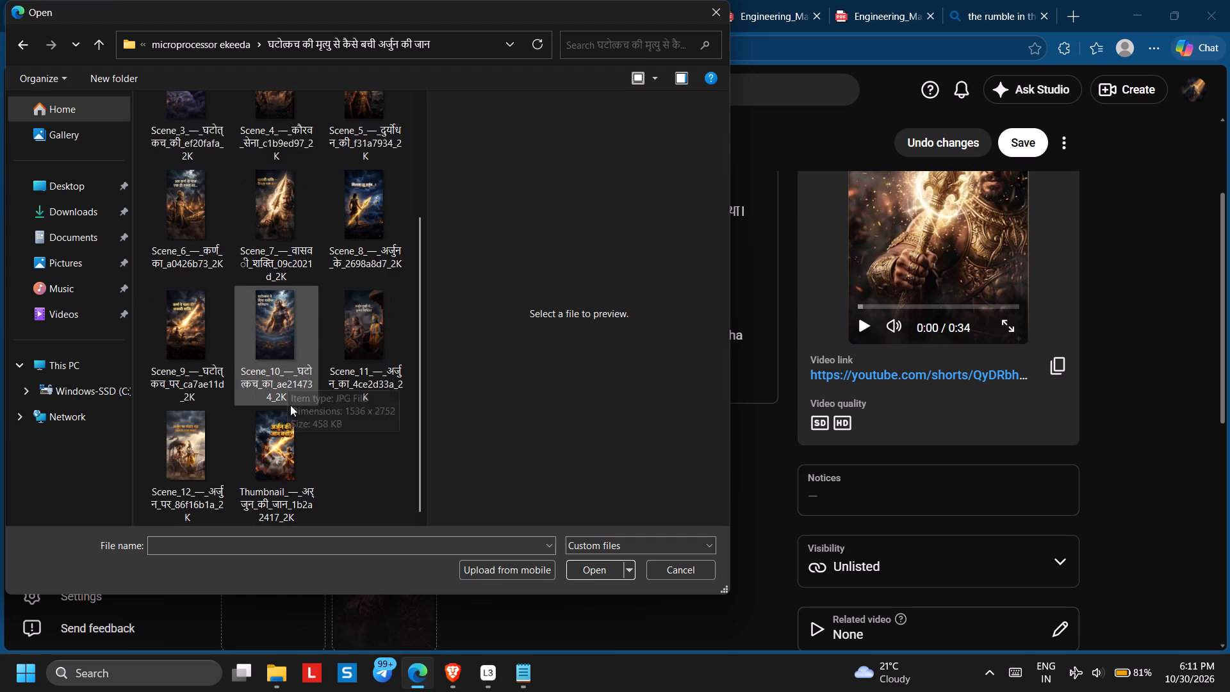
{"action": "left_click", "coordinate": [263, 463]}
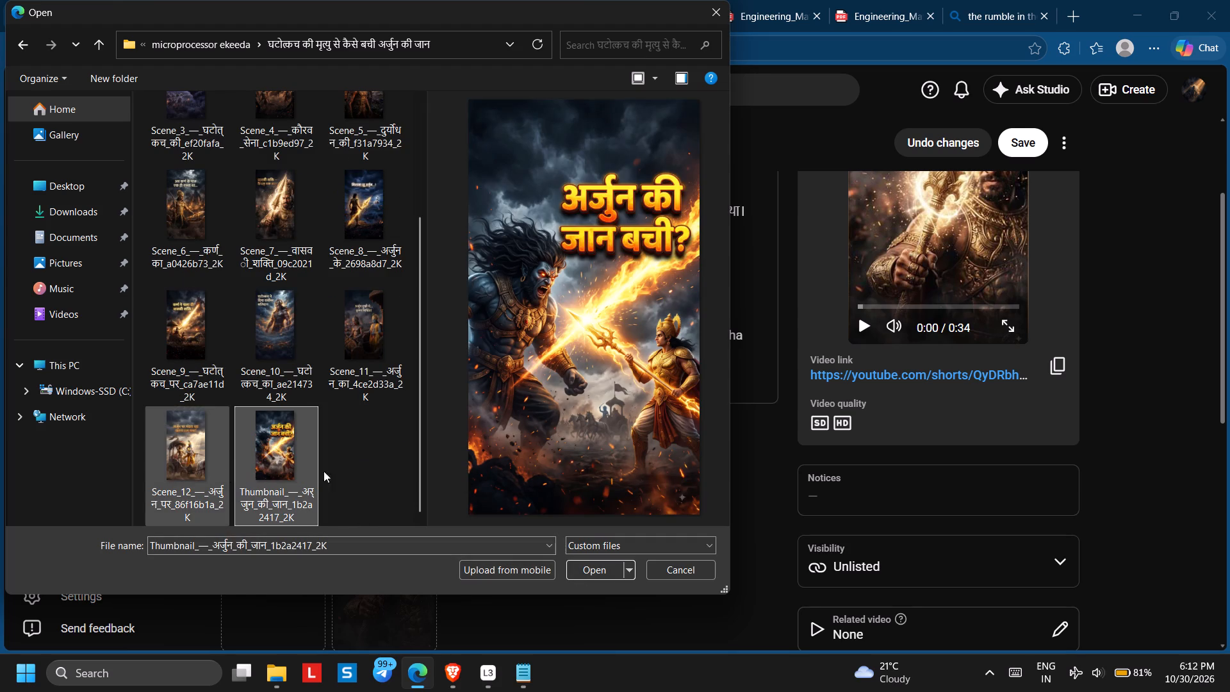
{"action": "scroll", "coordinate": [356, 443], "scroll_direction": "up", "scroll_amount": 4}
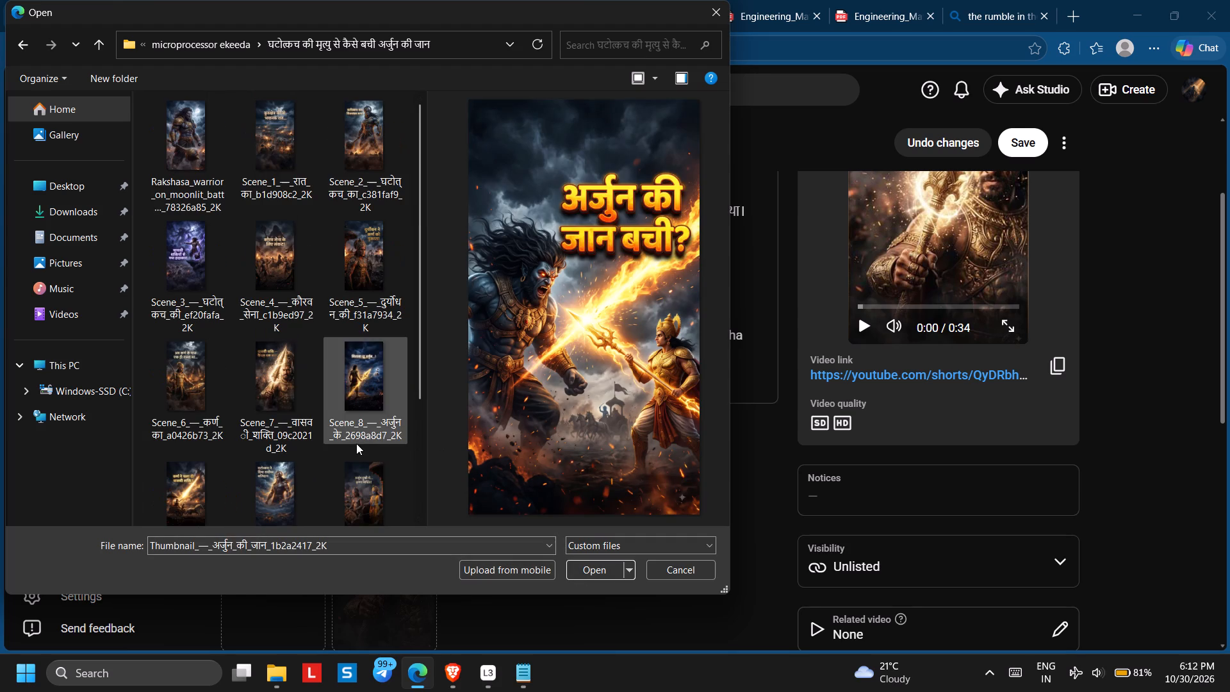
{"action": "left_click", "coordinate": [584, 568]}
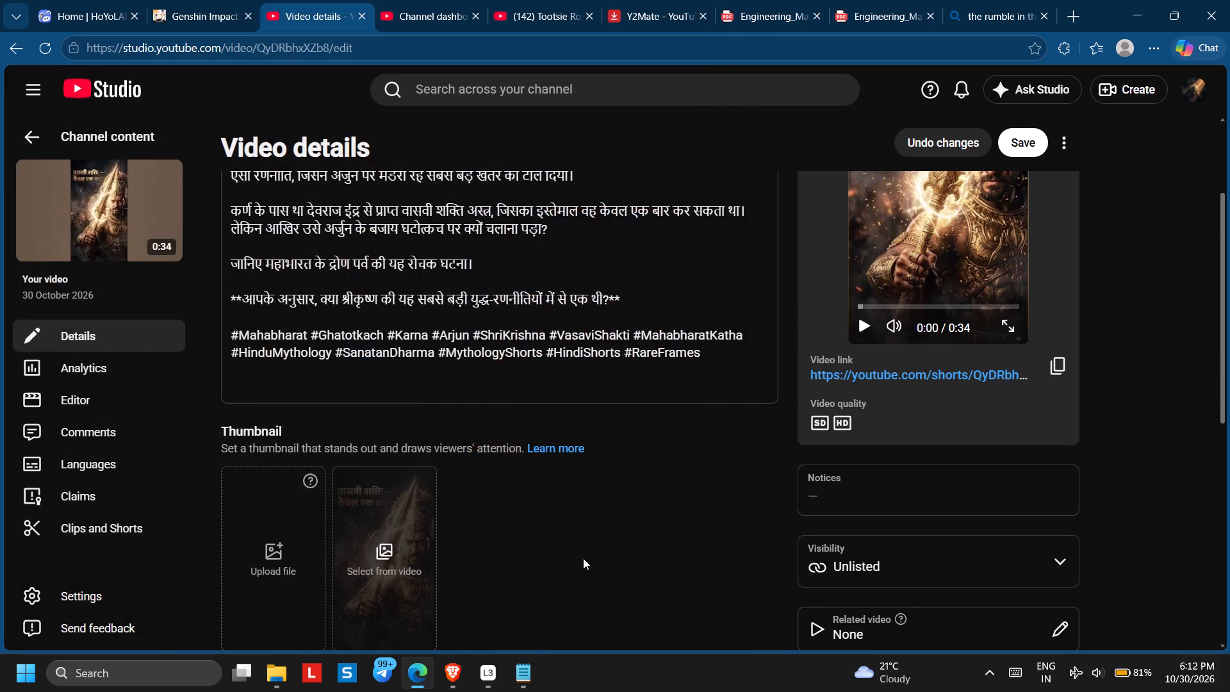
Check the Short's title, description and thumbnail on the details page and save the changes.
{"action": "scroll", "coordinate": [549, 498], "scroll_direction": "down", "scroll_amount": 2}
{"action": "scroll", "coordinate": [553, 498], "scroll_direction": "up", "scroll_amount": 4}
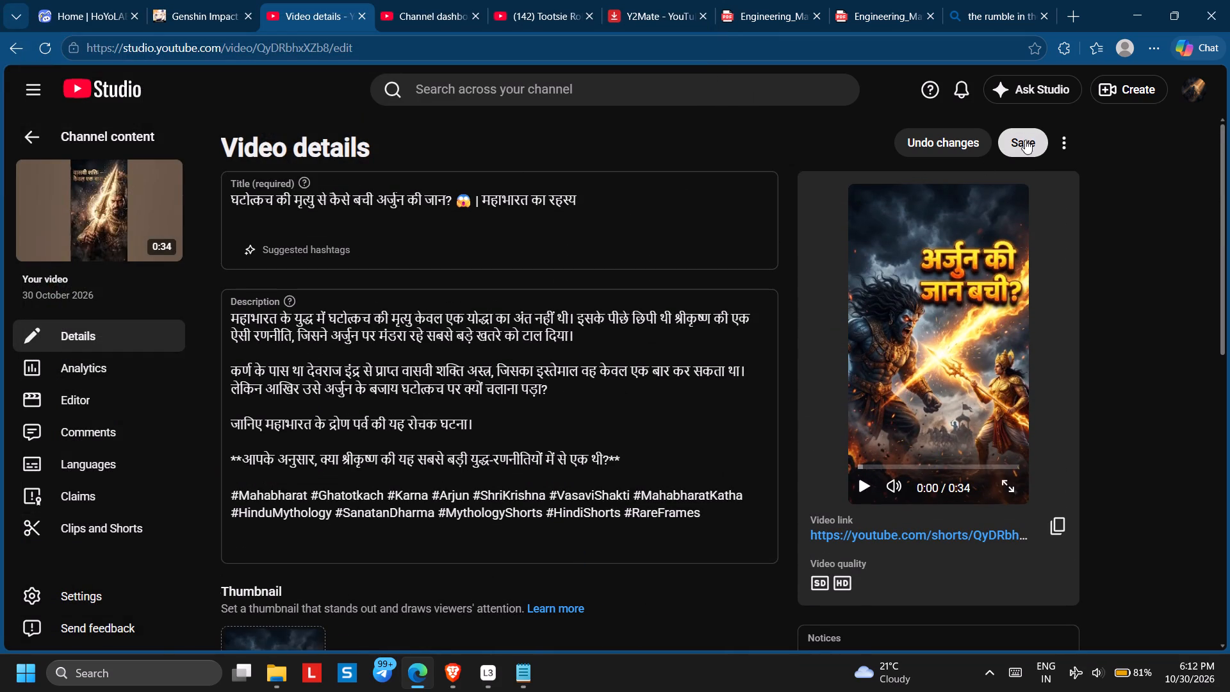
{"action": "scroll", "coordinate": [607, 341], "scroll_direction": "down", "scroll_amount": 2}
{"action": "scroll", "coordinate": [607, 341], "scroll_direction": "up", "scroll_amount": 3}
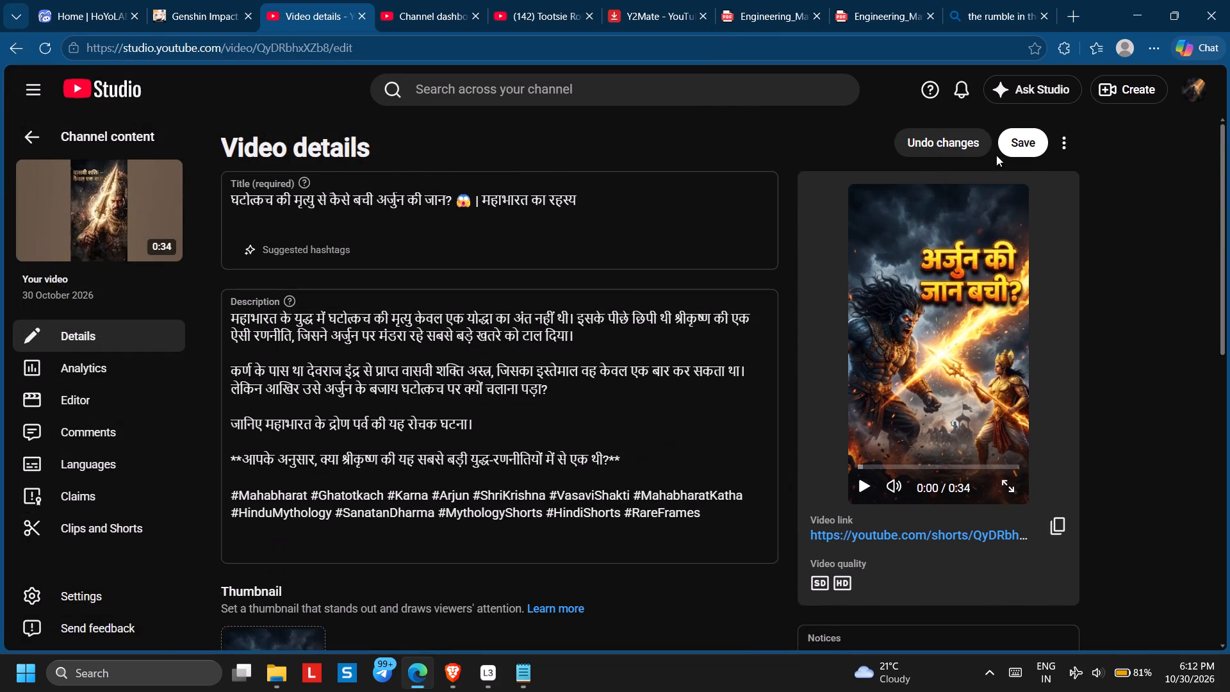
{"action": "left_click", "coordinate": [1017, 153]}
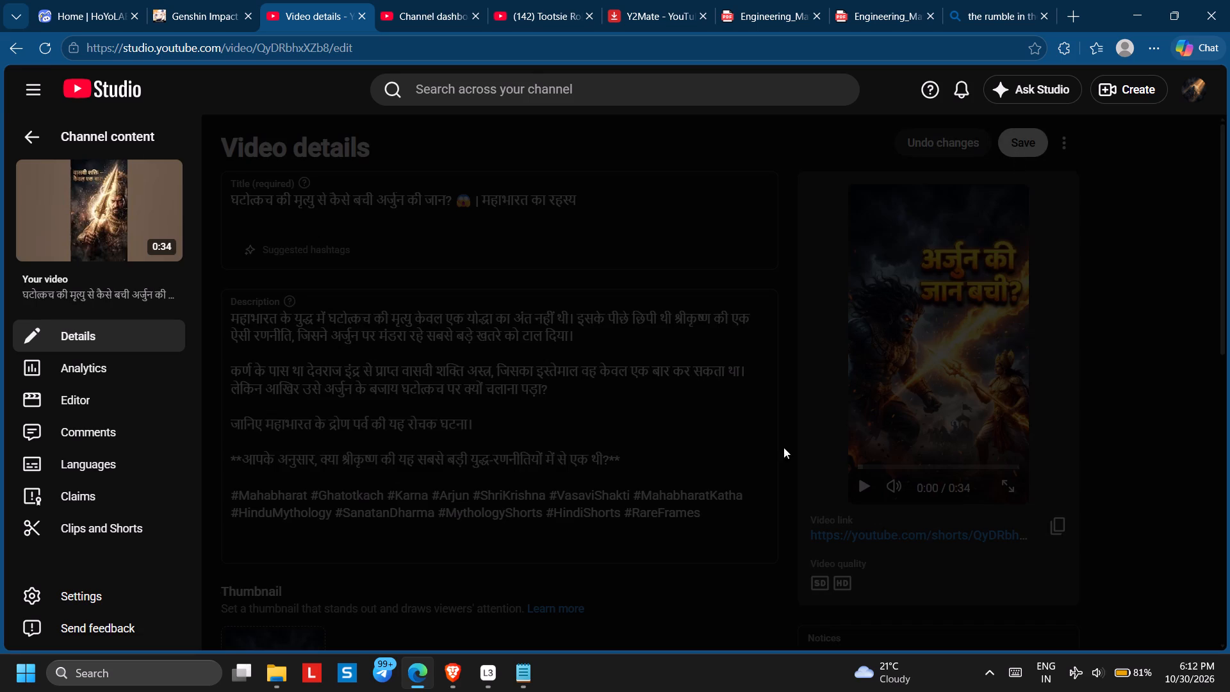
Copy the note's "PINNED COMMENT" text beginning "क्या श्रीकृष्ण ने घटोत्कच के बलिदान" from Notepad and post it as a comment on the same Short.
{"action": "left_click", "coordinate": [521, 666]}
{"action": "scroll", "coordinate": [431, 399], "scroll_direction": "down", "scroll_amount": 1}
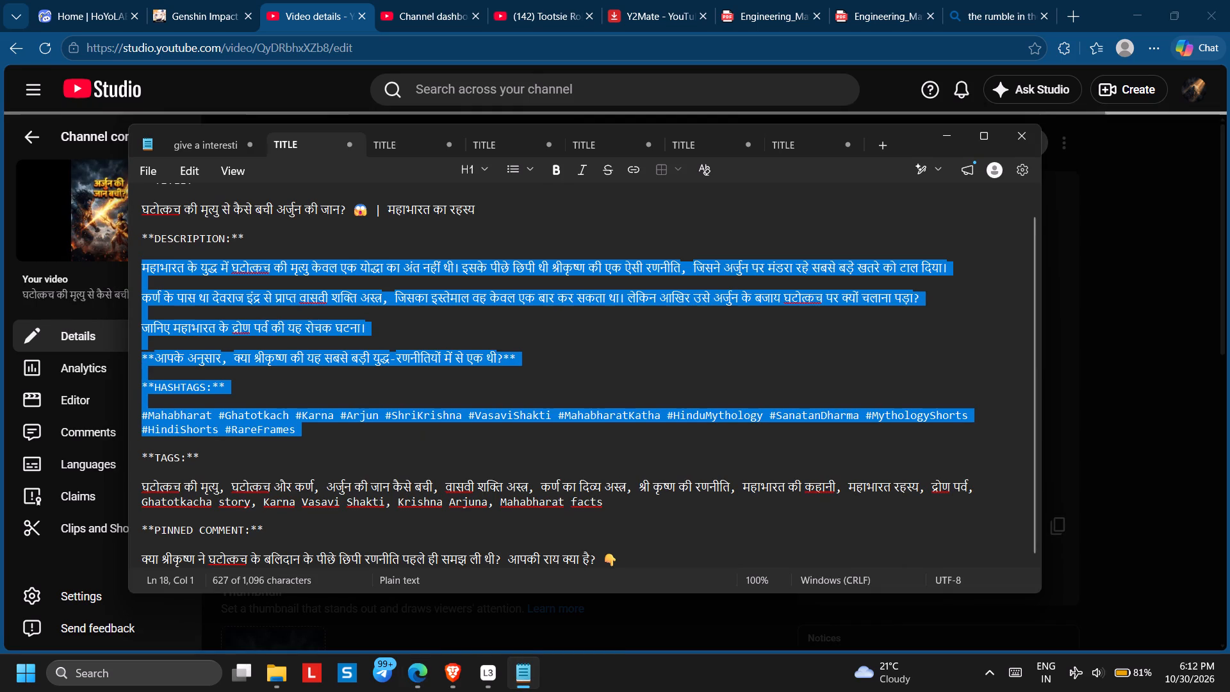
{"action": "left_click", "coordinate": [332, 554]}
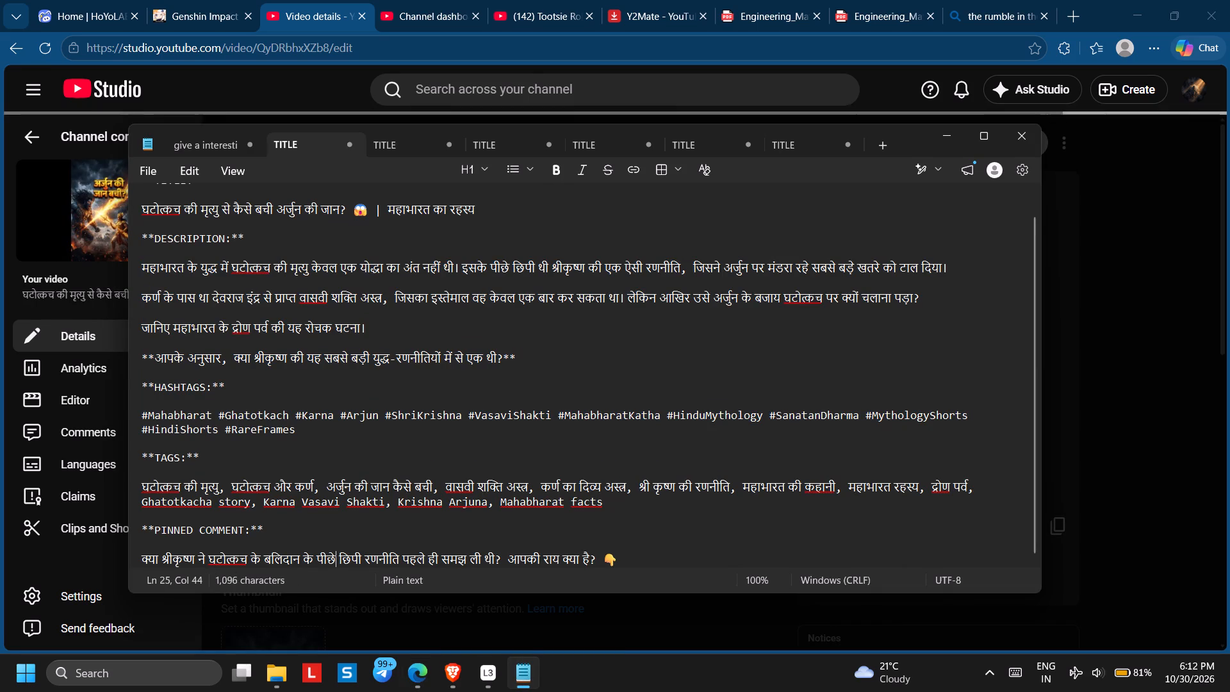
{"action": "left_click", "coordinate": [140, 558]}
{"action": "right_click", "coordinate": [142, 561]}
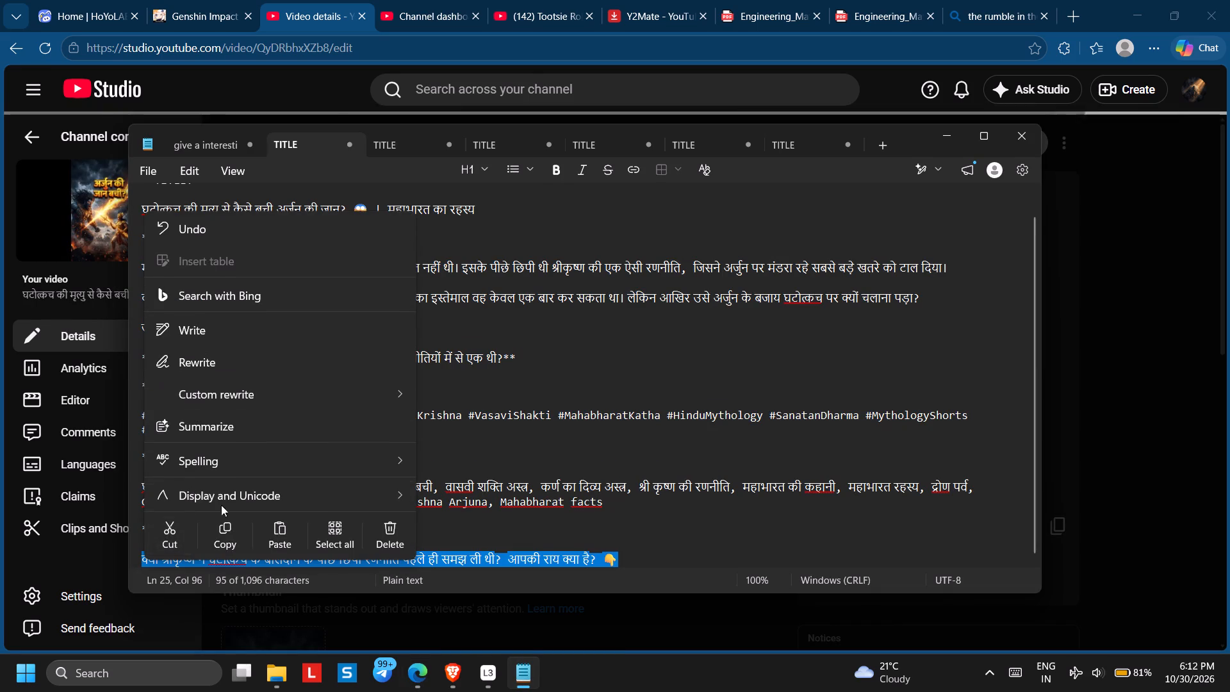
{"action": "left_click", "coordinate": [229, 530]}
{"action": "left_click", "coordinate": [197, 622]}
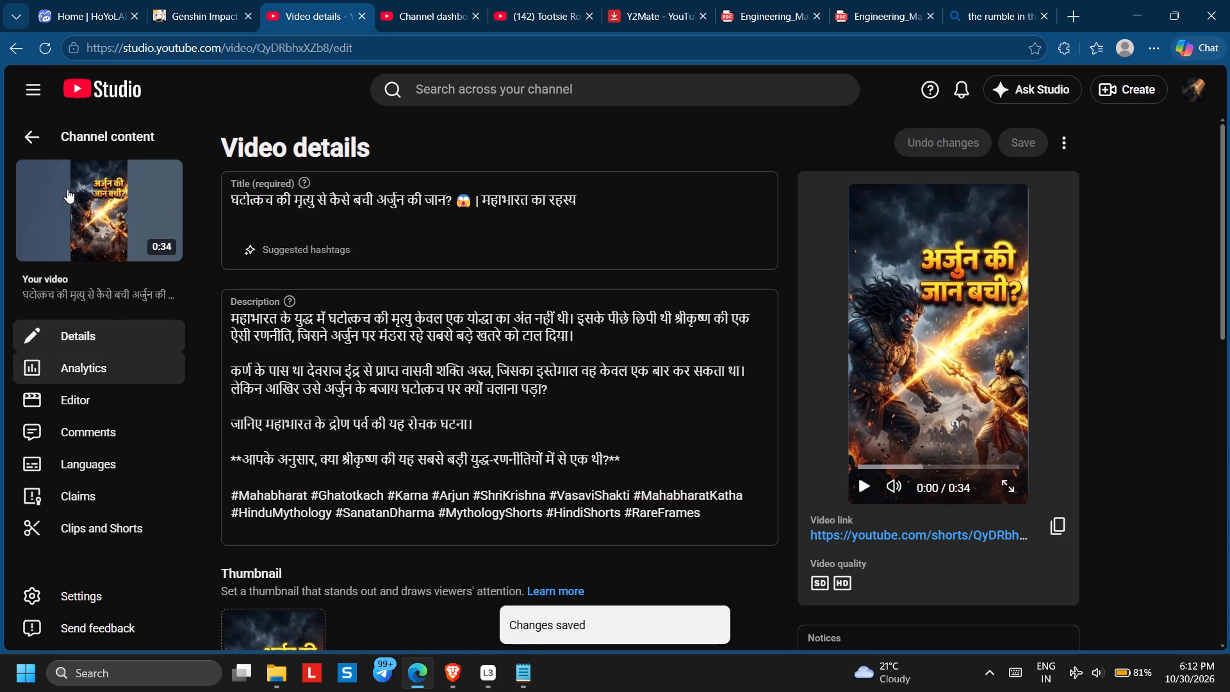
{"action": "left_click", "coordinate": [69, 147]}
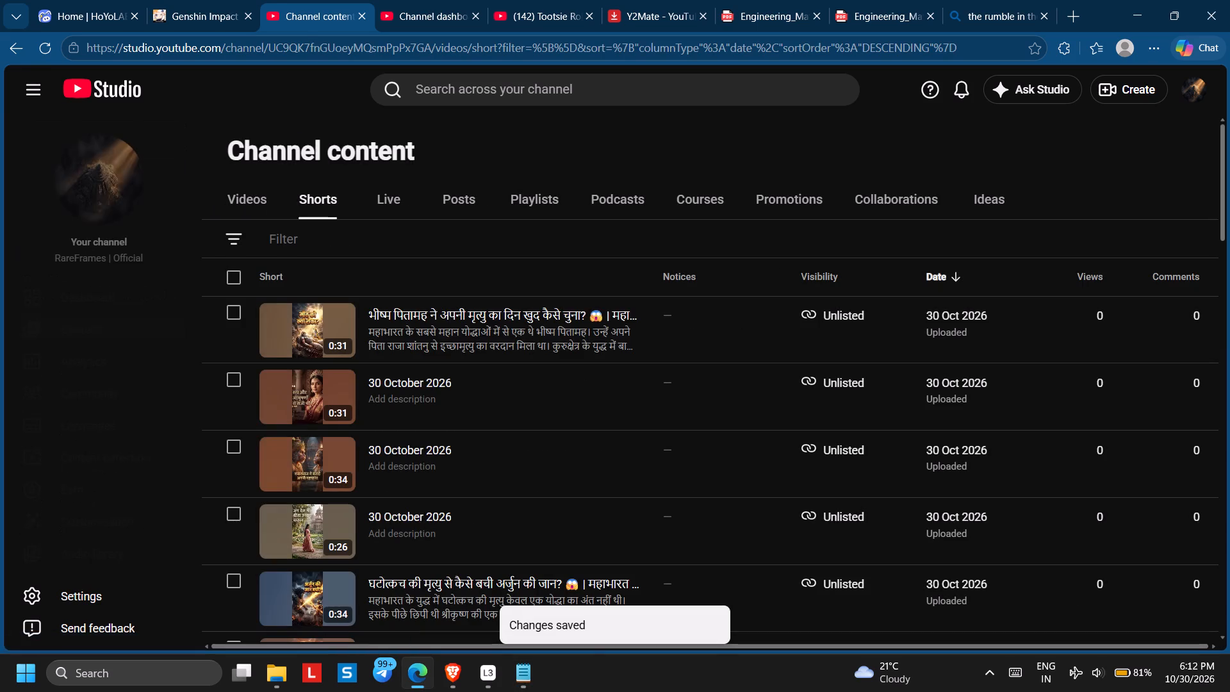
{"action": "scroll", "coordinate": [473, 440], "scroll_direction": "down", "scroll_amount": 2}
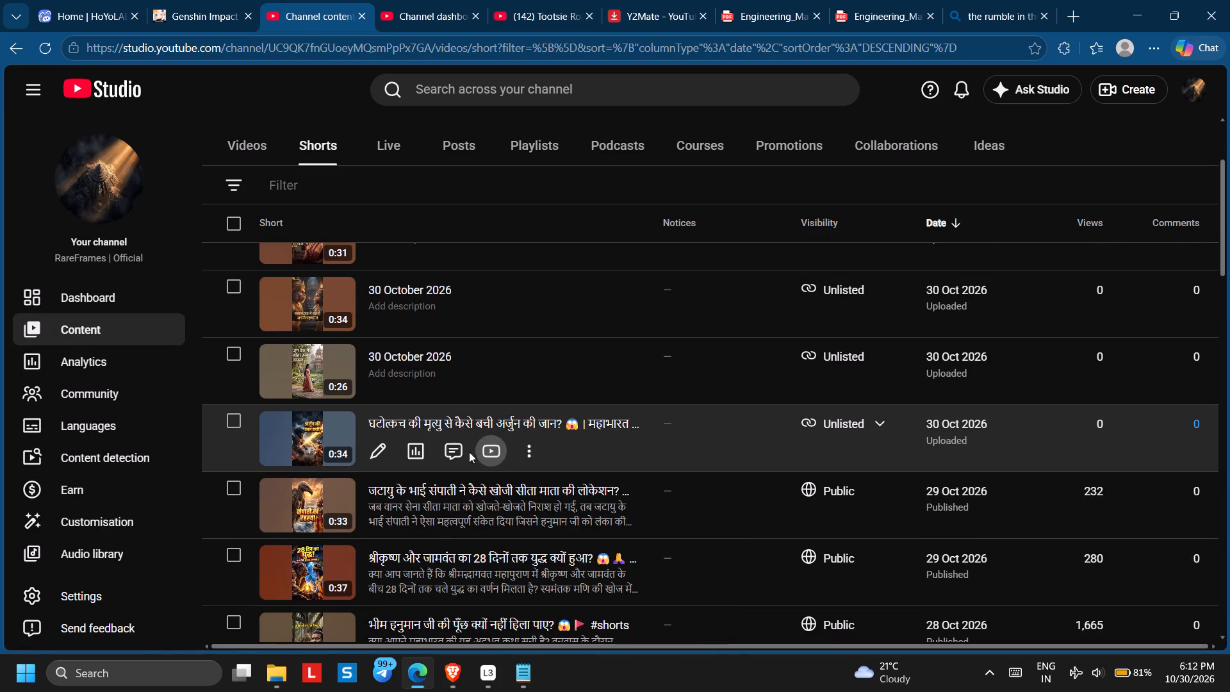
{"action": "left_click", "coordinate": [461, 447]}
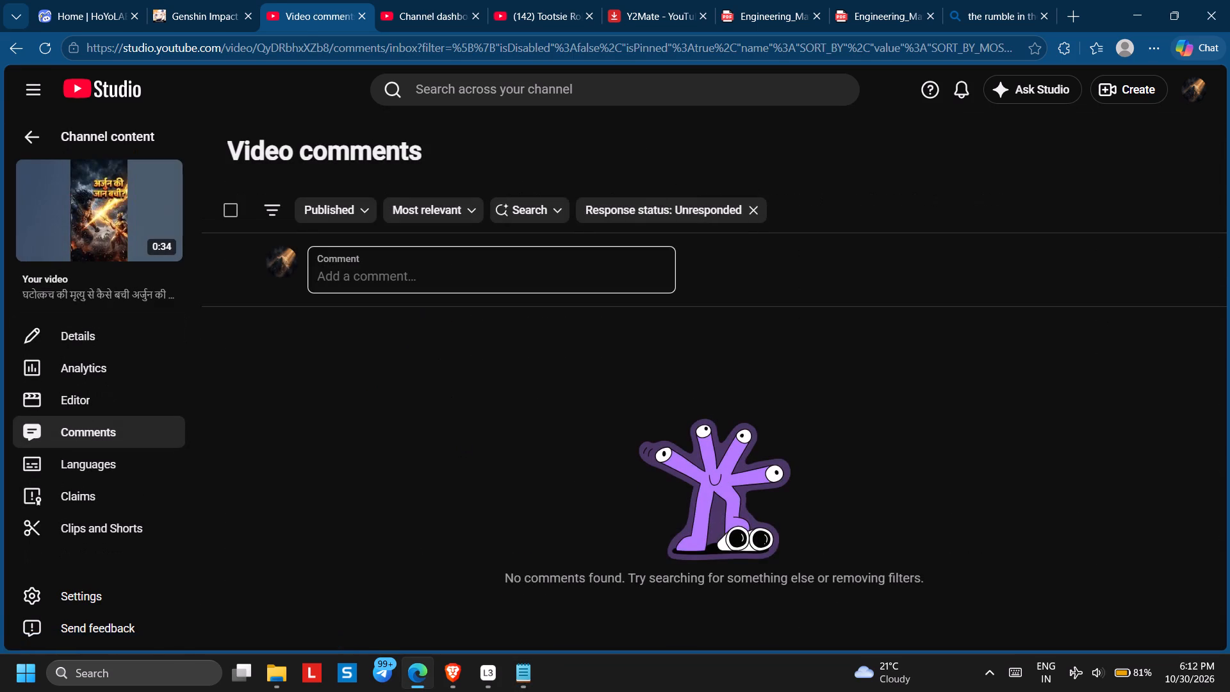
{"action": "left_click", "coordinate": [404, 283]}
{"action": "key", "text": "ctrl+v"}
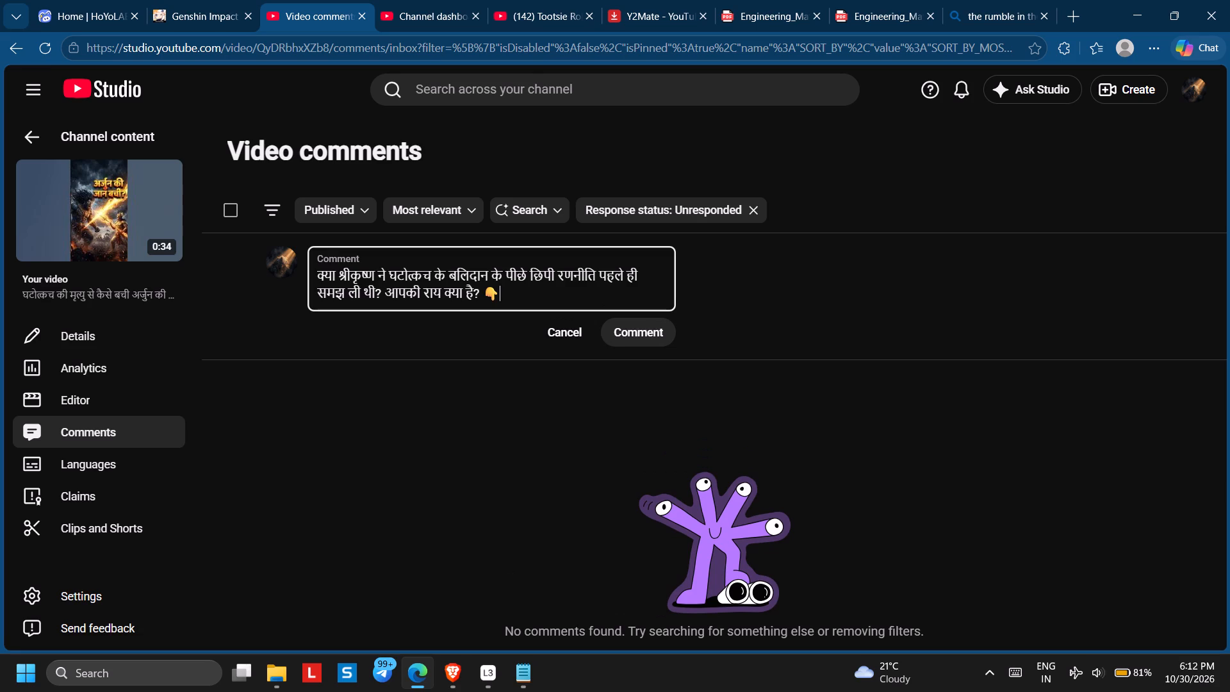
{"action": "key", "text": "Return"}
{"action": "left_click", "coordinate": [615, 327]}
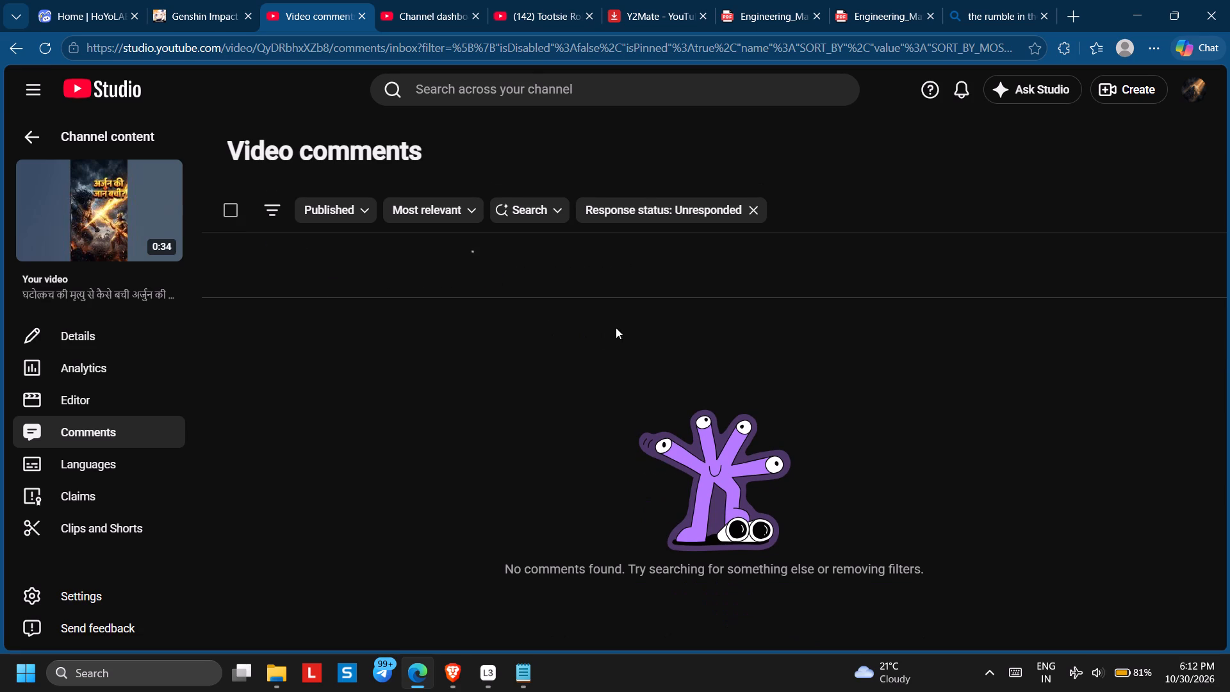
Copy the Notepad title beginning "राम की बड़ी बहन कौन थीं?" and use it to replace the title of the unlisted 0:26 Short.
{"action": "left_click", "coordinate": [37, 144]}
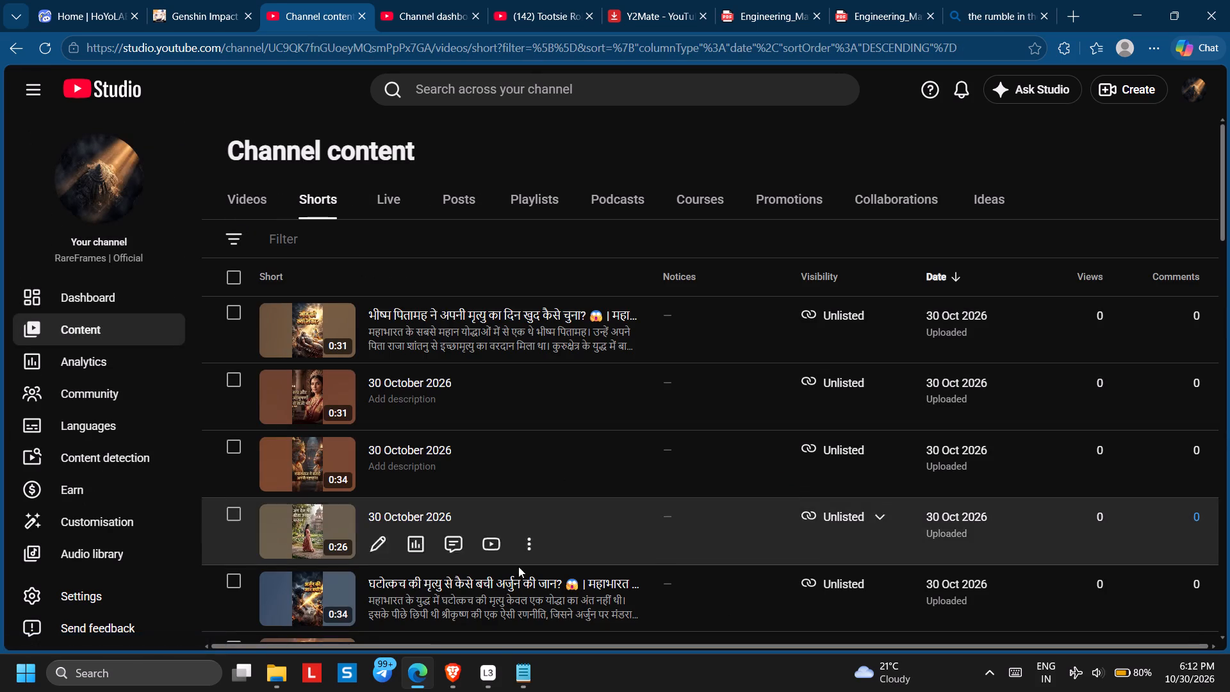
{"action": "left_click", "coordinate": [522, 681]}
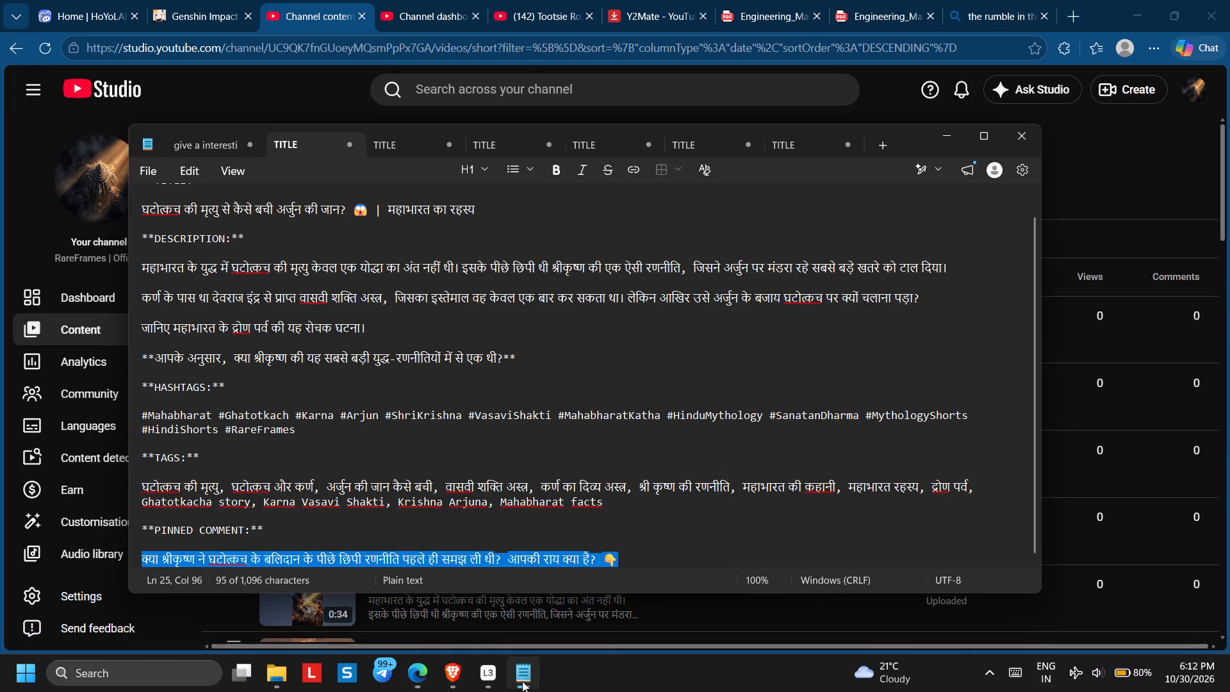
{"action": "left_click", "coordinate": [384, 147]}
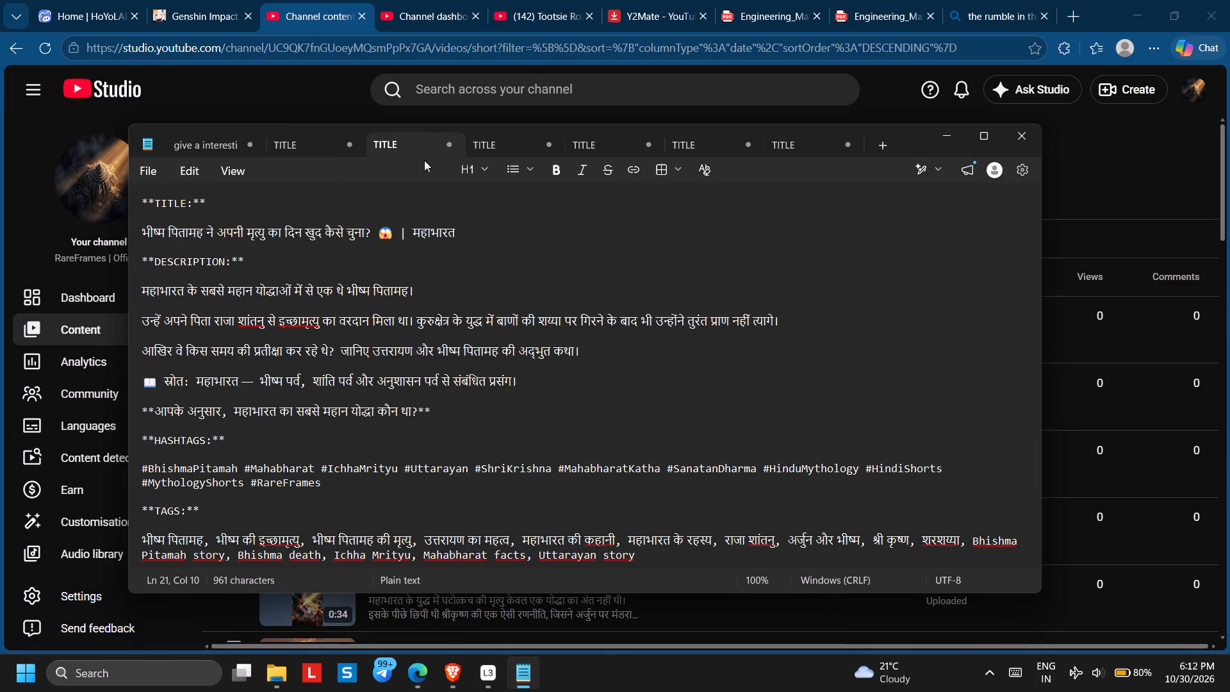
{"action": "left_click", "coordinate": [500, 151]}
{"action": "left_click", "coordinate": [141, 204]}
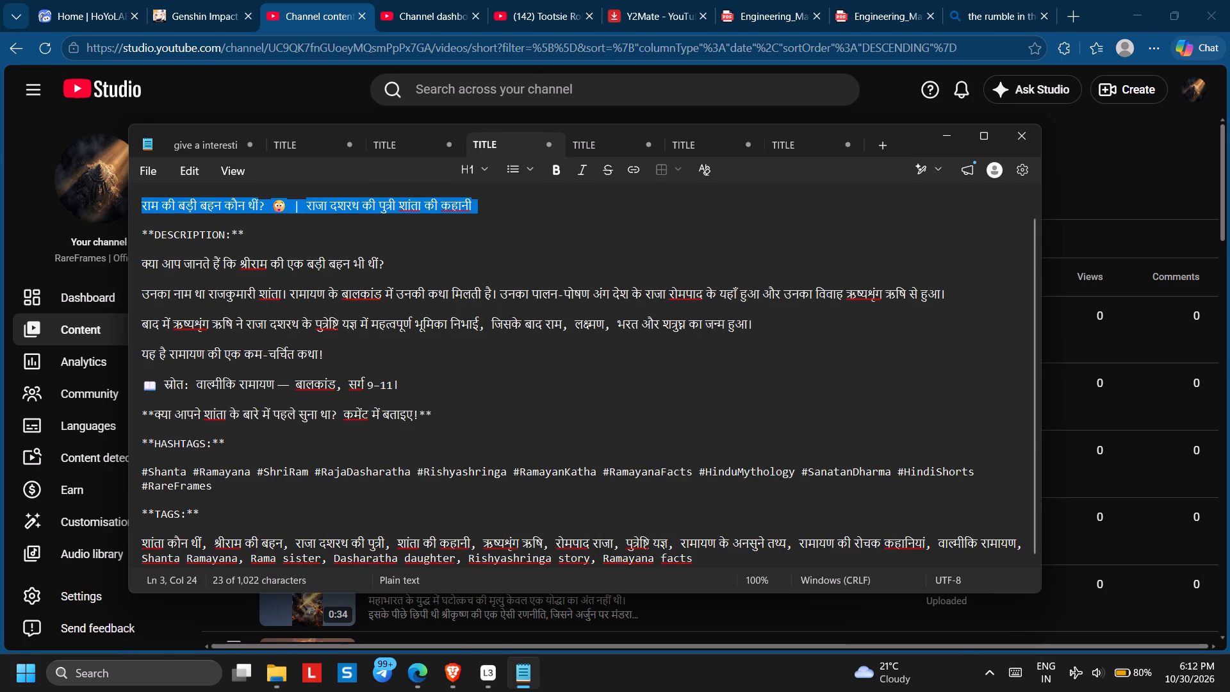
{"action": "right_click", "coordinate": [172, 210]}
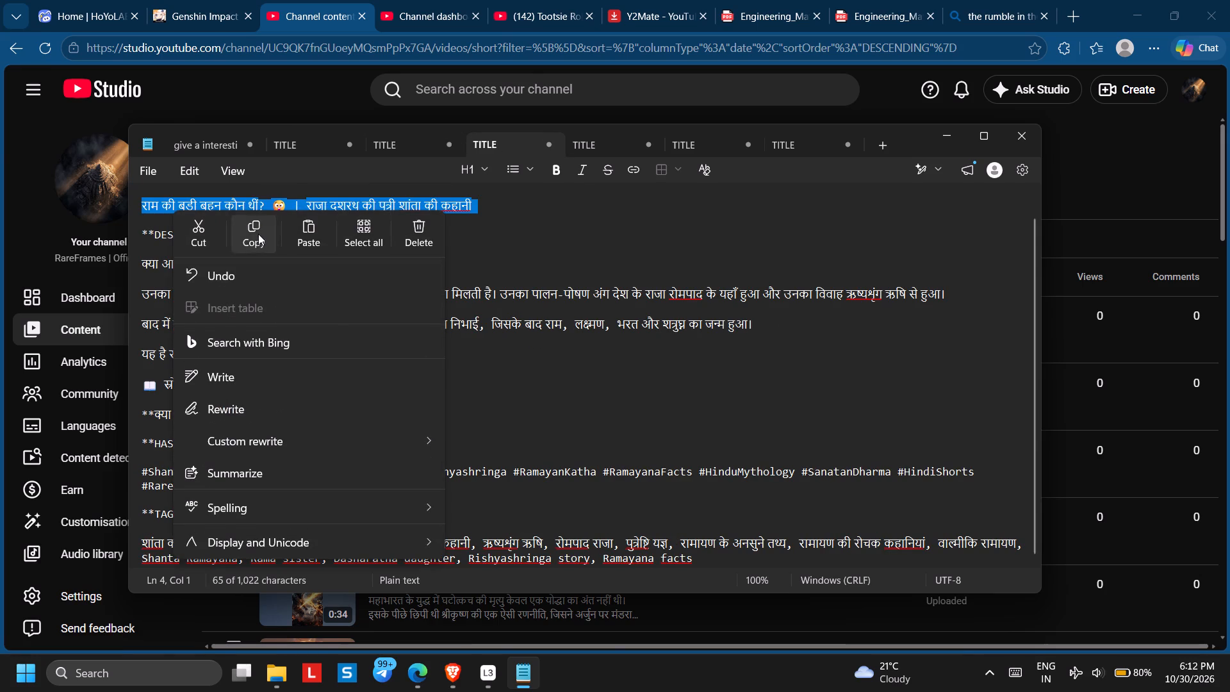
{"action": "left_click", "coordinate": [258, 234]}
{"action": "left_click", "coordinate": [304, 117]}
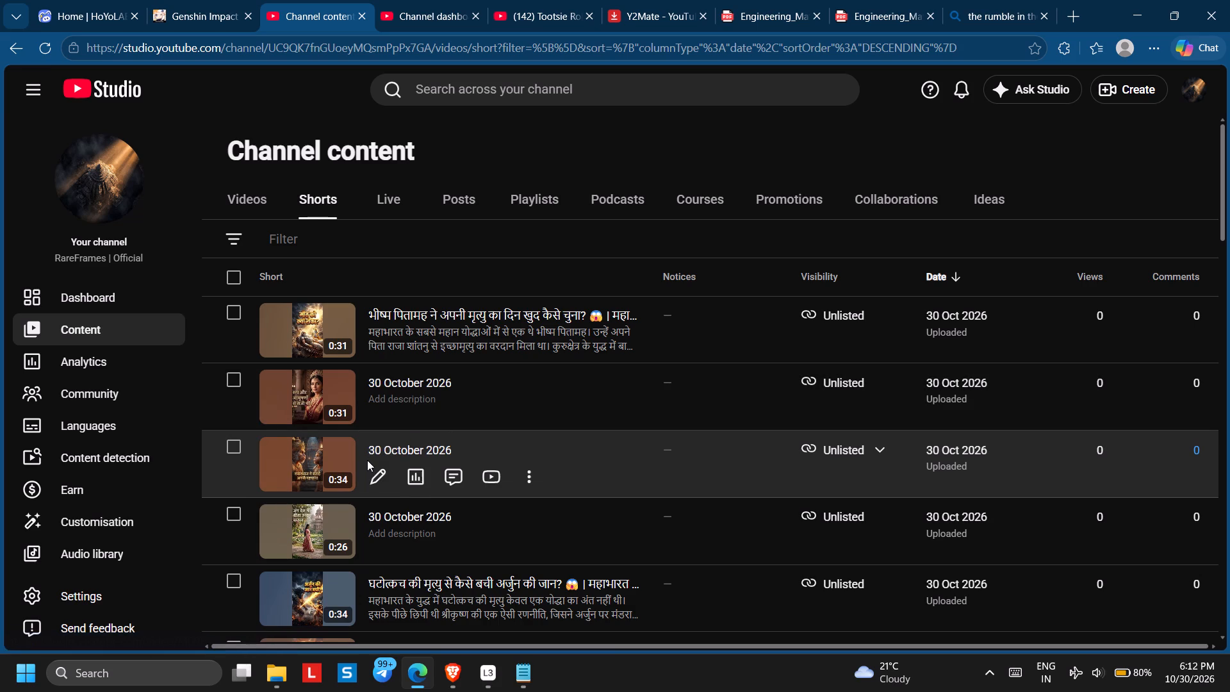
{"action": "left_click", "coordinate": [379, 548]}
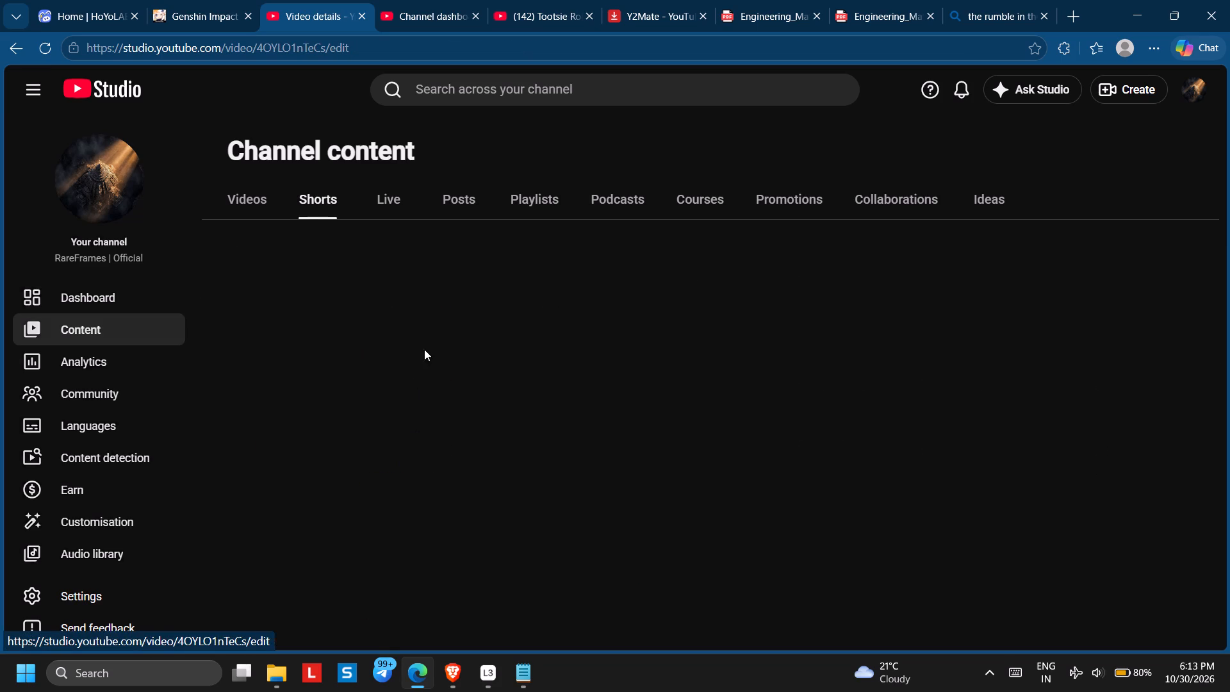
{"action": "double_click", "coordinate": [399, 209]}
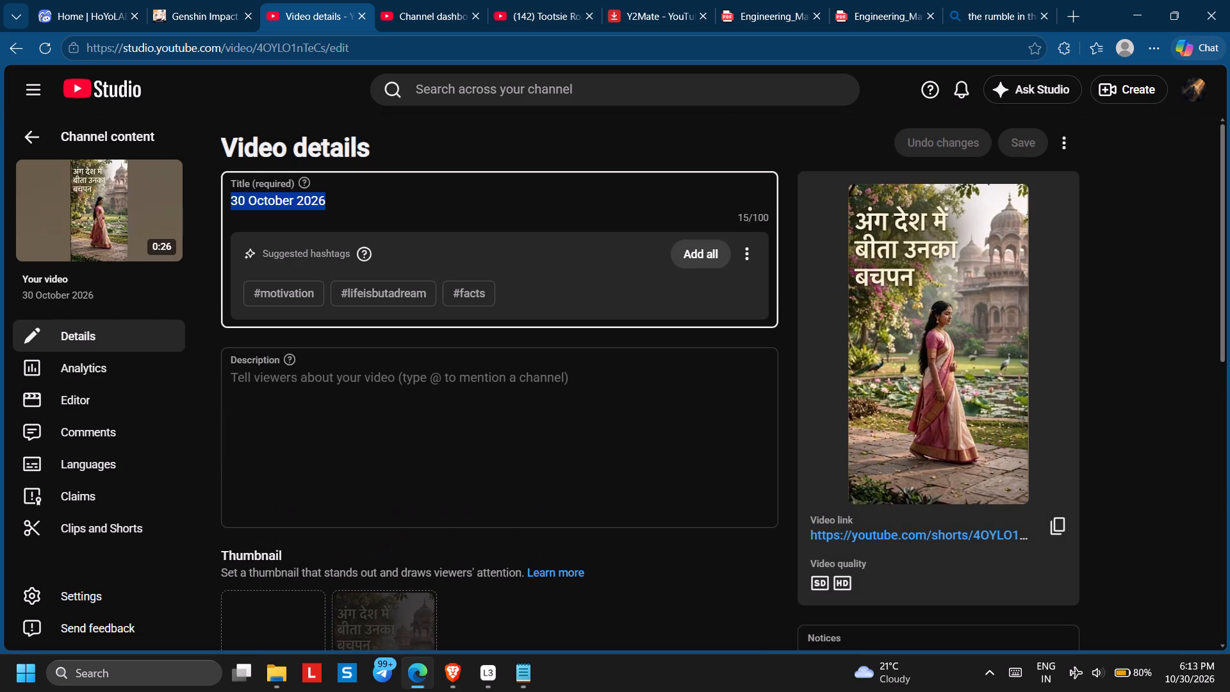
{"action": "key", "text": "ctrl+v"}
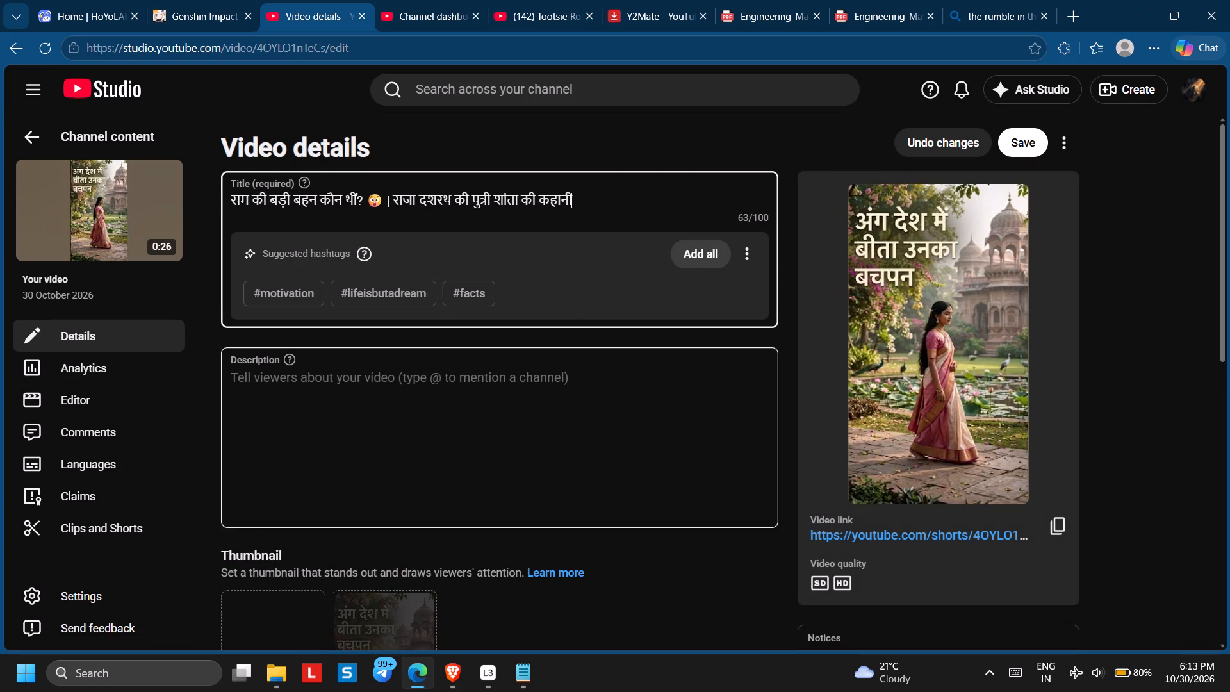
Copy the note's description through its hashtags, beginning "क्या आप जानते हैं कि श्रीराम की", from Notepad into the 0:26 Short's empty description.
{"action": "left_click", "coordinate": [514, 487]}
{"action": "left_click", "coordinate": [462, 671]}
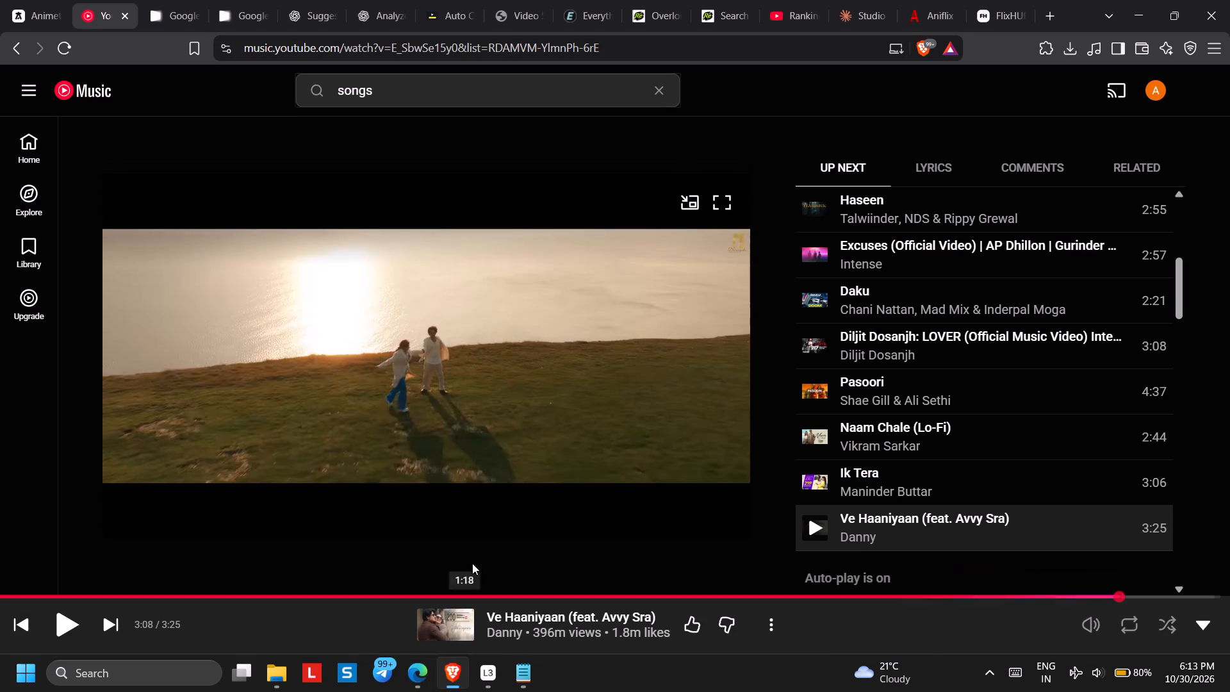
{"action": "left_click", "coordinate": [518, 682]}
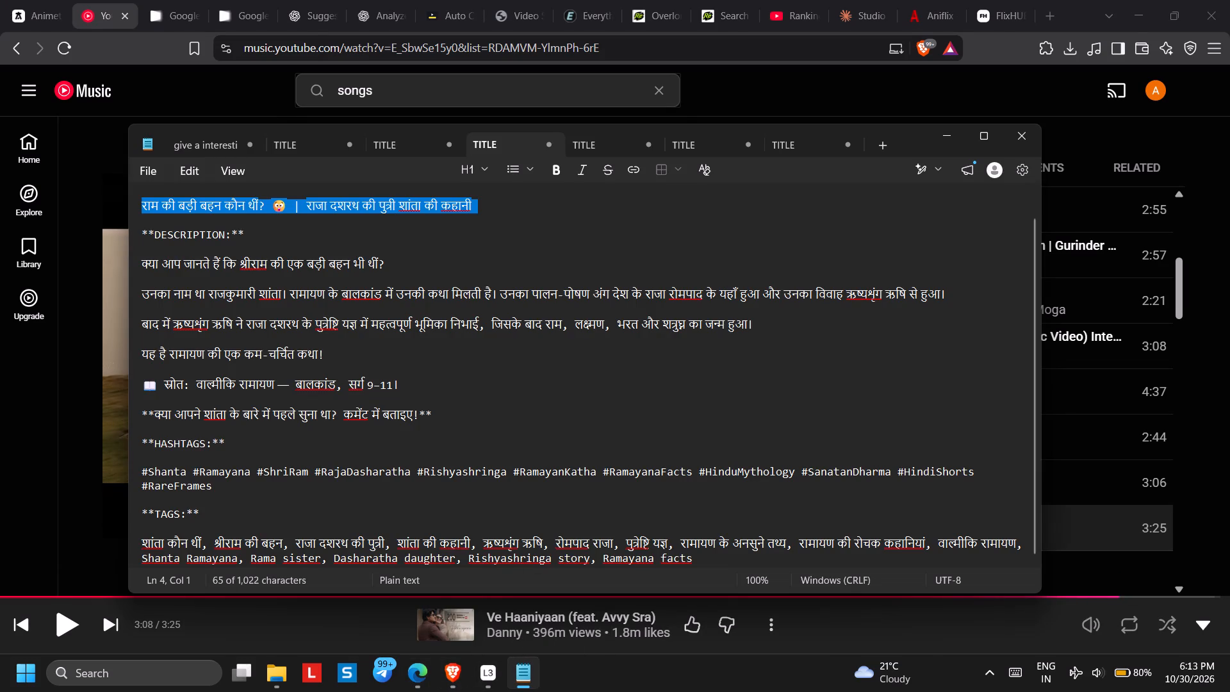
{"action": "left_click_drag", "start_coordinate": [134, 269], "coordinate": [154, 344]}
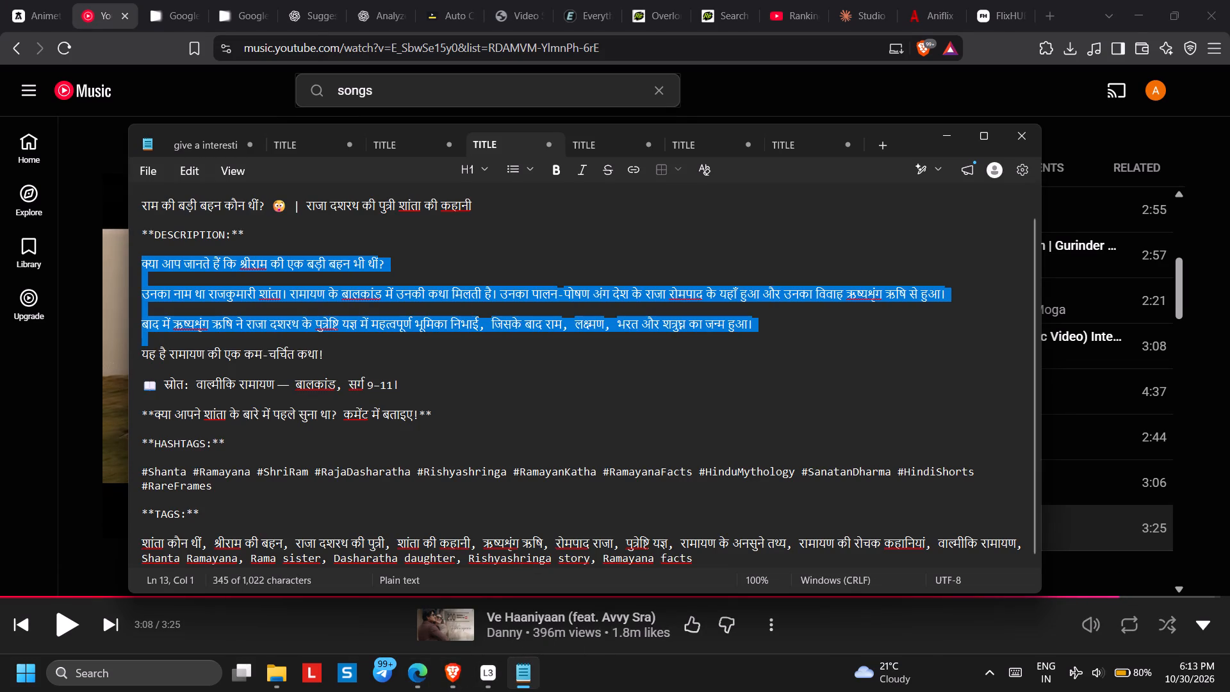
{"action": "left_click_drag", "start_coordinate": [154, 344], "coordinate": [162, 506]}
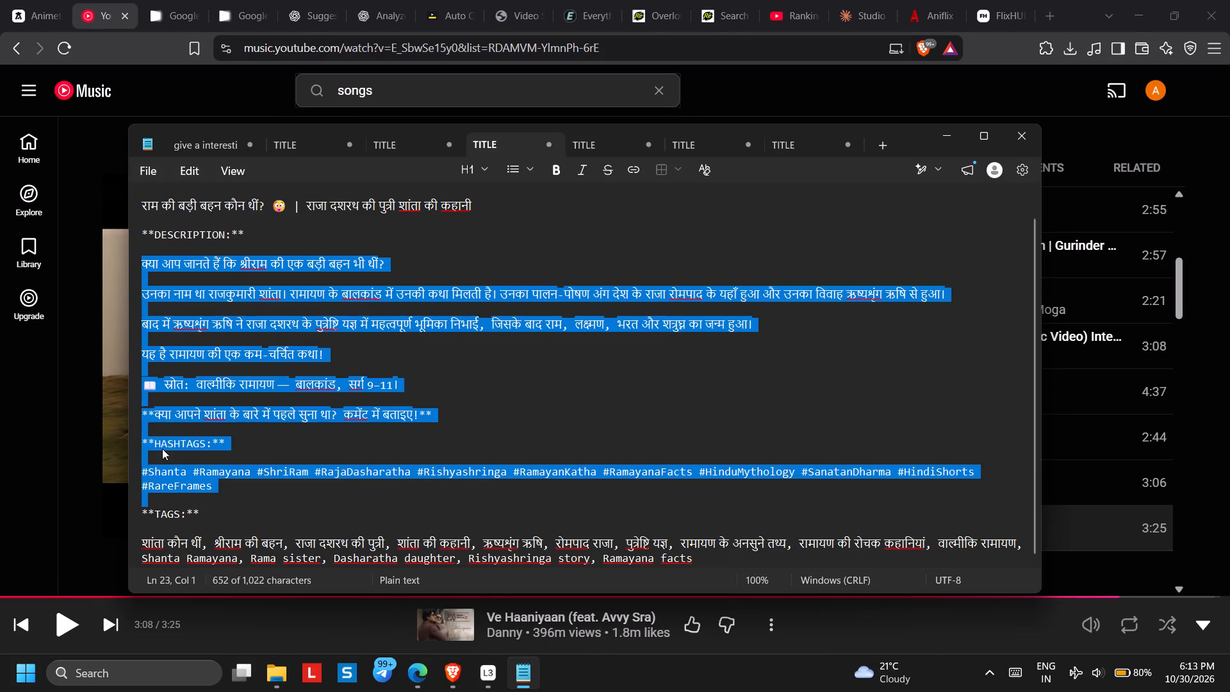
{"action": "right_click", "coordinate": [162, 449]}
{"action": "left_click", "coordinate": [240, 441]}
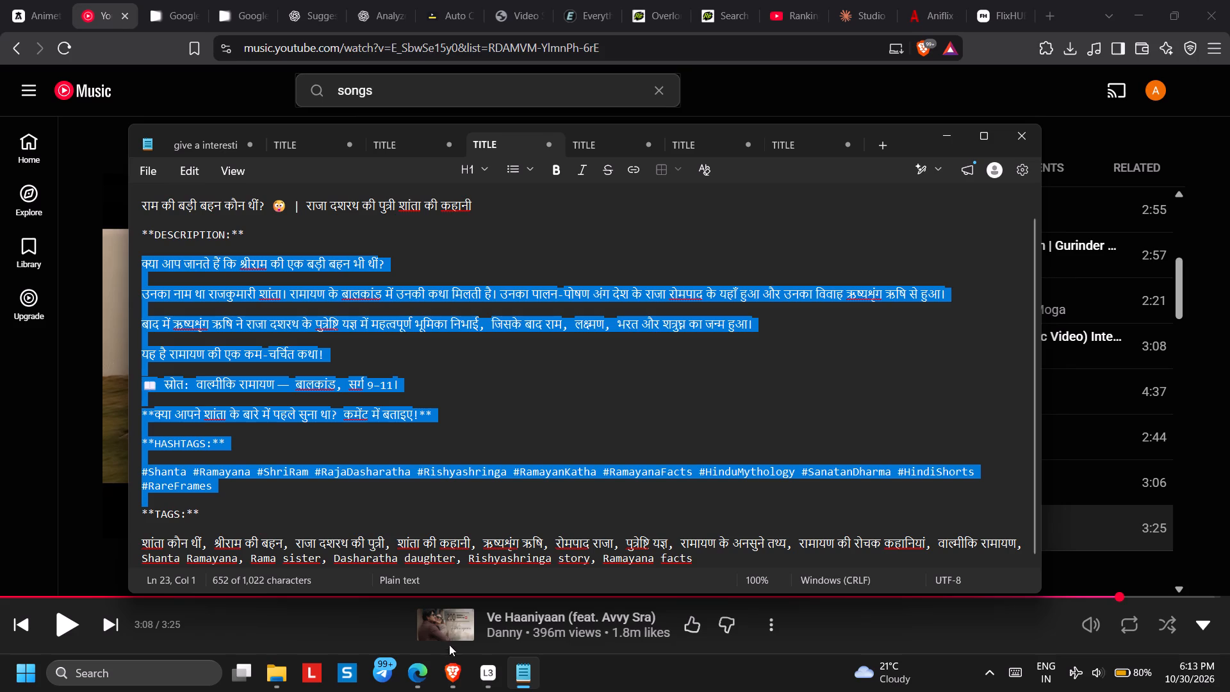
{"action": "left_click", "coordinate": [428, 679]}
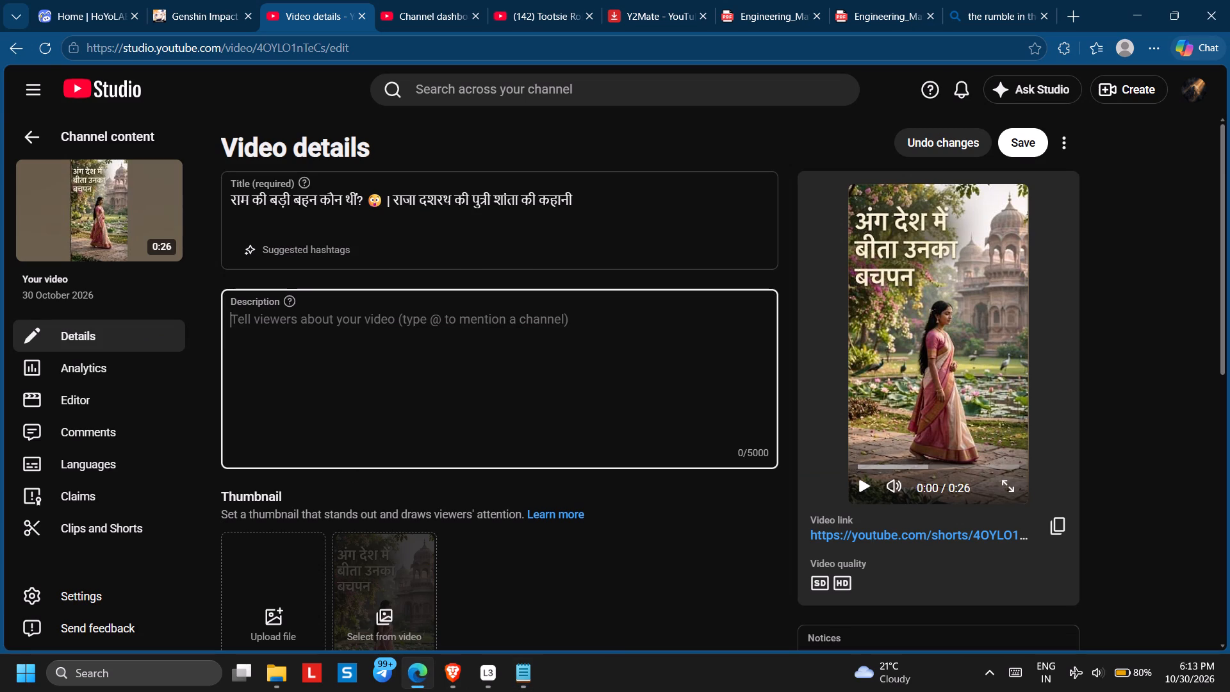
{"action": "key", "text": "ctrl+v"}
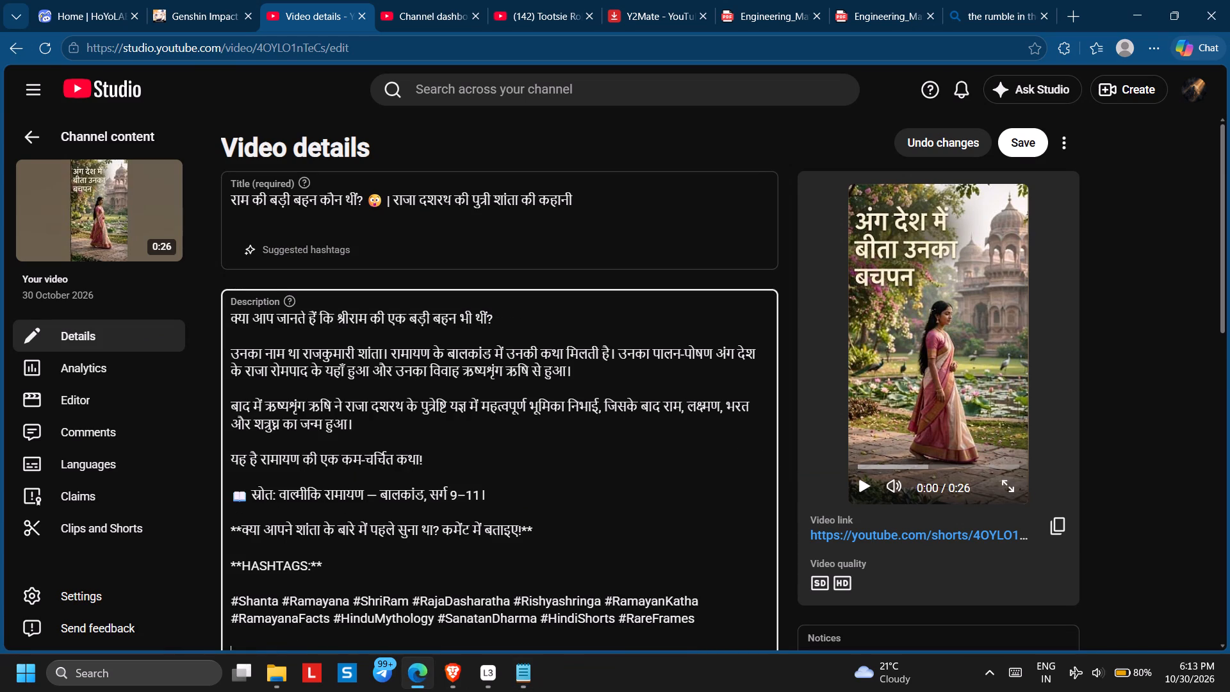
Delete the "**HASHTAGS:**" heading and its extra blank line above the hashtags in the Short's description.
{"action": "left_click", "coordinate": [327, 570]}
{"action": "key", "text": "BackSpace"}
{"action": "key", "text": "BackSpace"}
{"action": "key", "text": "BackSpace"}
{"action": "key", "text": "BackSpace"}
{"action": "key", "text": "BackSpace"}
{"action": "key", "text": "BackSpace"}
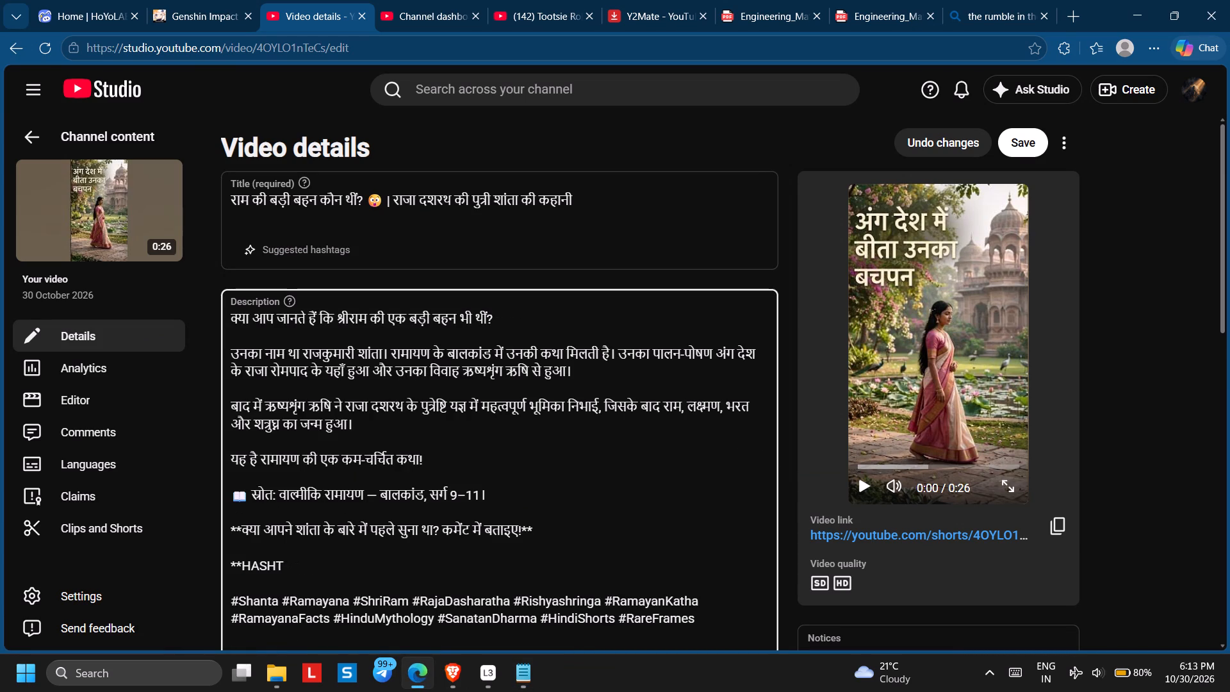
{"action": "key", "text": "BackSpace"}
{"action": "key", "text": "BackSpace"}
{"action": "key", "text": "BackSpace"}
{"action": "key", "text": "BackSpace"}
{"action": "key", "text": "BackSpace"}
{"action": "key", "text": "BackSpace"}
{"action": "key", "text": "BackSpace"}
{"action": "key", "text": "BackSpace"}
{"action": "key", "text": "BackSpace"}
Upload "Princess_Shanta_in_royal_palace_1f8524ca_2K" from the folder "राम की बड़ी बहन कौन थीं" as the Short's thumbnail.
{"action": "scroll", "coordinate": [530, 493], "scroll_direction": "down", "scroll_amount": 1}
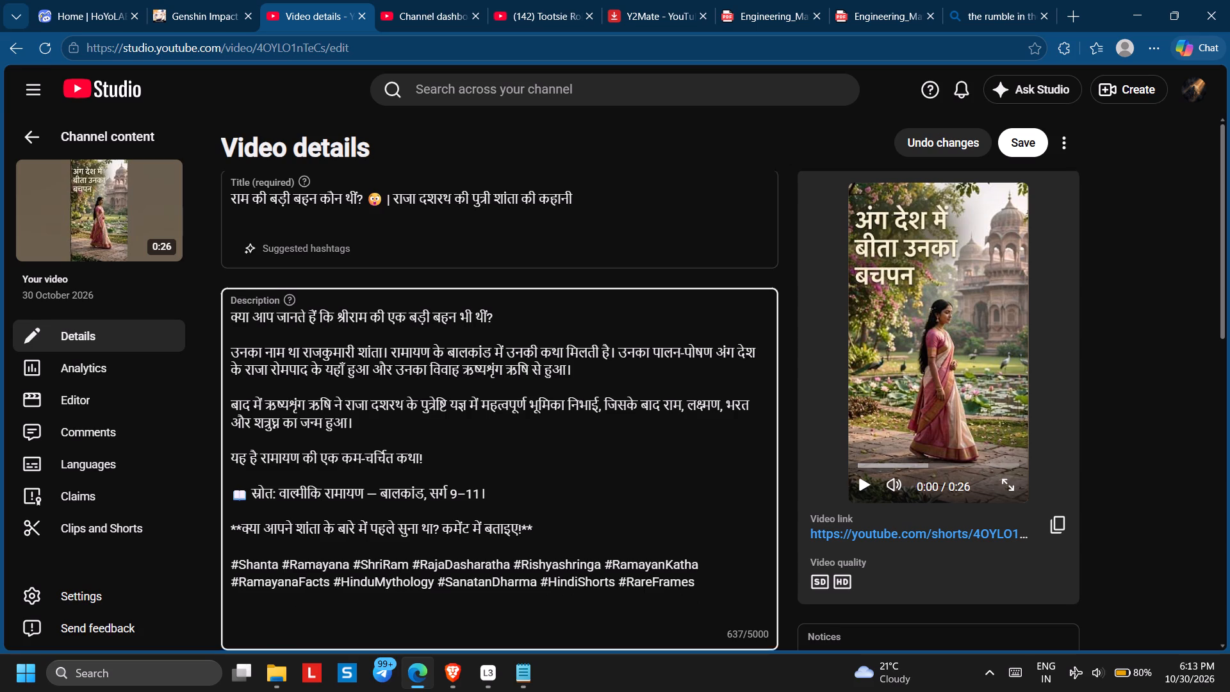
{"action": "scroll", "coordinate": [530, 493], "scroll_direction": "down", "scroll_amount": 2}
{"action": "left_click", "coordinate": [314, 540]}
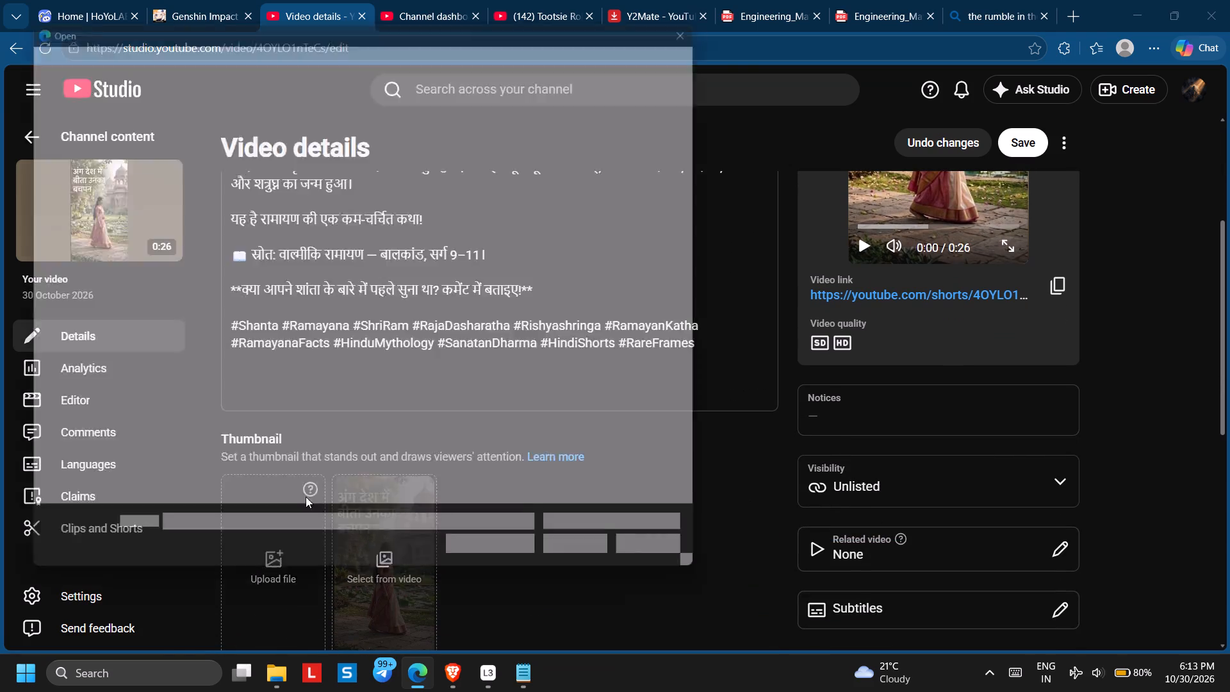
{"action": "left_click", "coordinate": [188, 43]}
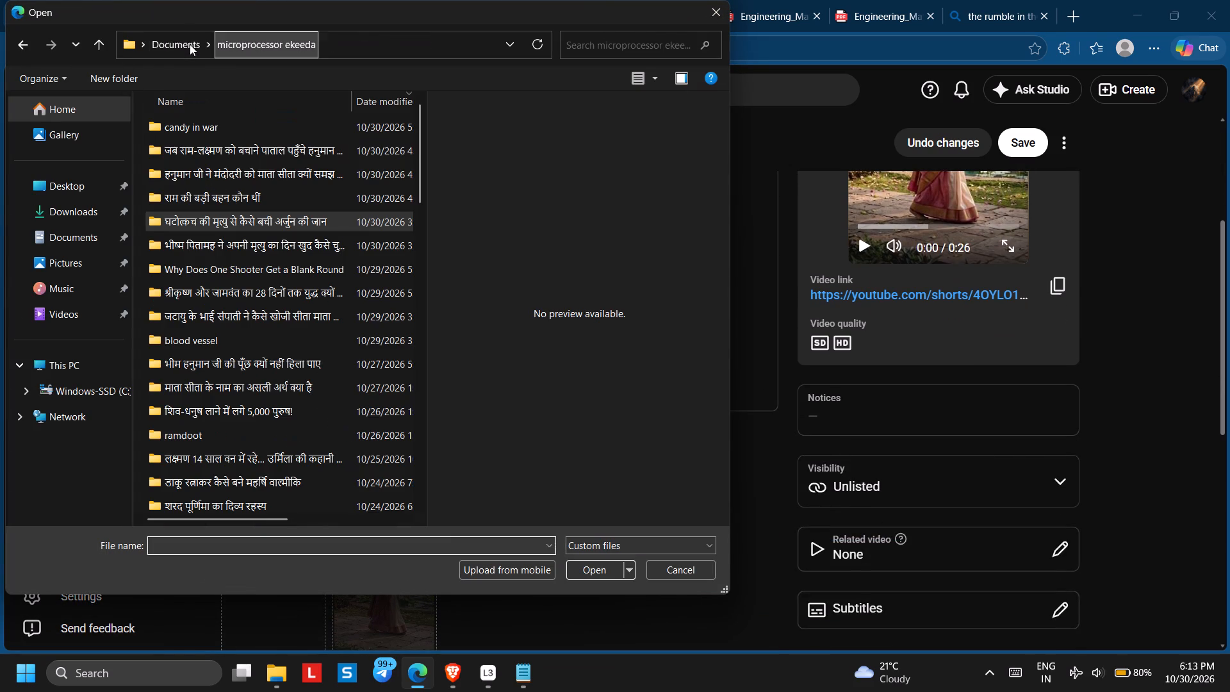
{"action": "double_click", "coordinate": [202, 188]}
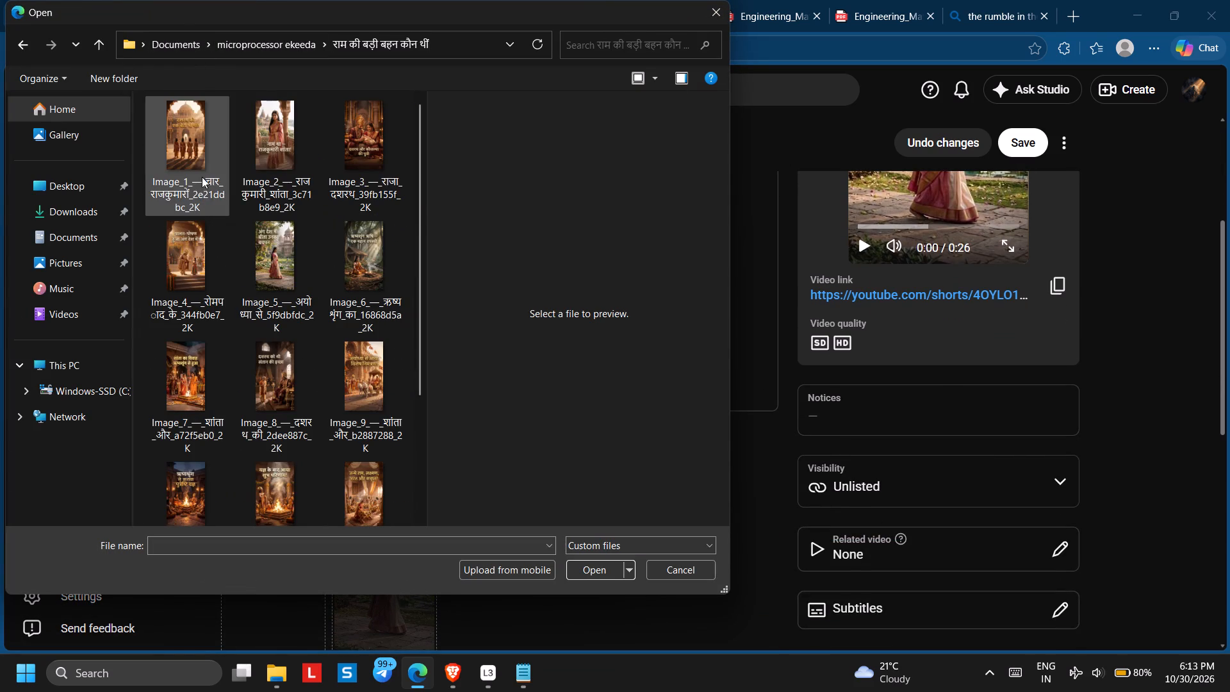
{"action": "scroll", "coordinate": [325, 351], "scroll_direction": "down", "scroll_amount": 5}
{"action": "left_click", "coordinate": [217, 484]}
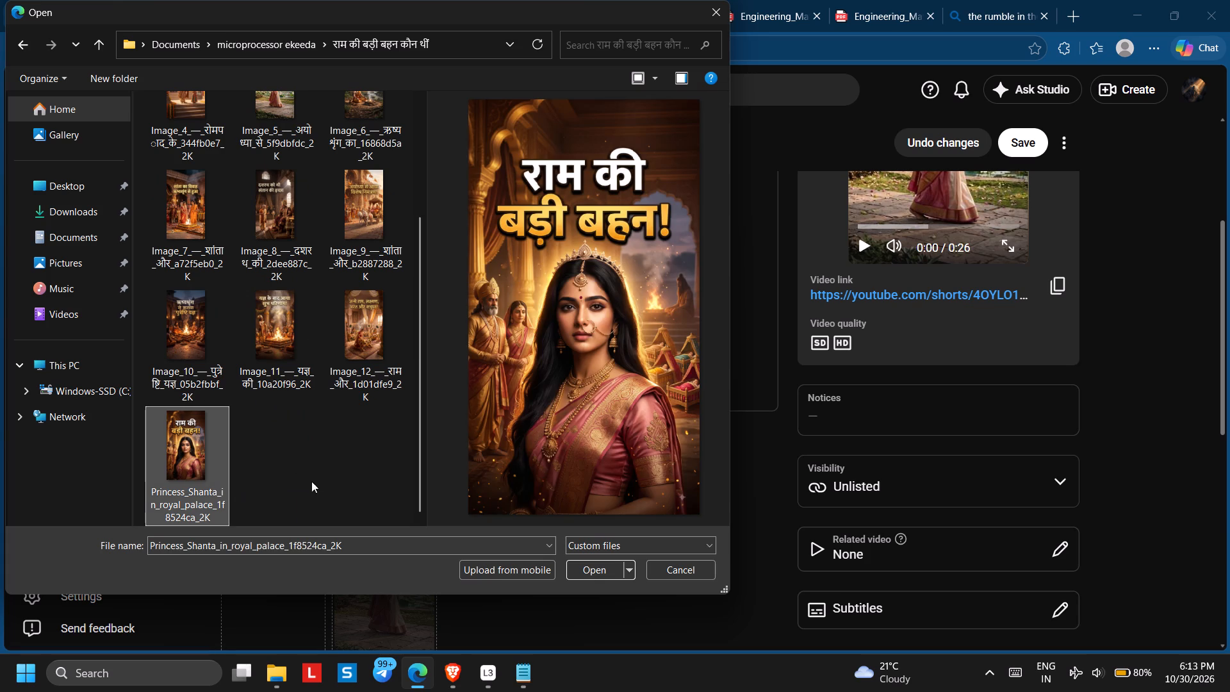
{"action": "left_click", "coordinate": [356, 354]}
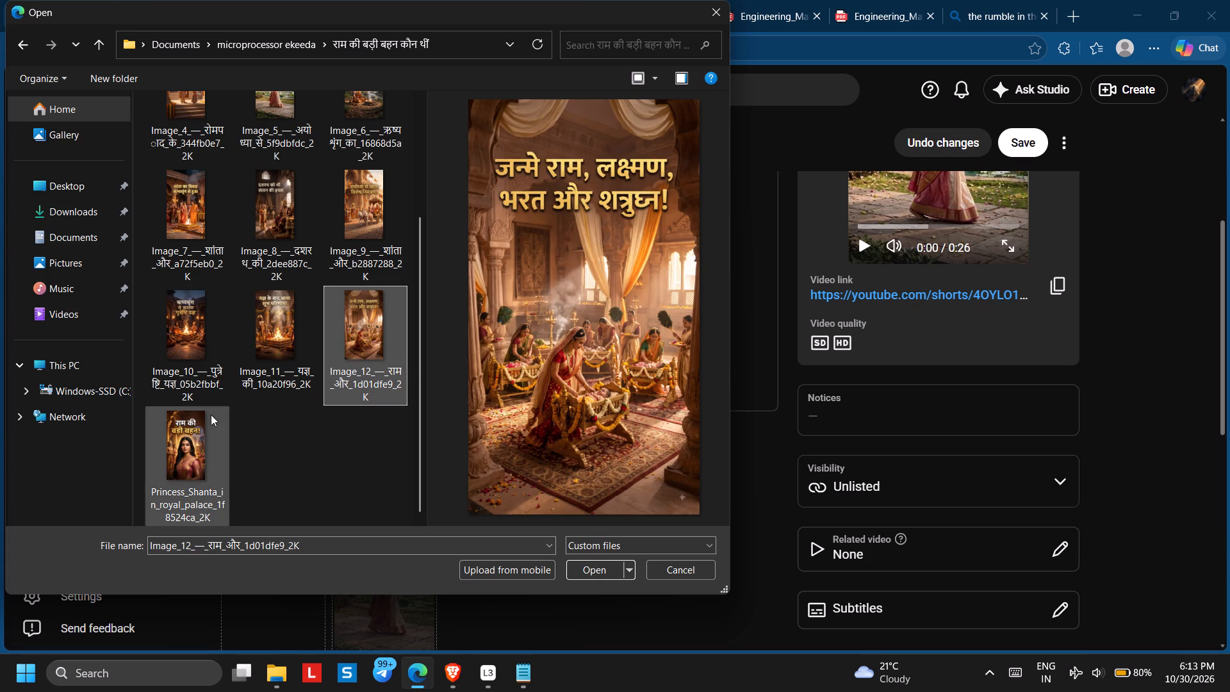
{"action": "left_click", "coordinate": [211, 415]}
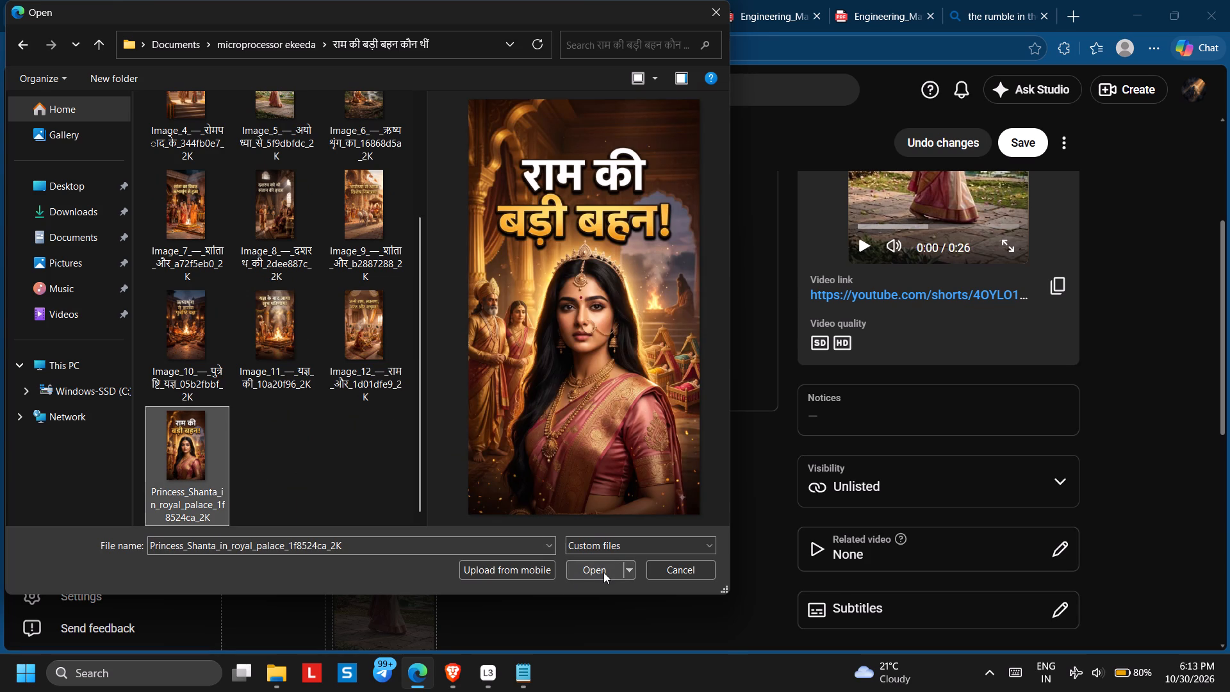
{"action": "left_click", "coordinate": [603, 572]}
Save the Short's new title, description and thumbnail.
{"action": "scroll", "coordinate": [454, 566], "scroll_direction": "down", "scroll_amount": 2}
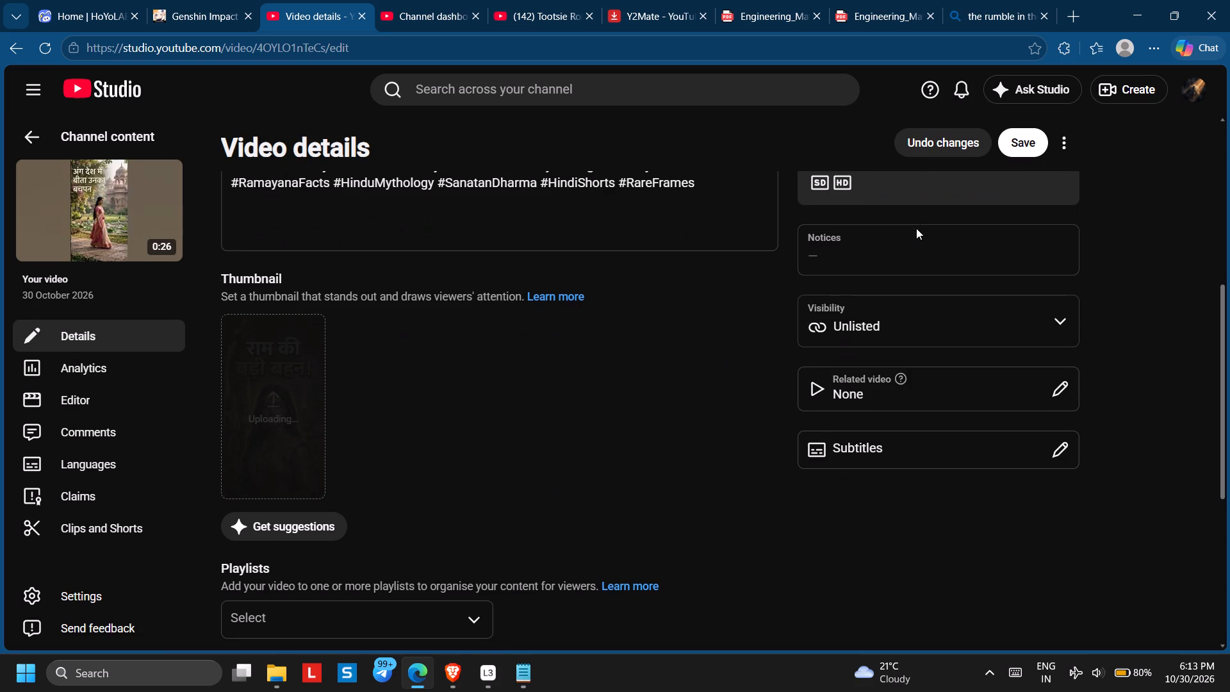
{"action": "left_click", "coordinate": [1040, 143]}
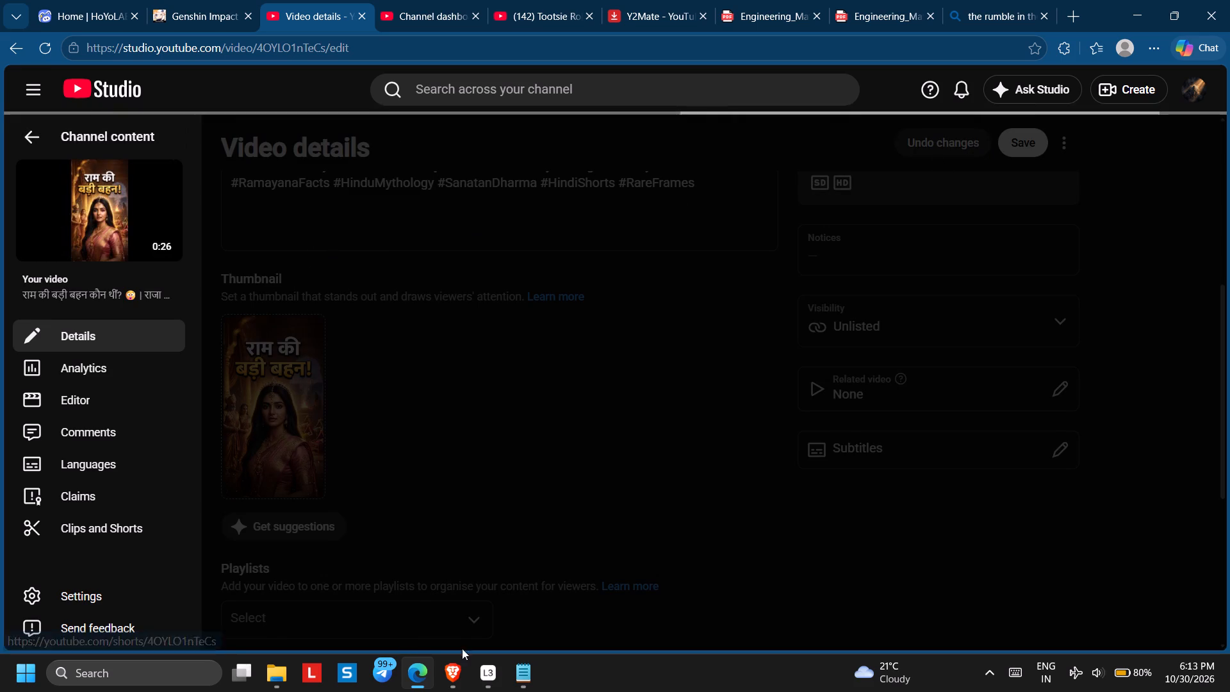
Copy the description's closing question "क्या आपने शांता के बारे में पहले सुना था? कमेंट में बताइए!" from Notepad and post it as a comment on the same Short.
{"action": "left_click", "coordinate": [514, 680]}
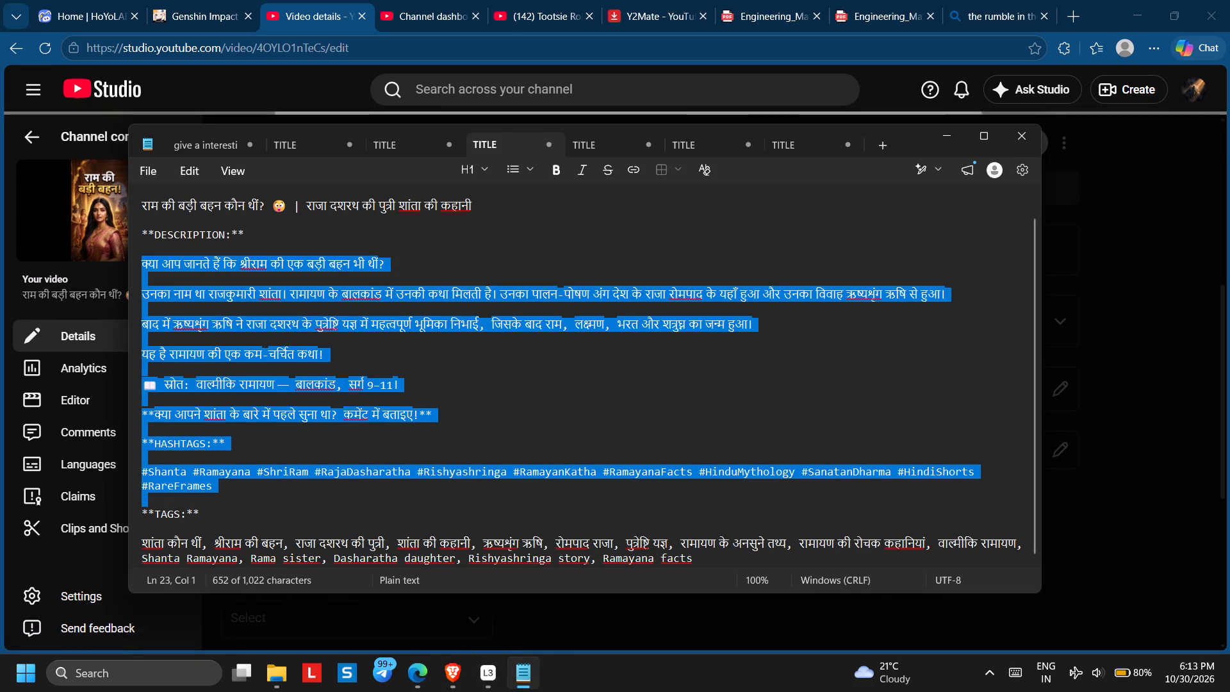
{"action": "scroll", "coordinate": [195, 532], "scroll_direction": "down", "scroll_amount": 4}
{"action": "left_click", "coordinate": [261, 520]}
{"action": "scroll", "coordinate": [261, 520], "scroll_direction": "down", "scroll_amount": 2}
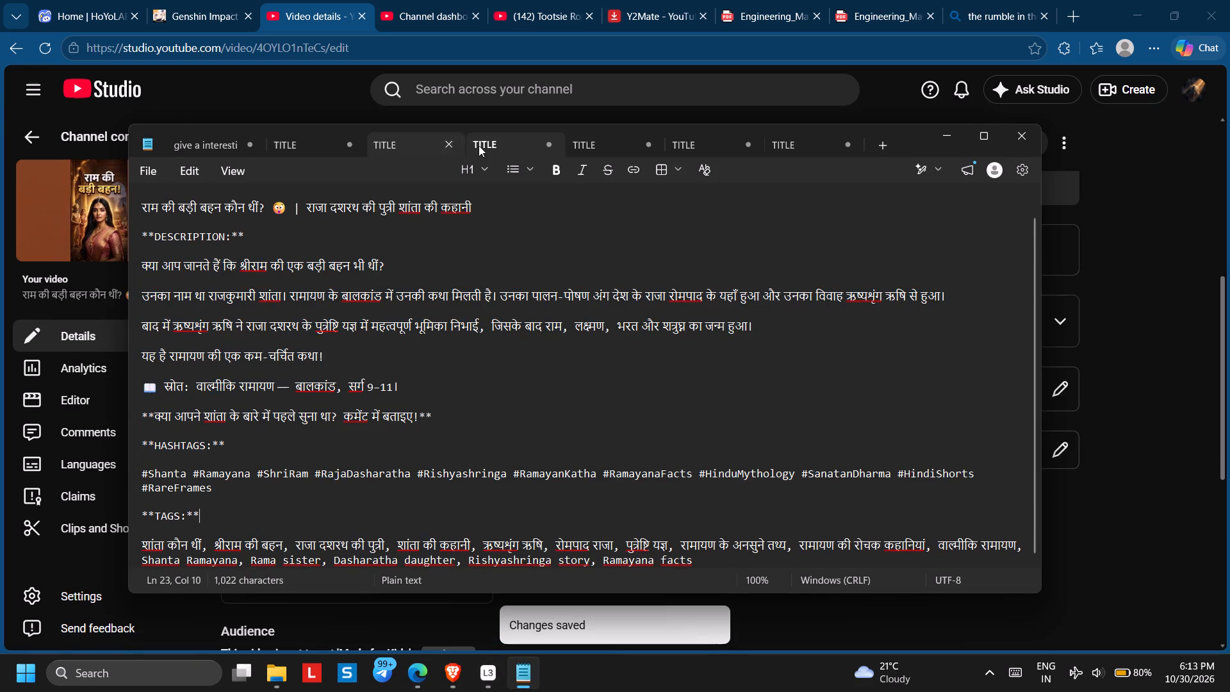
{"action": "left_click", "coordinate": [603, 142]}
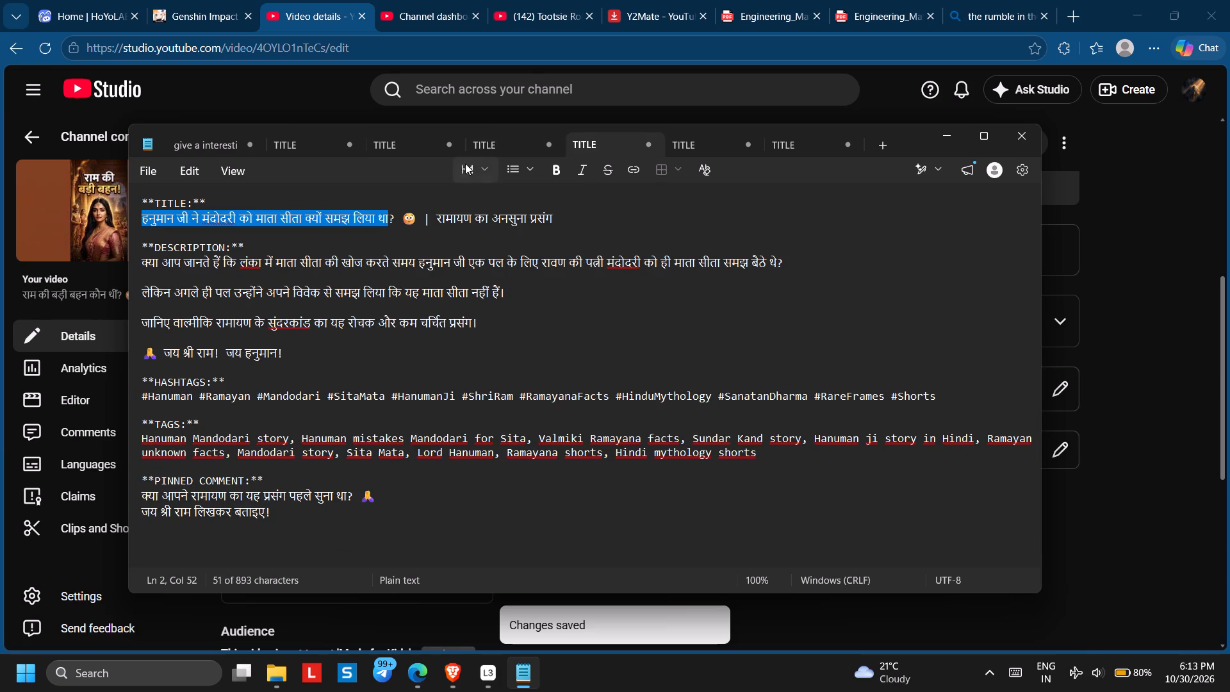
{"action": "left_click", "coordinate": [488, 144]}
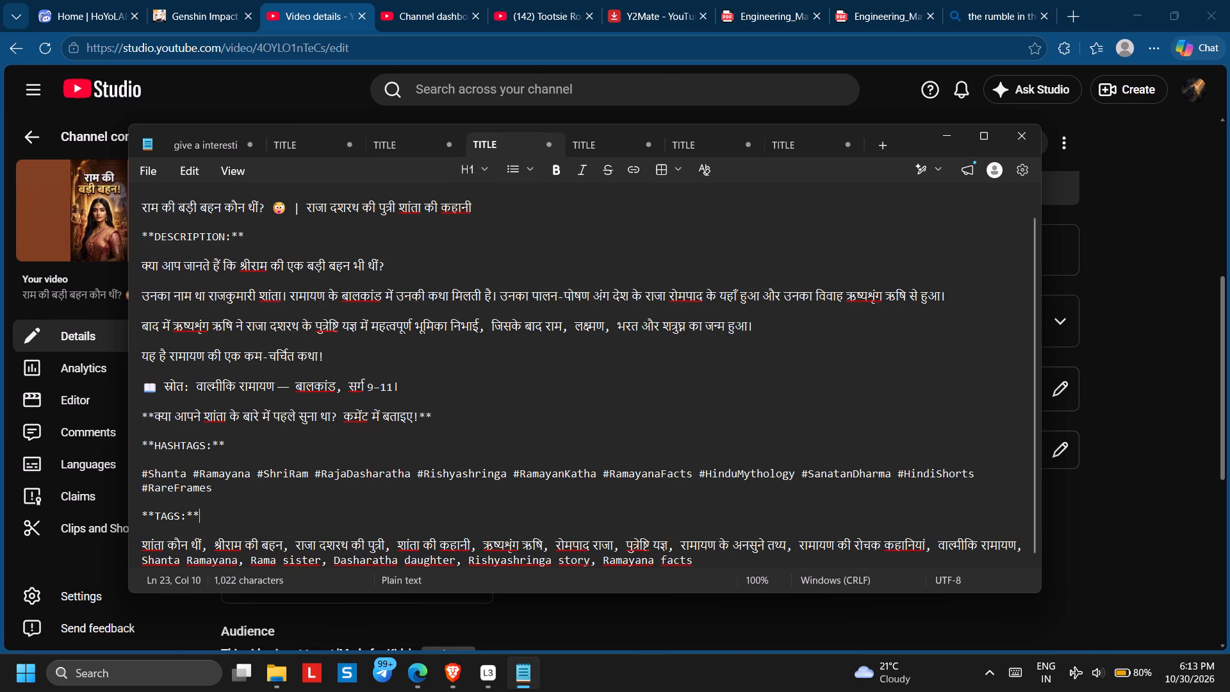
{"action": "left_click_drag", "start_coordinate": [156, 416], "coordinate": [214, 414]}
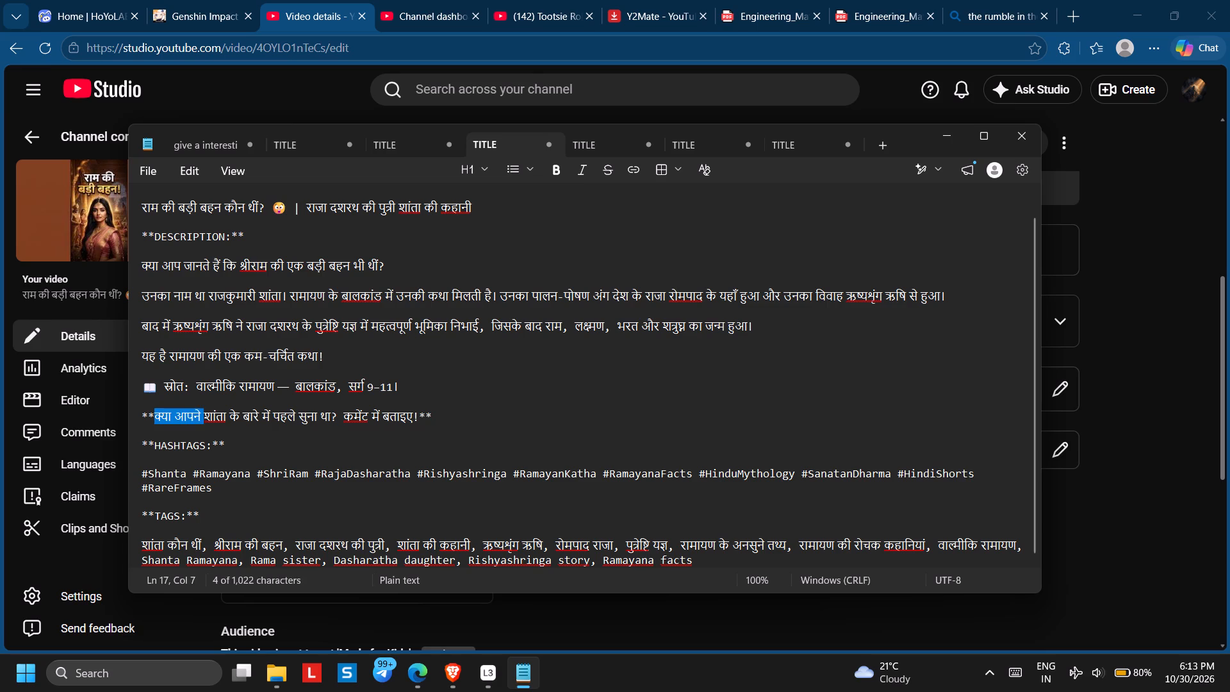
{"action": "left_click_drag", "start_coordinate": [214, 414], "coordinate": [414, 418]}
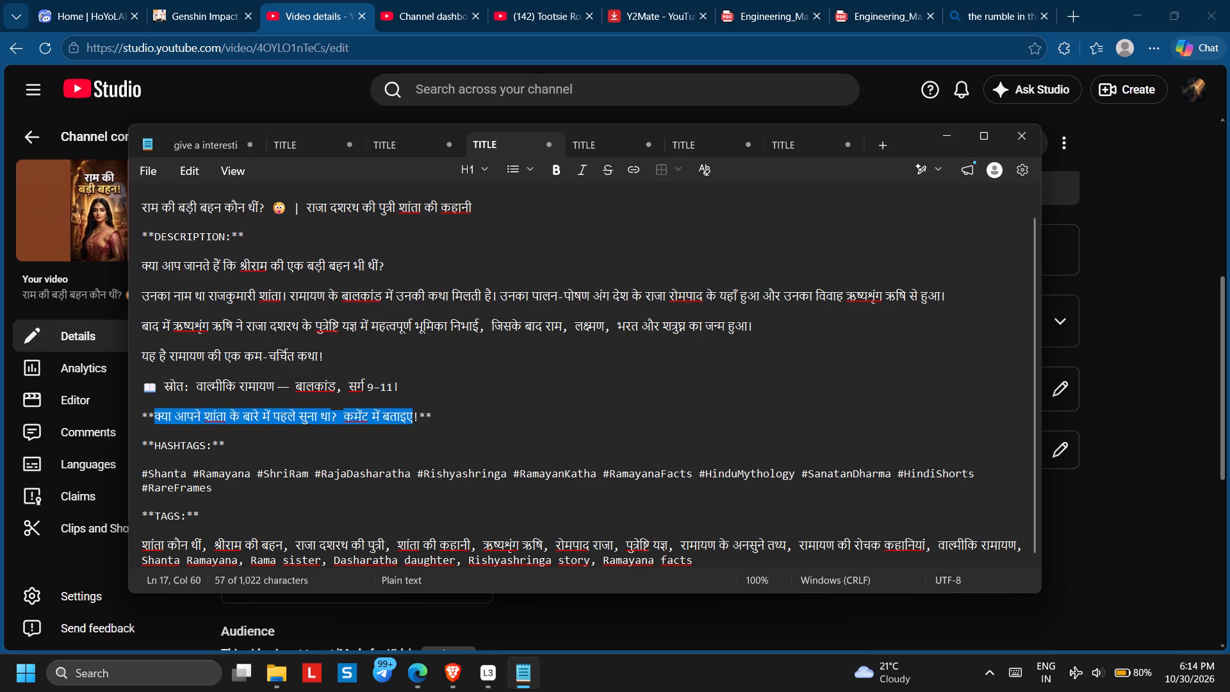
{"action": "left_click_drag", "start_coordinate": [414, 418], "coordinate": [418, 420]}
{"action": "right_click", "coordinate": [393, 421]}
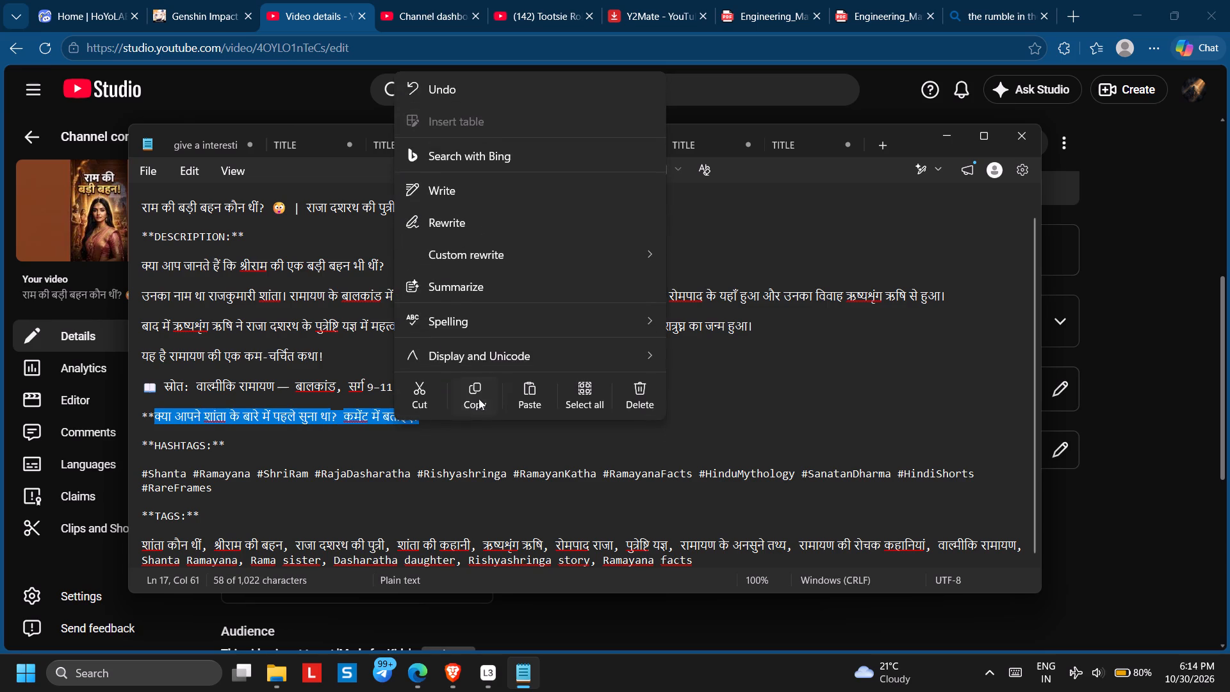
{"action": "left_click", "coordinate": [482, 397]}
{"action": "left_click", "coordinate": [627, 147]}
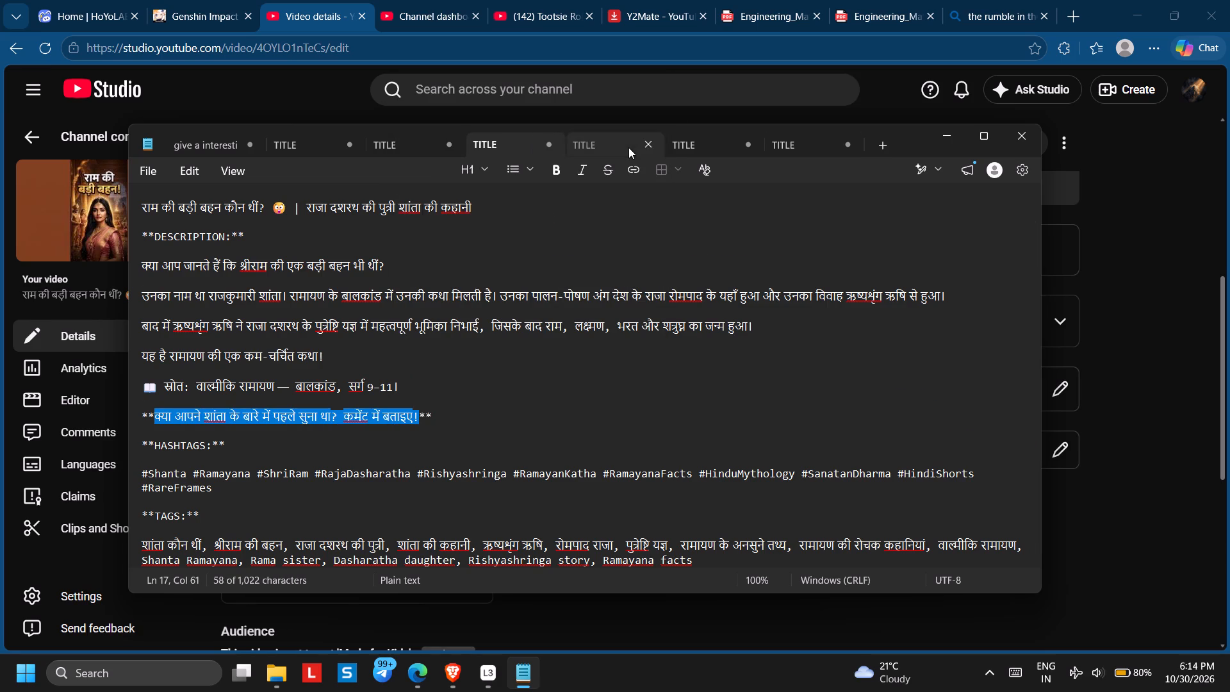
{"action": "left_click", "coordinate": [282, 100]}
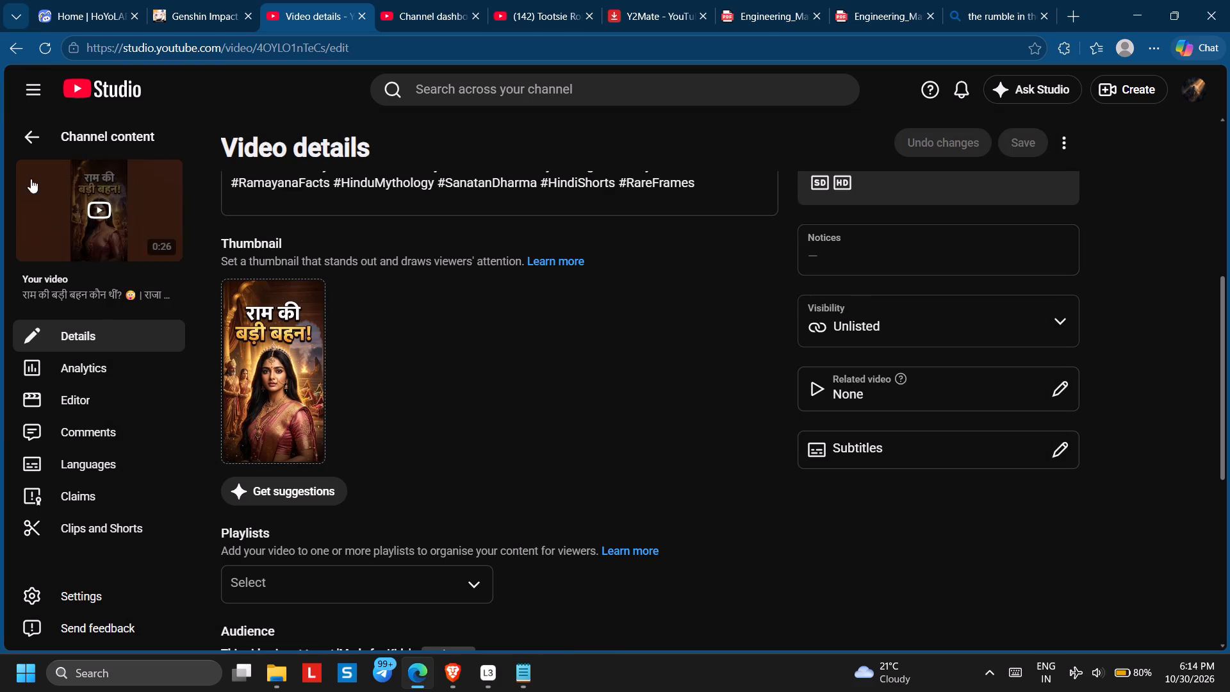
{"action": "left_click", "coordinate": [36, 132]}
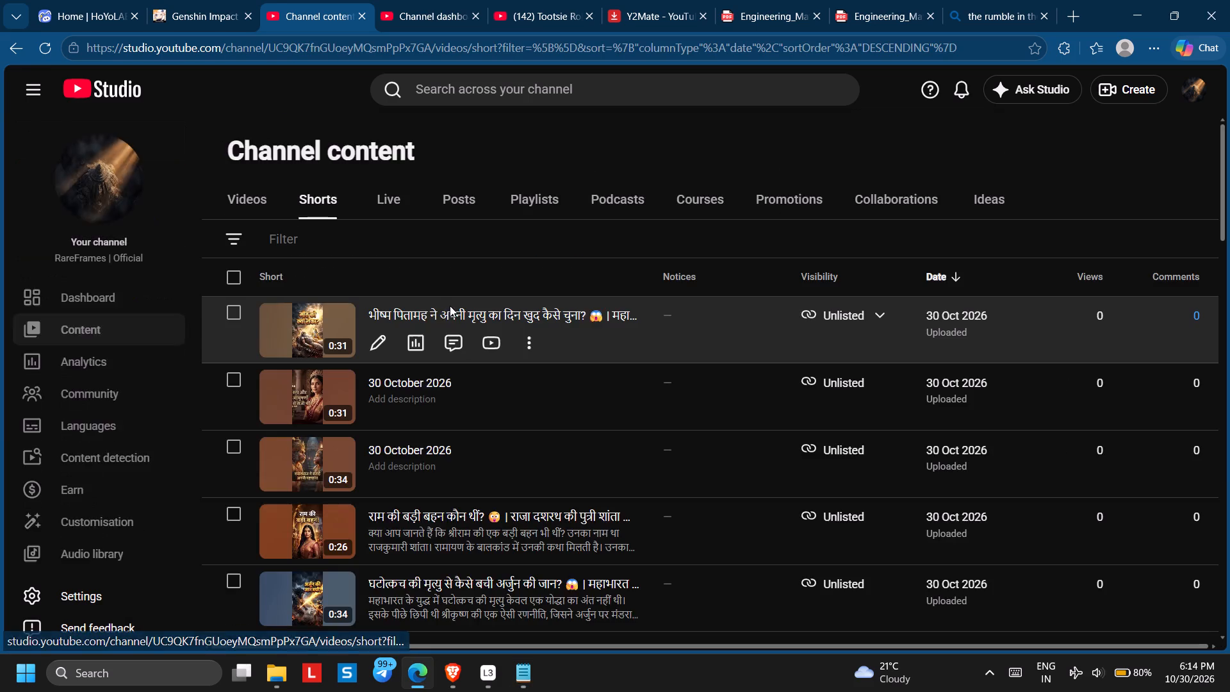
{"action": "left_click", "coordinate": [463, 545]}
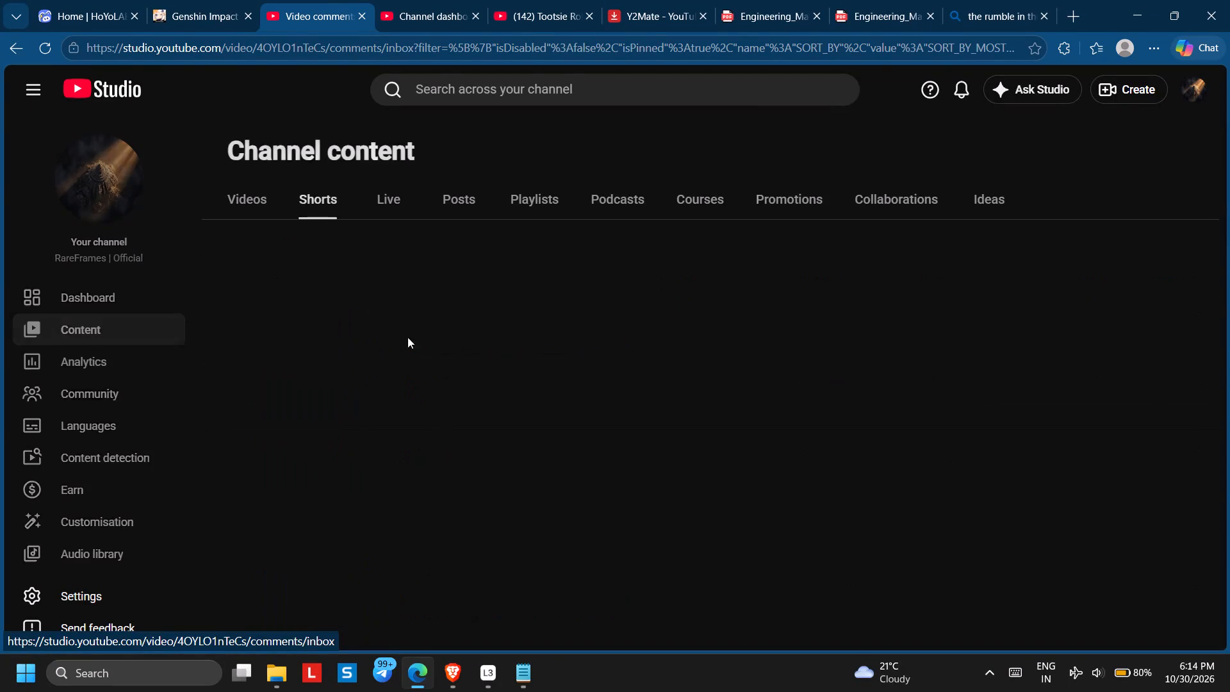
{"action": "left_click", "coordinate": [377, 276]}
{"action": "key", "text": "ctrl+v"}
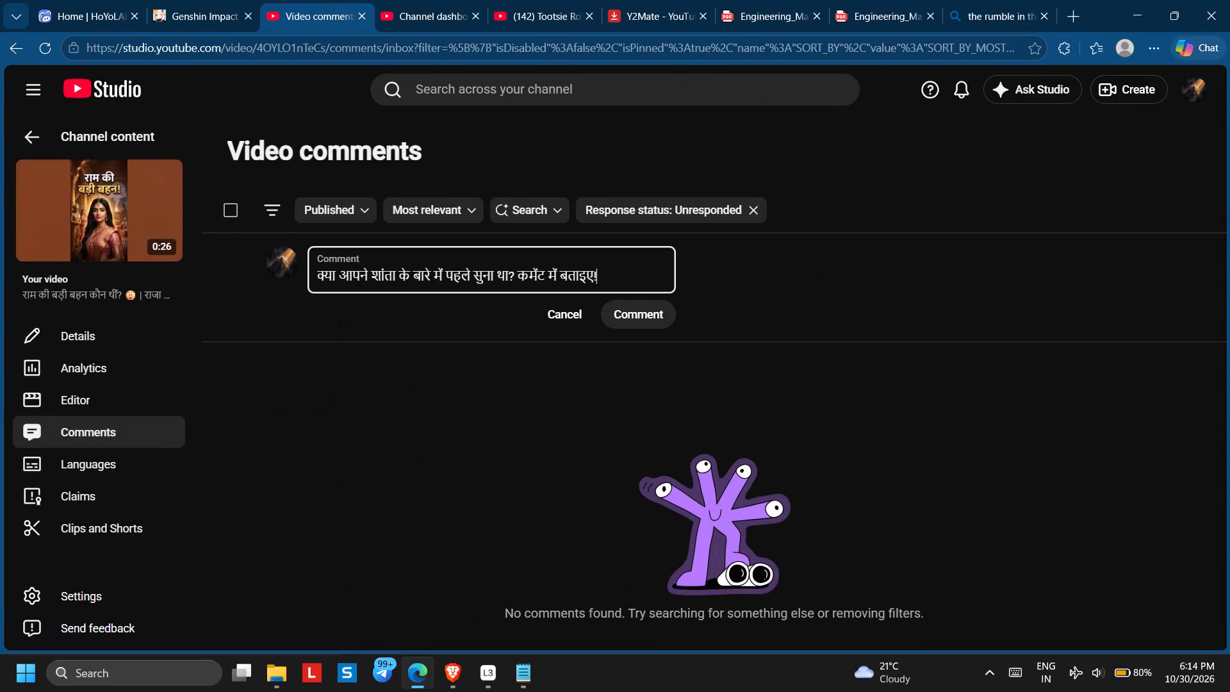
{"action": "left_click", "coordinate": [622, 308]}
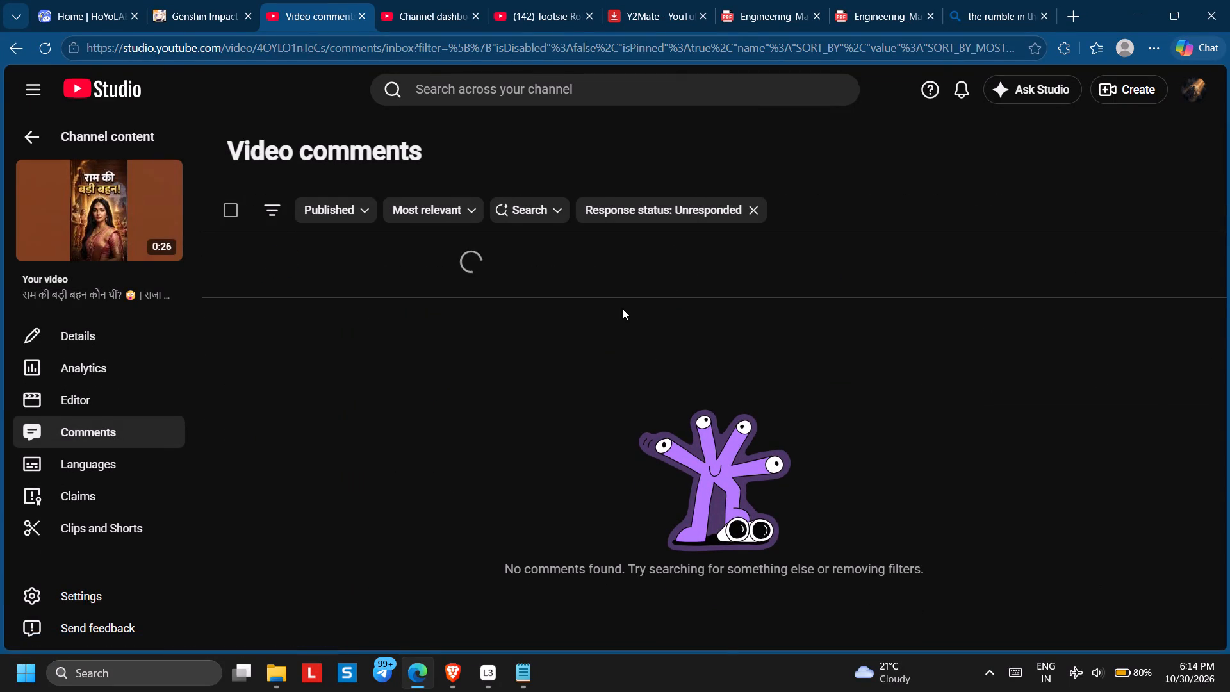
Retitle the 0:31 "30 October 2026" Short from Notepad as "हनुमान जी ने मंदोदरी को माता सीता क्यों समझ लिया था? 😳 | रामायण का अनसुना प्रसंग".
{"action": "left_click", "coordinate": [38, 130]}
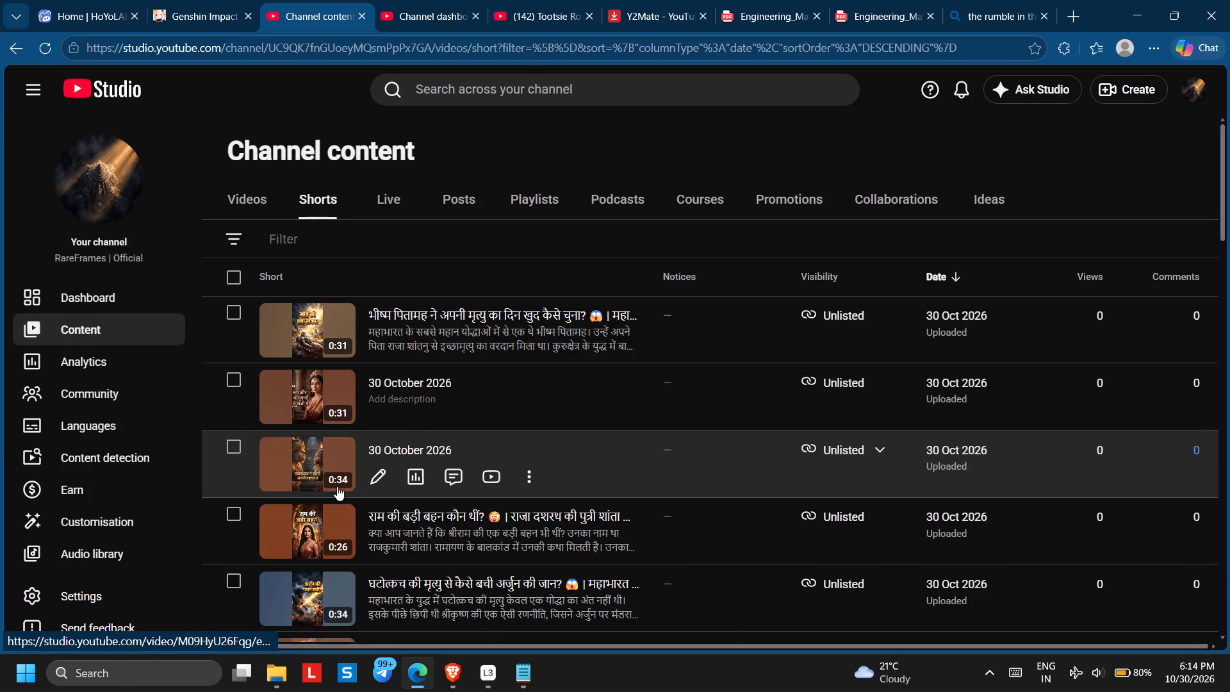
{"action": "left_click", "coordinate": [514, 672]}
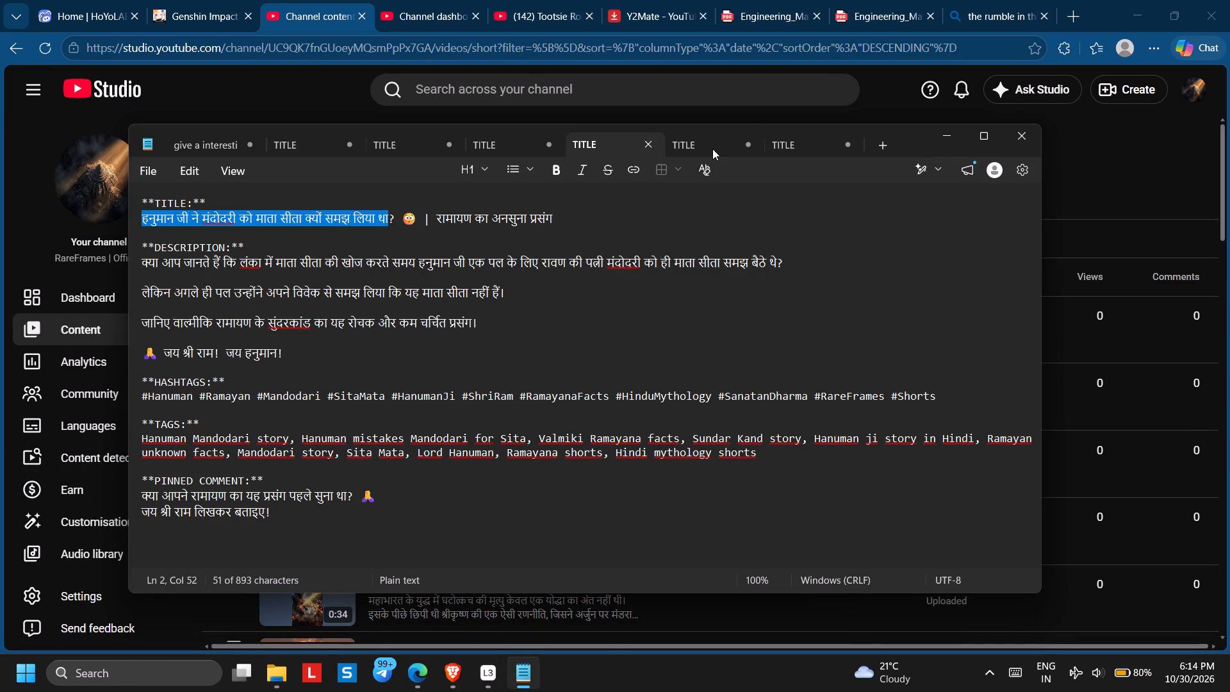
{"action": "left_click", "coordinate": [139, 217]}
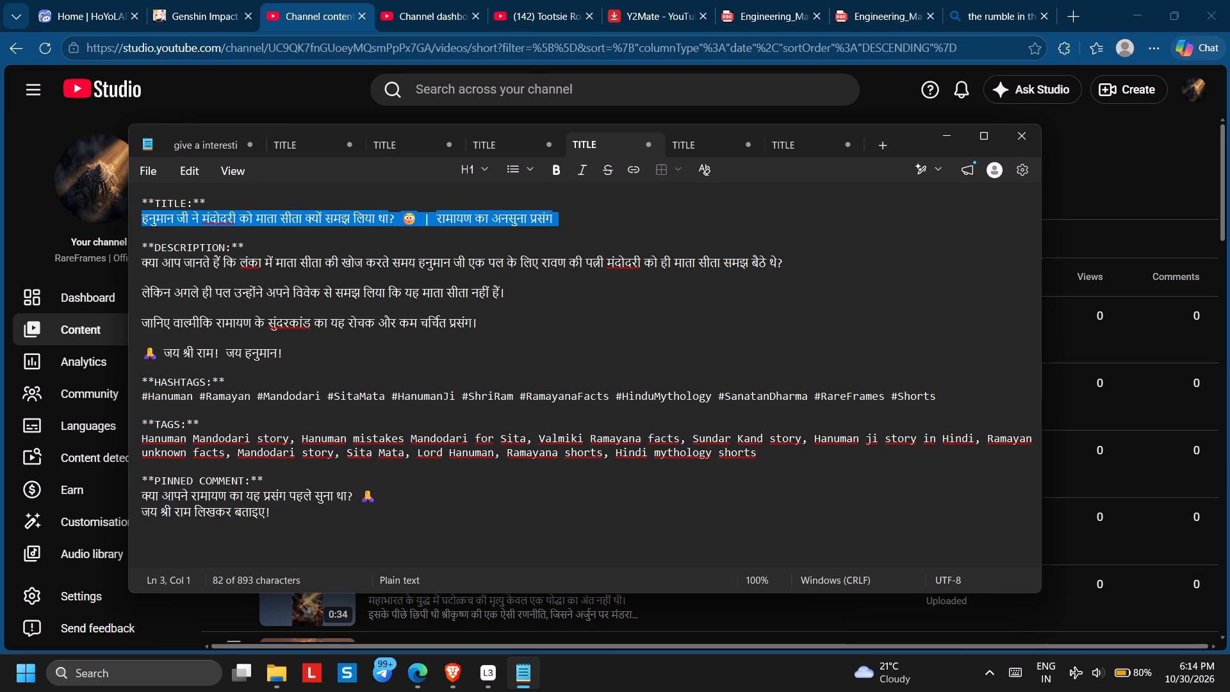
{"action": "right_click", "coordinate": [151, 219]}
{"action": "left_click", "coordinate": [228, 256]}
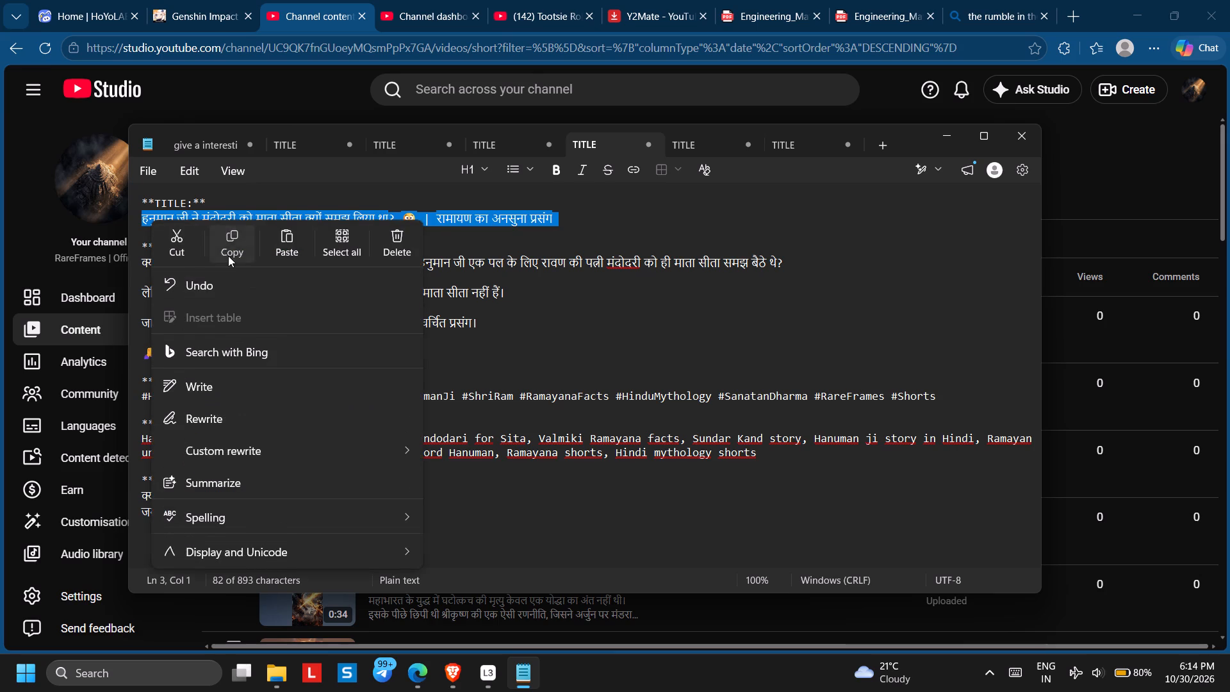
{"action": "left_click", "coordinate": [249, 96]}
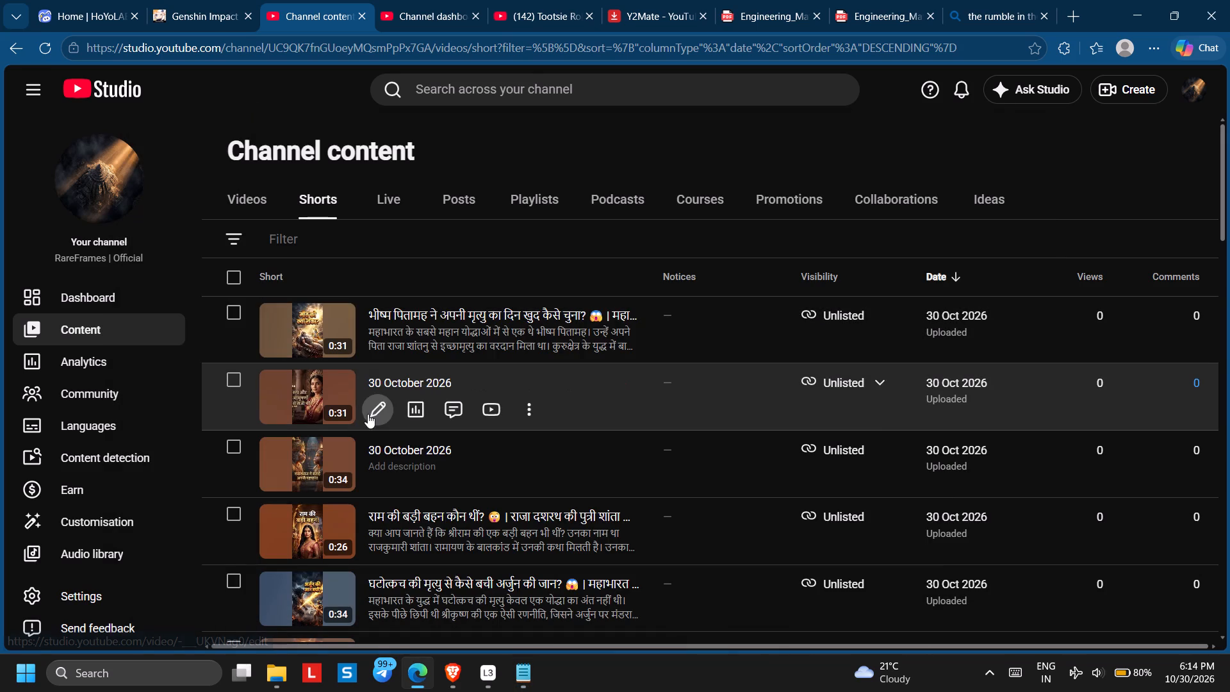
{"action": "left_click", "coordinate": [368, 414]}
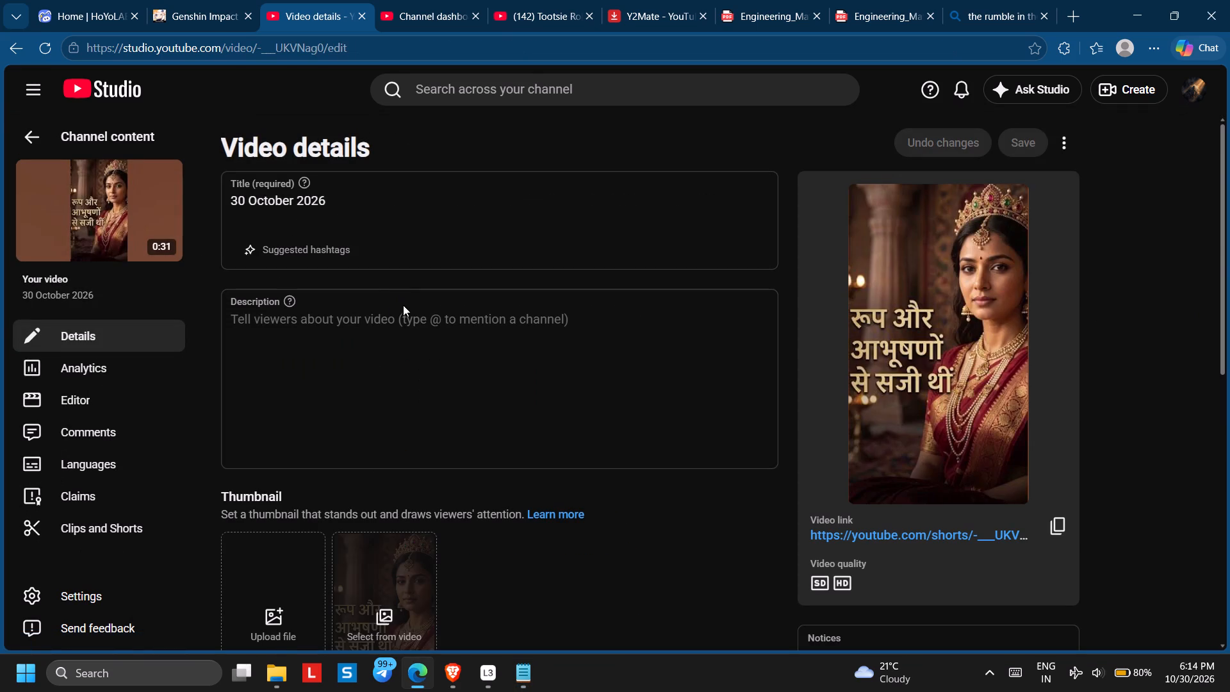
{"action": "left_click", "coordinate": [408, 336]}
{"action": "double_click", "coordinate": [418, 210]}
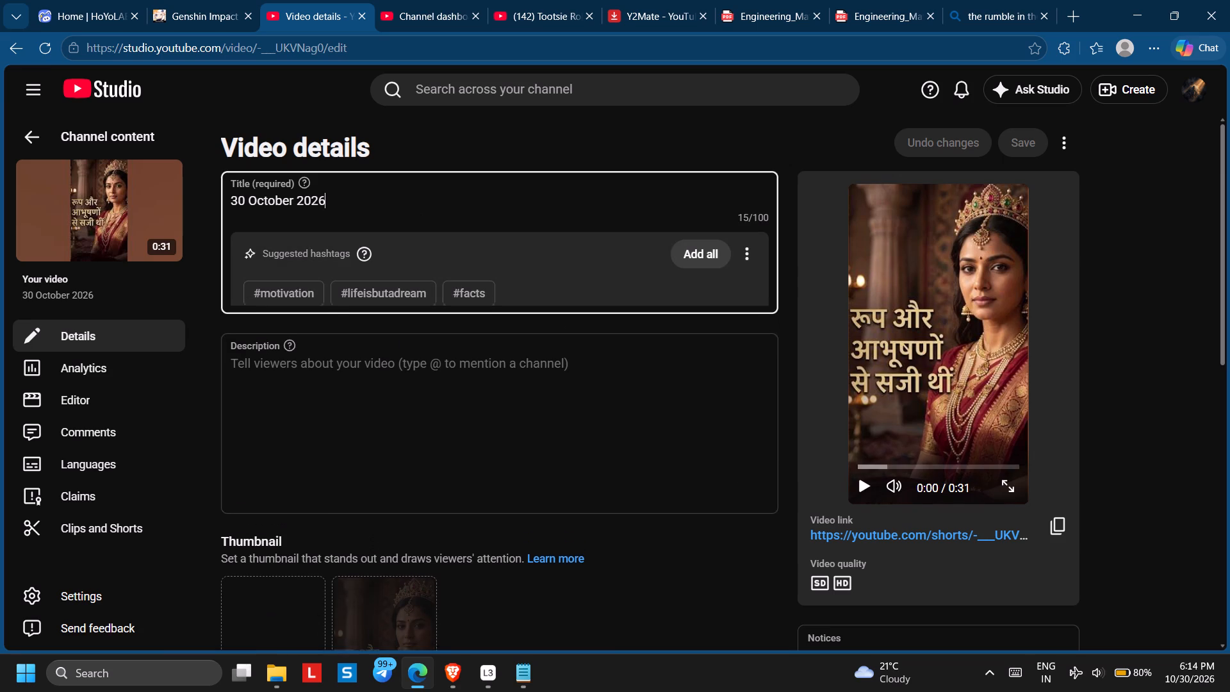
{"action": "key", "text": "ctrl+v"}
Copy the description text through the hashtags line from the Hanuman–Mandodari note in Notepad into the Short's description.
{"action": "left_click", "coordinate": [372, 374]}
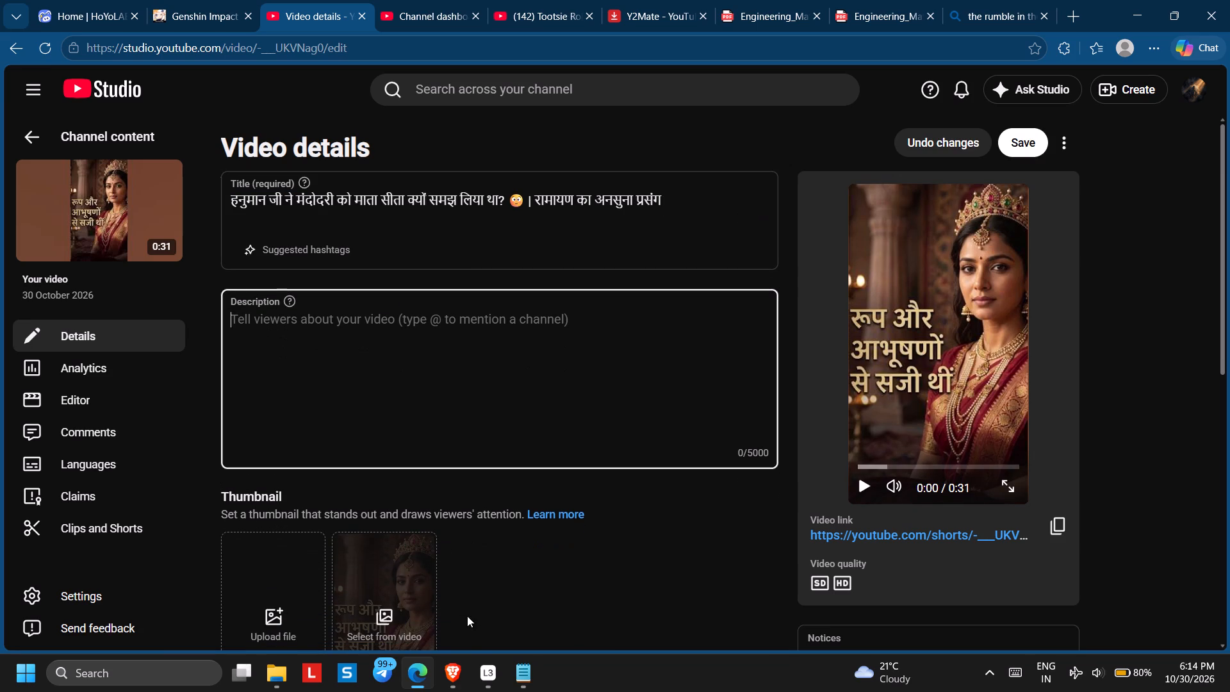
{"action": "left_click", "coordinate": [525, 668]}
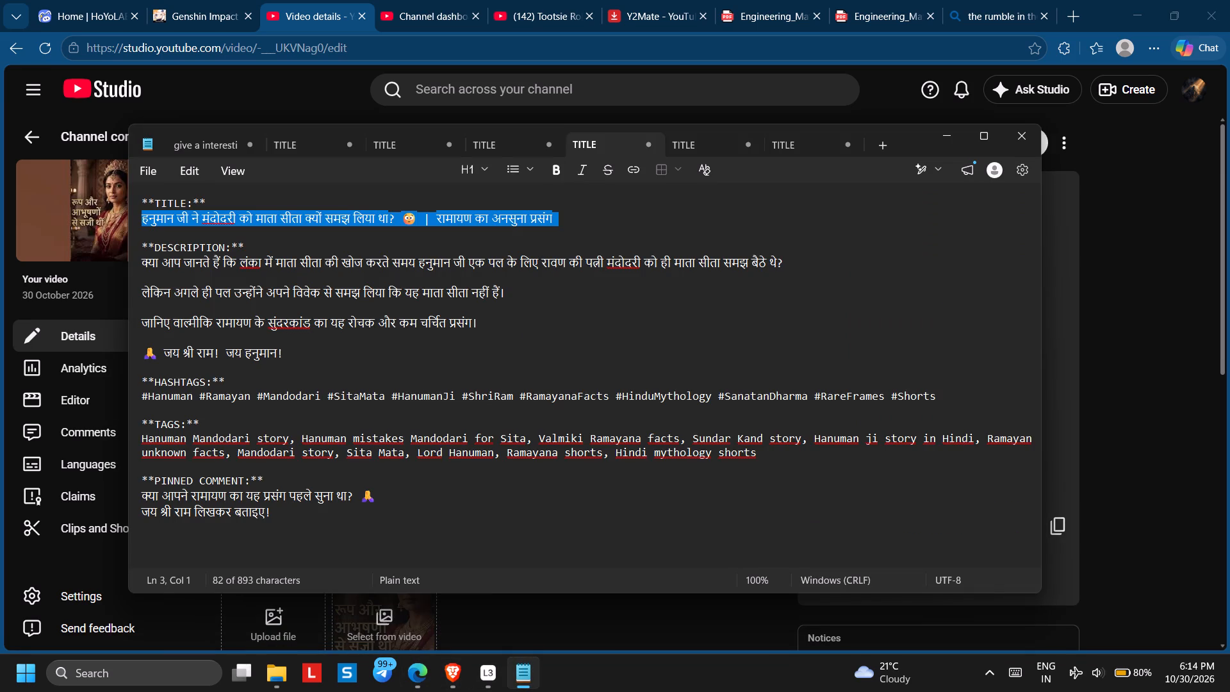
{"action": "left_click_drag", "start_coordinate": [139, 262], "coordinate": [142, 386]}
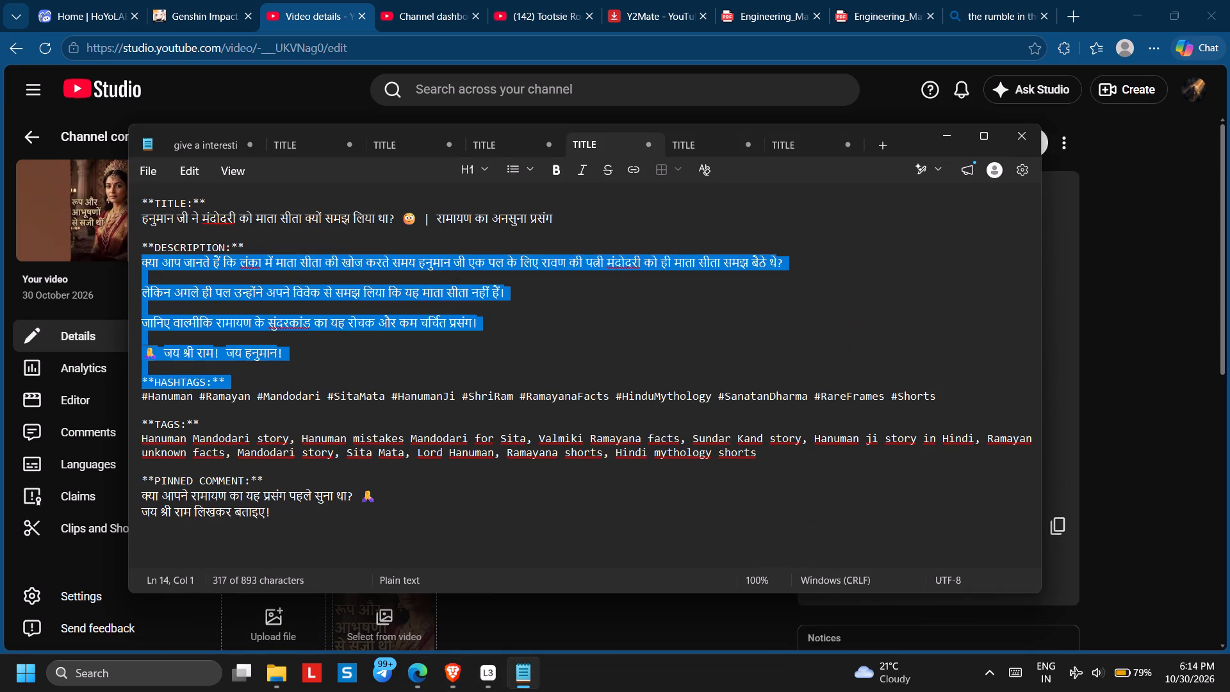
{"action": "left_click_drag", "start_coordinate": [142, 386], "coordinate": [142, 395]}
{"action": "right_click", "coordinate": [142, 395]}
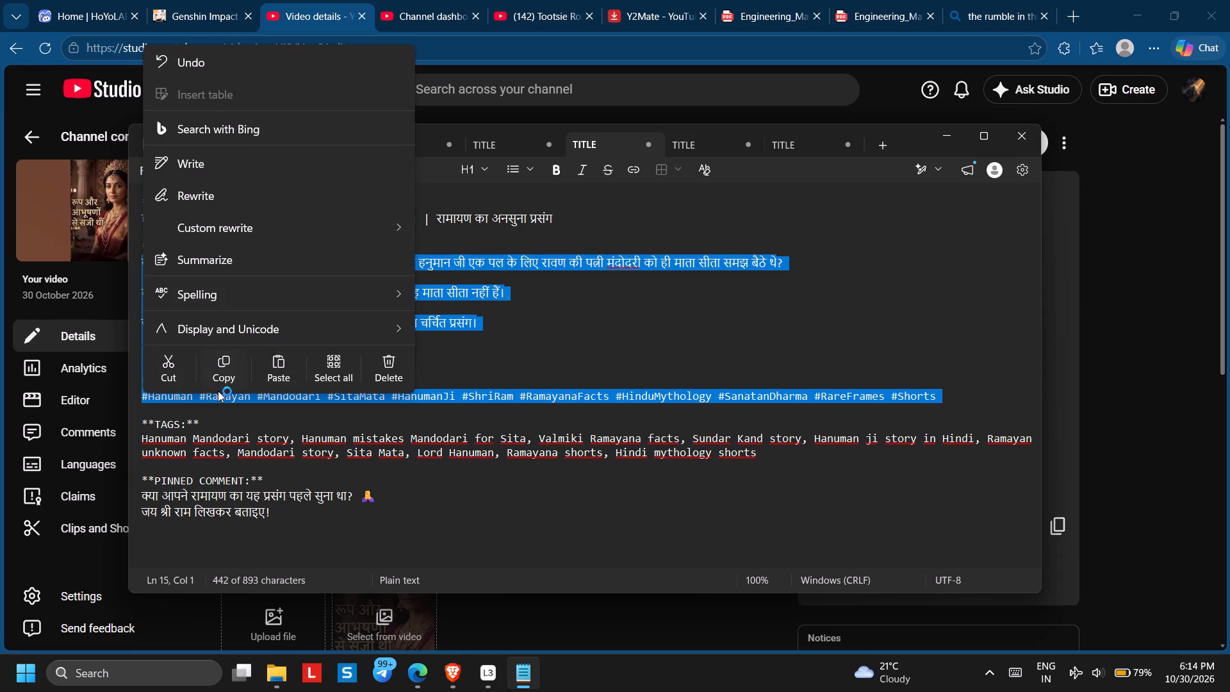
{"action": "left_click", "coordinate": [218, 391]}
{"action": "left_click", "coordinate": [217, 383]}
{"action": "left_click", "coordinate": [176, 628]}
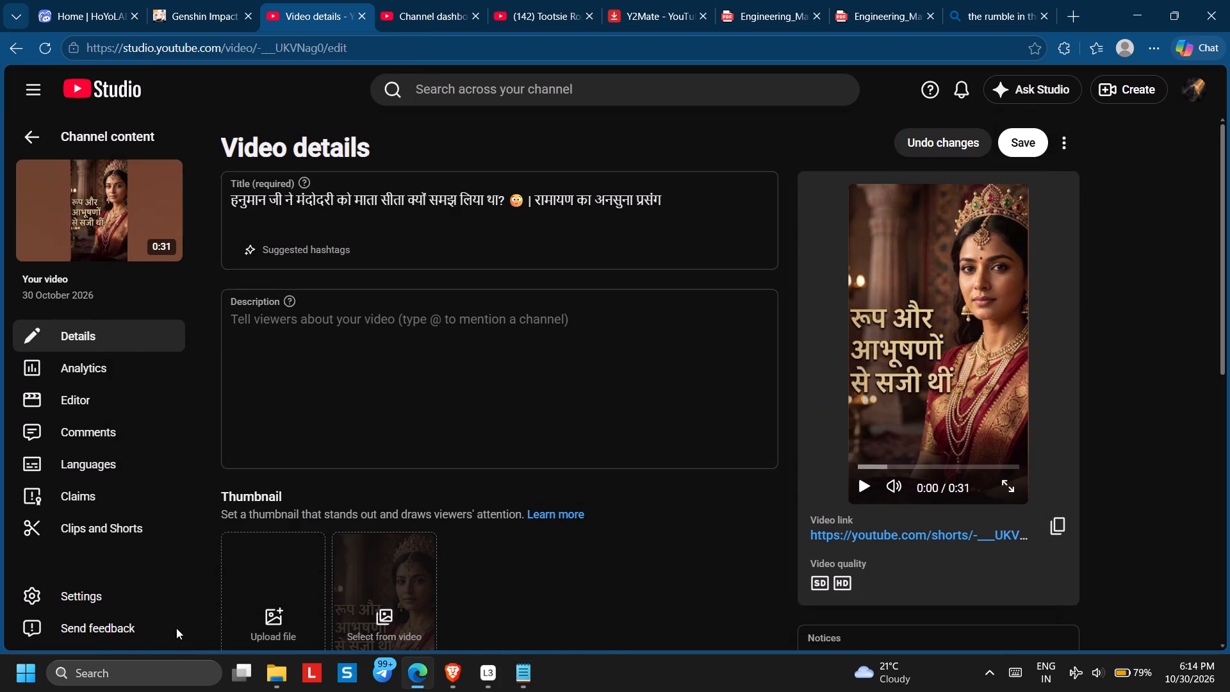
{"action": "left_click", "coordinate": [329, 327]}
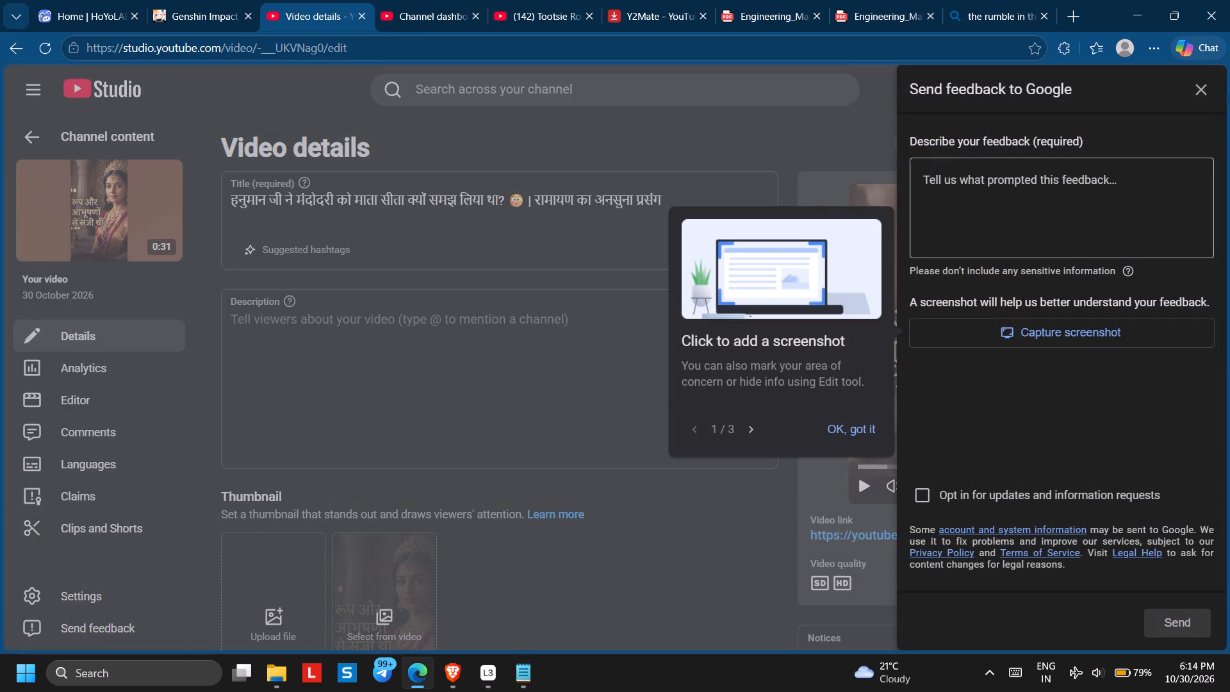
{"action": "left_click", "coordinate": [1204, 95]}
{"action": "left_click", "coordinate": [589, 281]}
{"action": "left_click", "coordinate": [571, 309]}
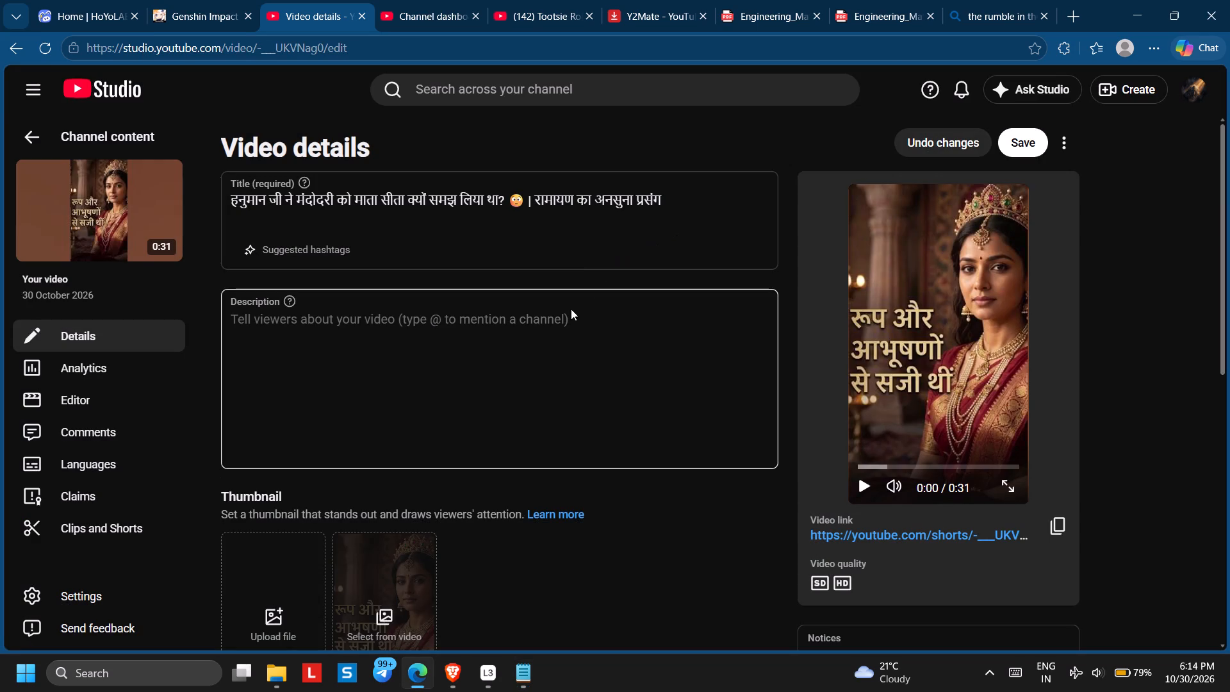
{"action": "left_click", "coordinate": [575, 322]}
{"action": "key", "text": "ctrl+v"}
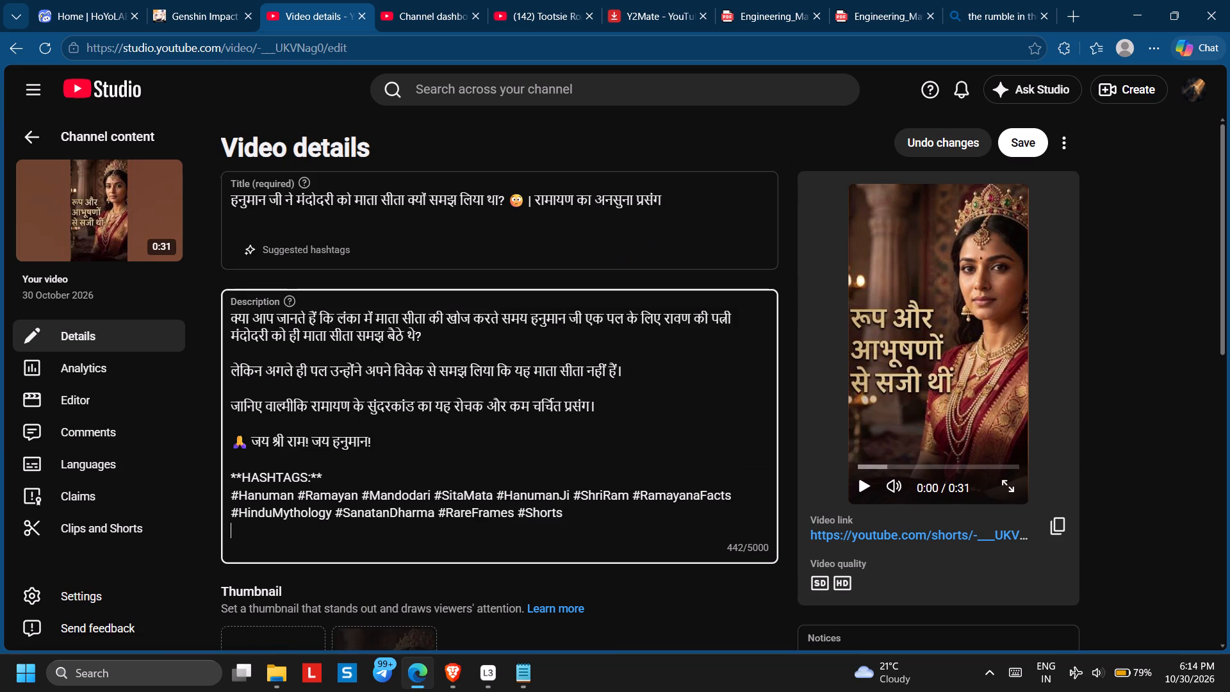
Delete the "**HASHTAGS:**" heading line above the hashtags in the Short's description.
{"action": "left_click", "coordinate": [392, 476]}
{"action": "key", "text": "BackSpace"}
{"action": "key", "text": "BackSpace"}
{"action": "key", "text": "BackSpace"}
{"action": "key", "text": "BackSpace"}
{"action": "key", "text": "BackSpace"}
{"action": "key", "text": "BackSpace"}
{"action": "key", "text": "BackSpace"}
{"action": "key", "text": "BackSpace"}
{"action": "key", "text": "BackSpace"}
{"action": "key", "text": "BackSpace"}
{"action": "key", "text": "BackSpace"}
{"action": "key", "text": "BackSpace"}
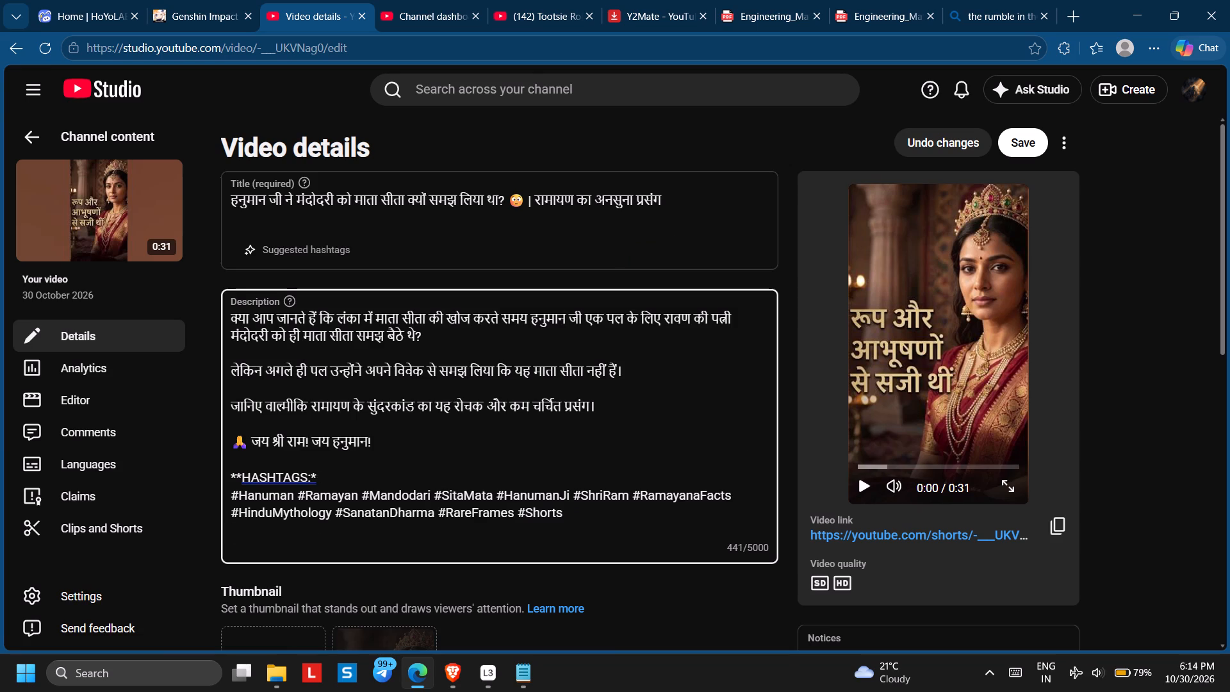
{"action": "key", "text": "BackSpace"}
{"action": "key", "text": "BackSpace"}
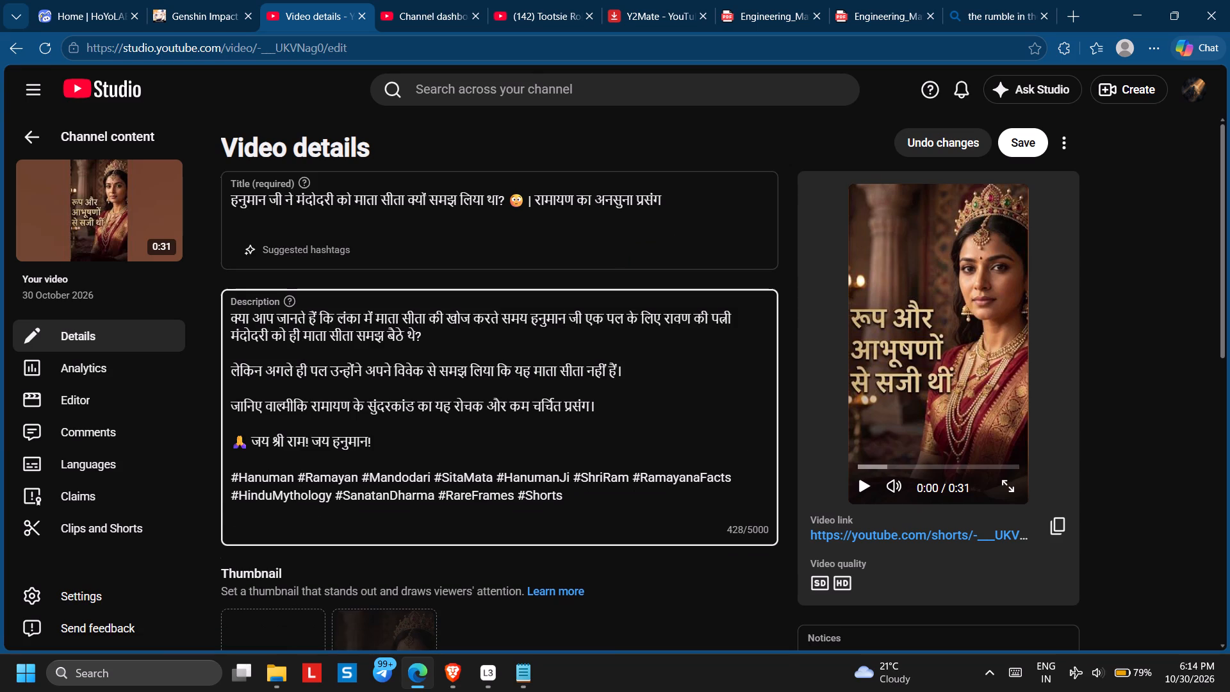
Upload "Thumbnail_—_सीता_समझ_बैठे_af3a4463_2K" from the folder "हनुमान जी ने मंदोदरी को माता सीता क्यों समझ लिया था" as the Short's thumbnail.
{"action": "scroll", "coordinate": [271, 481], "scroll_direction": "down", "scroll_amount": 2}
{"action": "left_click", "coordinate": [273, 499]}
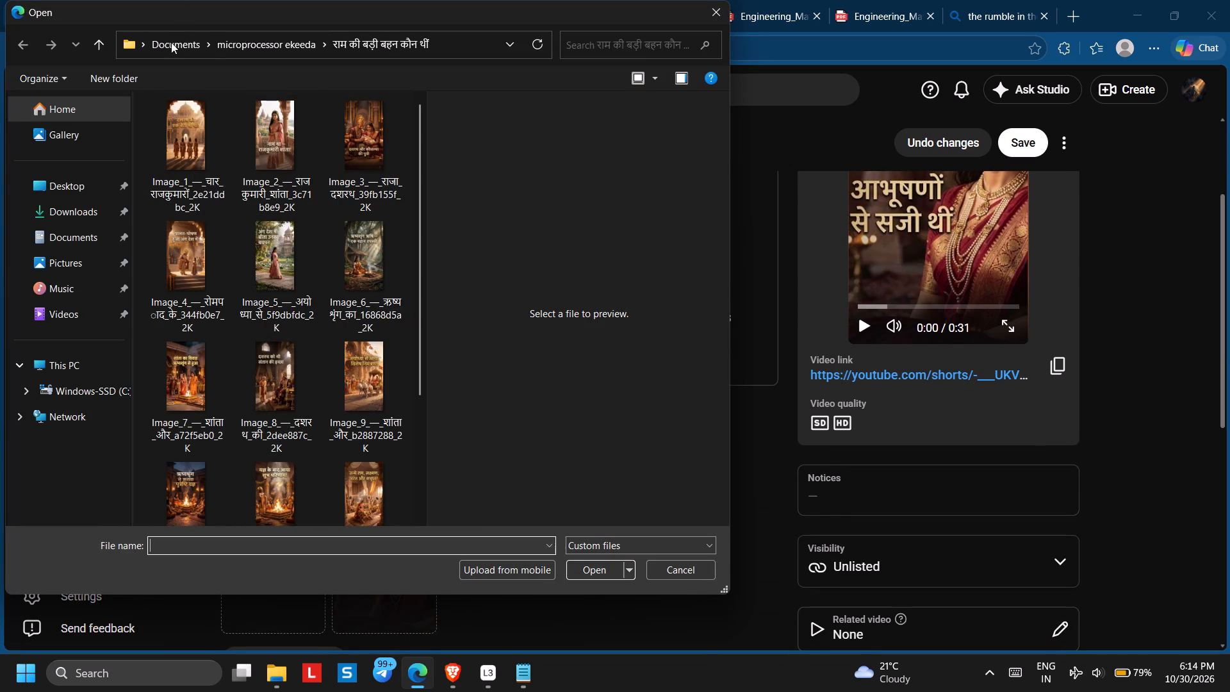
{"action": "left_click", "coordinate": [285, 33]}
{"action": "left_click", "coordinate": [246, 126]}
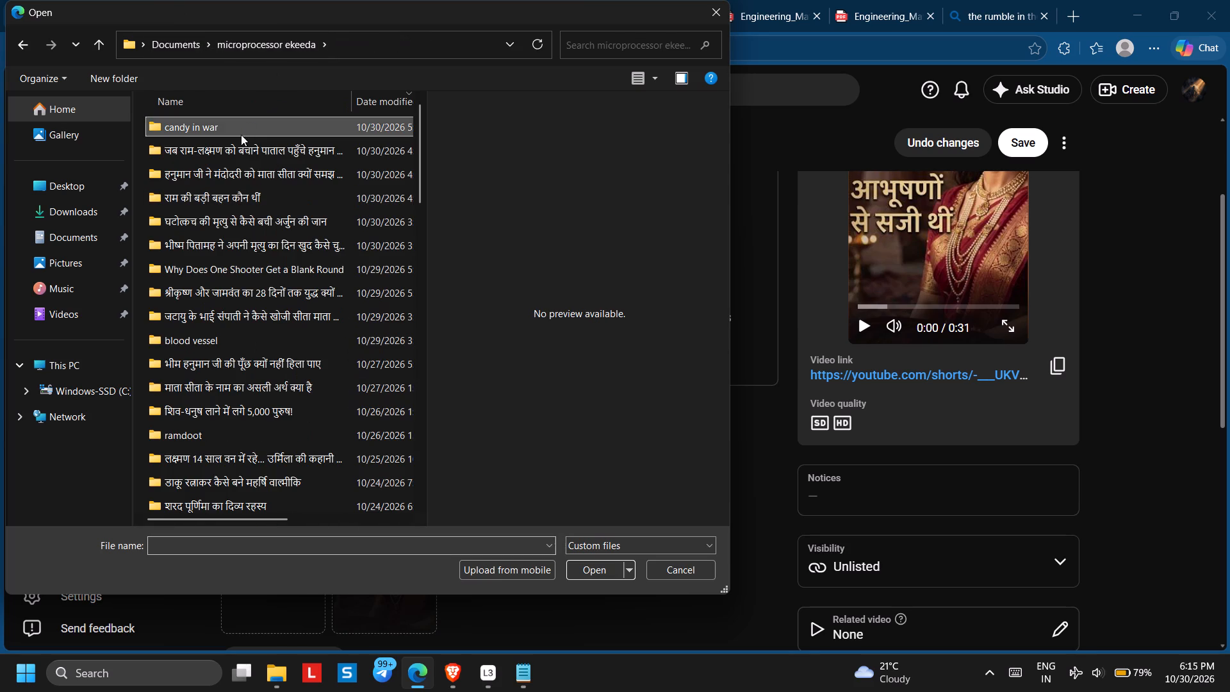
{"action": "left_click", "coordinate": [222, 158]}
{"action": "left_click", "coordinate": [216, 179]}
{"action": "double_click", "coordinate": [216, 179]}
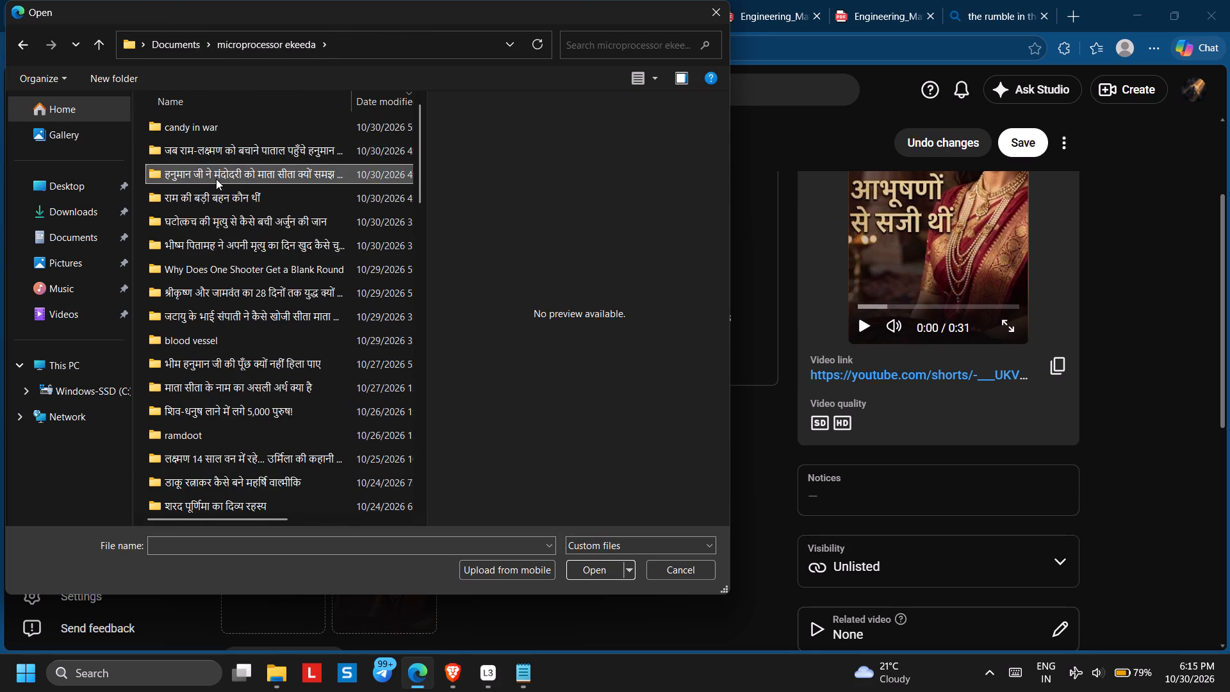
{"action": "scroll", "coordinate": [293, 370], "scroll_direction": "down", "scroll_amount": 5}
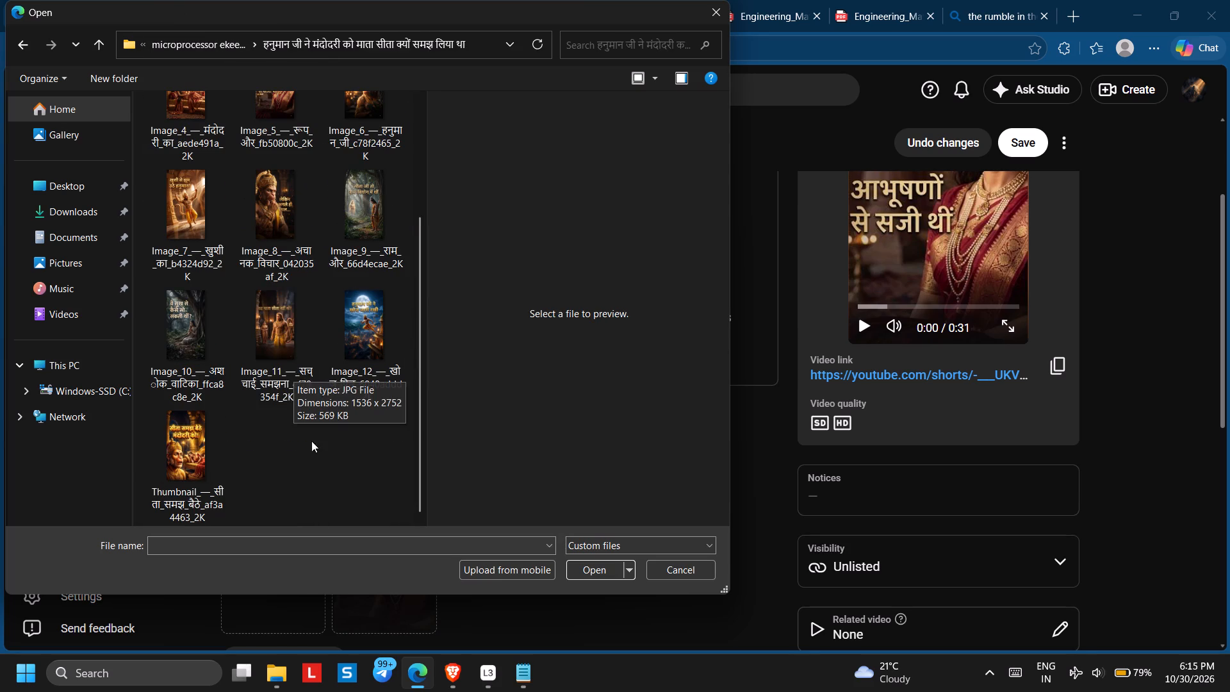
{"action": "left_click", "coordinate": [199, 461]}
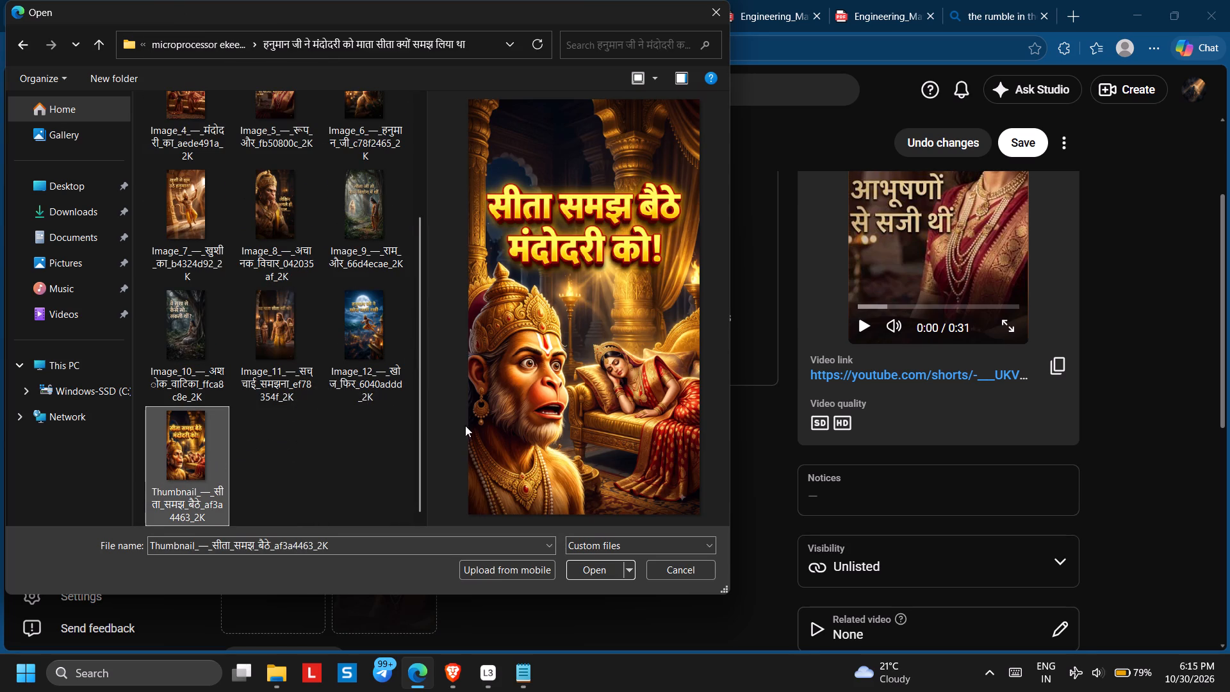
{"action": "left_click", "coordinate": [594, 568]}
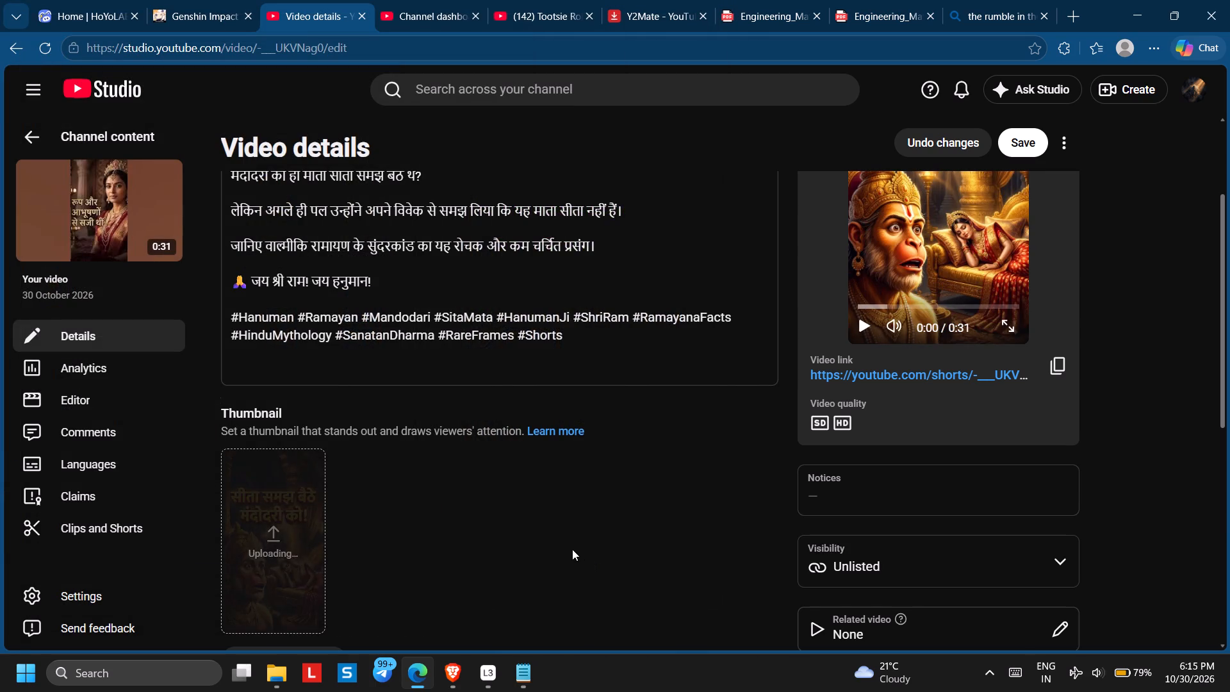
Save the Short's new title, description and thumbnail.
{"action": "scroll", "coordinate": [566, 544], "scroll_direction": "down", "scroll_amount": 2}
{"action": "scroll", "coordinate": [566, 544], "scroll_direction": "up", "scroll_amount": 3}
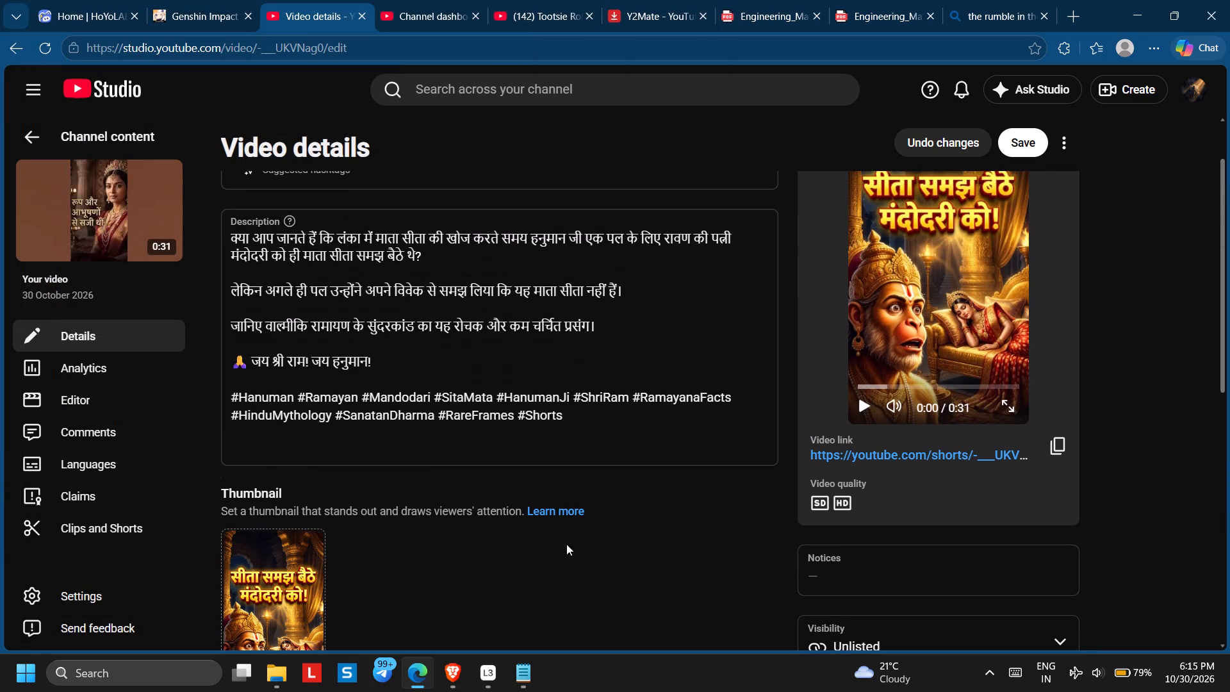
{"action": "left_click", "coordinate": [1026, 142]}
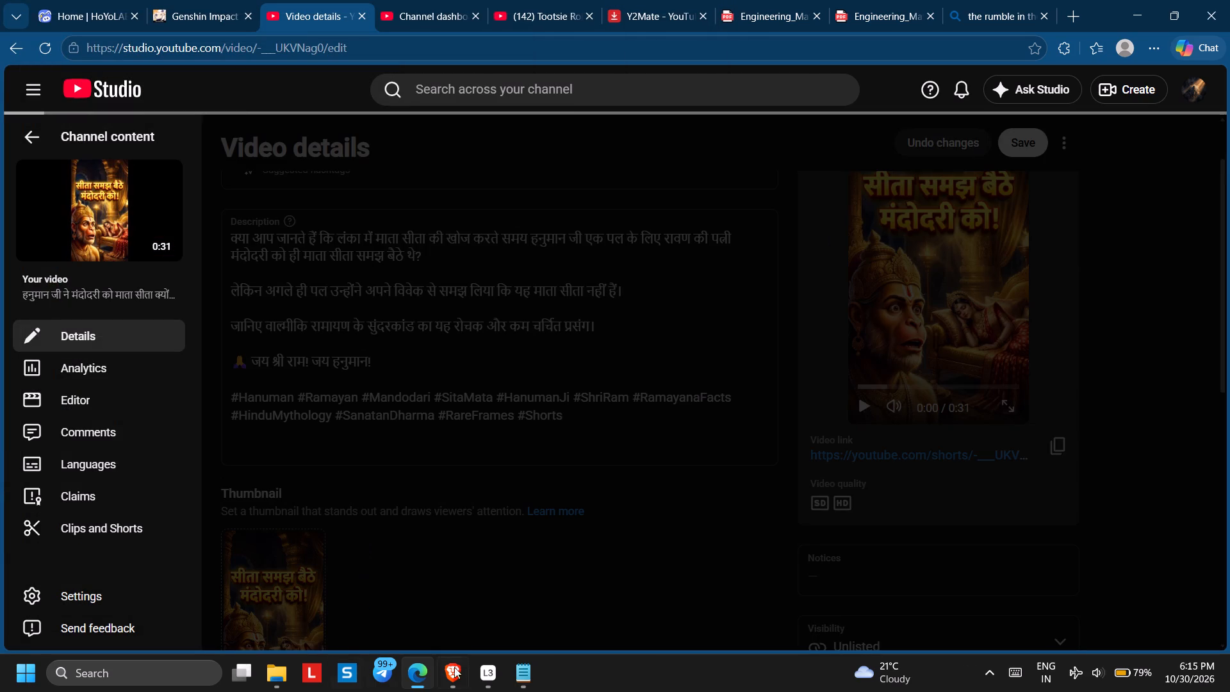
Copy Notepad's pinned comment "क्या आपने रामायण का यह प्रसंग पहले सुना था? 🙏 जय श्री राम लिखकर बताइए!" and post it on the same Short.
{"action": "left_click", "coordinate": [532, 682]}
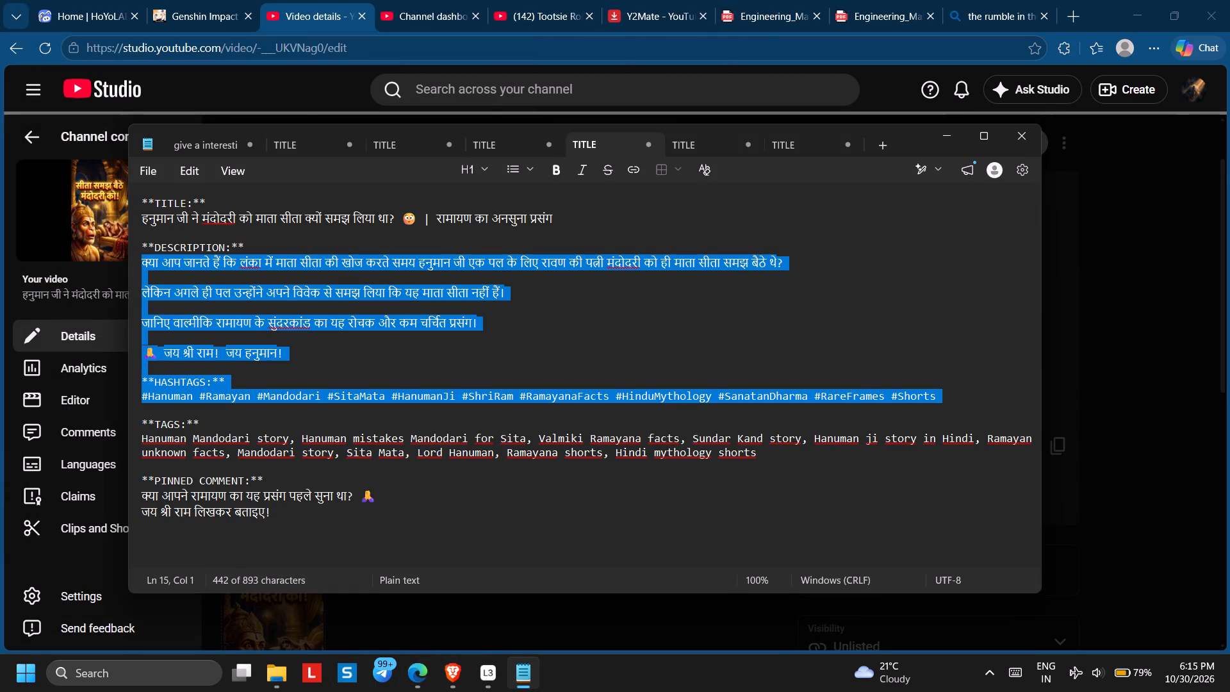
{"action": "left_click", "coordinate": [320, 475]}
{"action": "left_click_drag", "start_coordinate": [290, 510], "coordinate": [195, 505]}
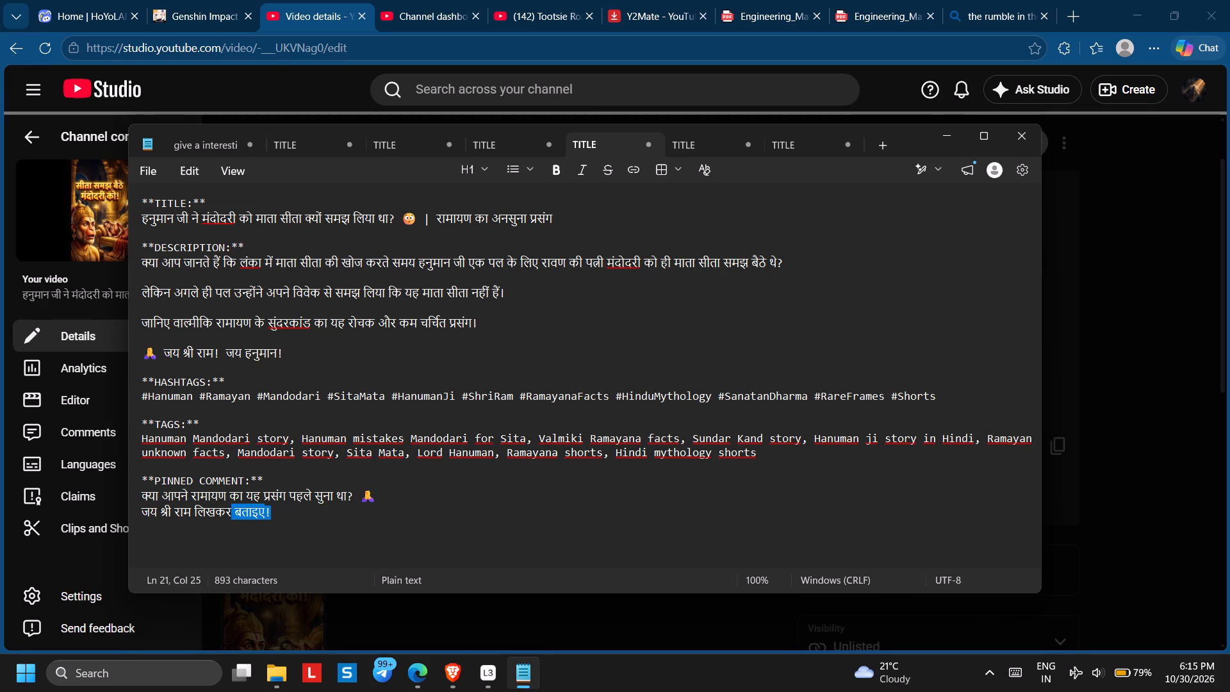
{"action": "left_click_drag", "start_coordinate": [195, 505], "coordinate": [139, 494]}
{"action": "right_click", "coordinate": [156, 511]}
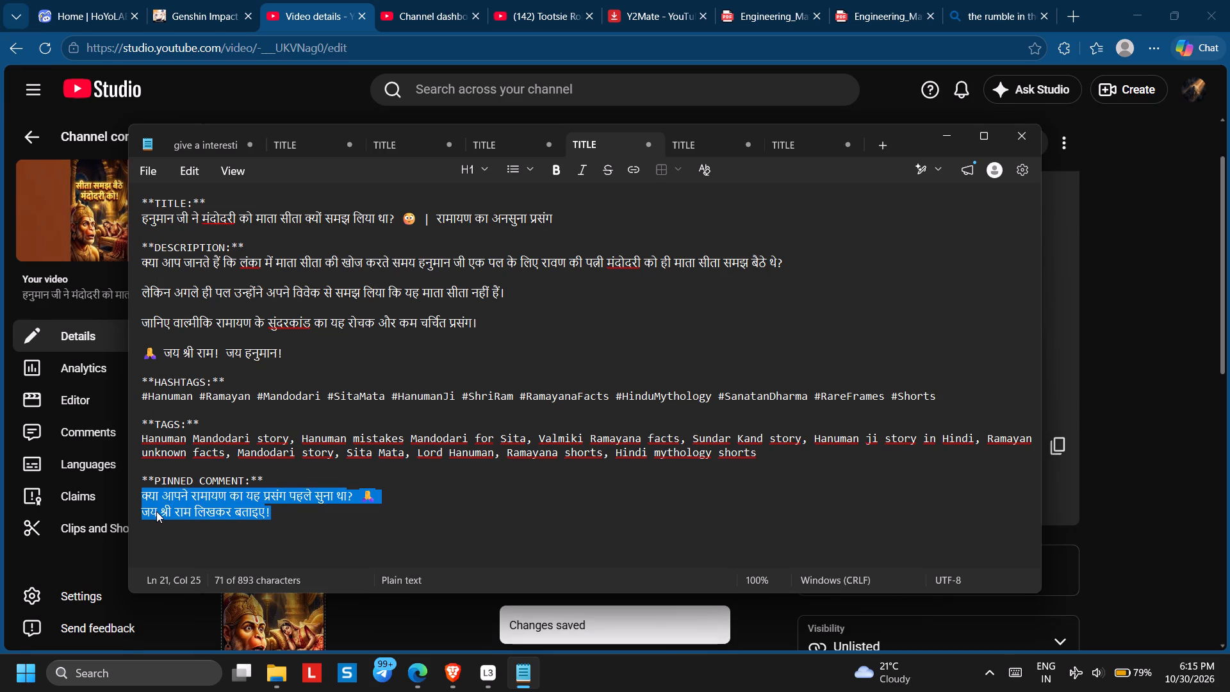
{"action": "left_click", "coordinate": [249, 489]}
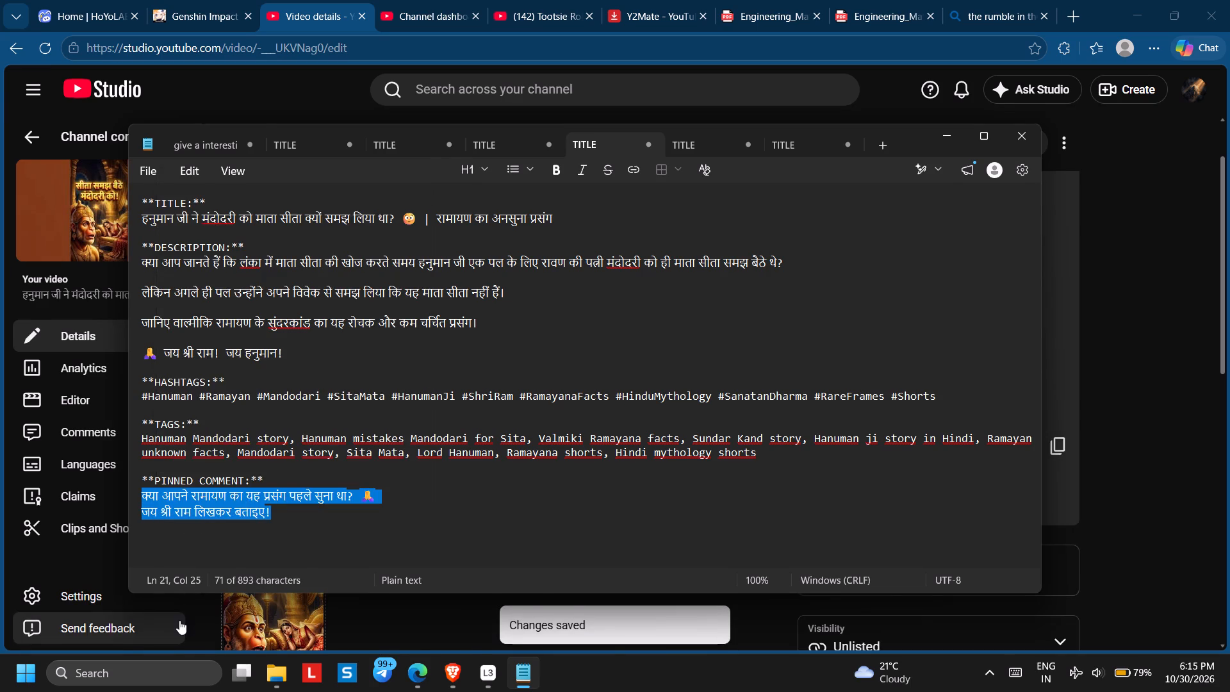
{"action": "left_click", "coordinate": [179, 620]}
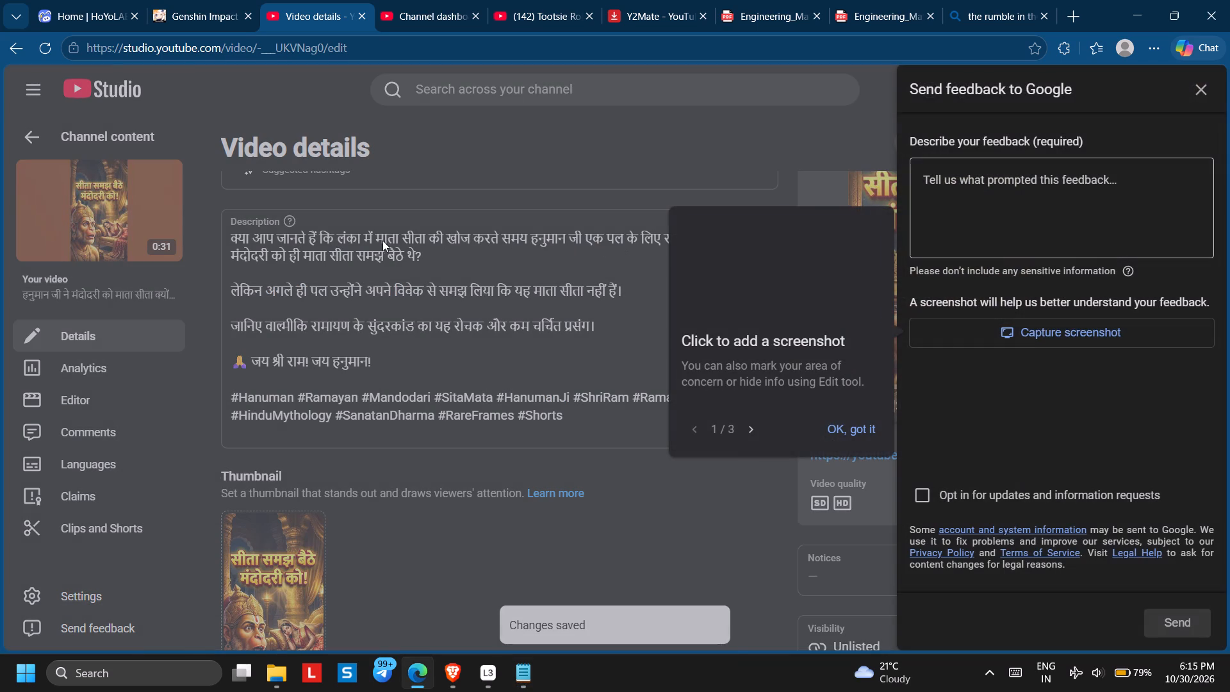
{"action": "left_click", "coordinate": [407, 237]}
{"action": "left_click", "coordinate": [1203, 86]}
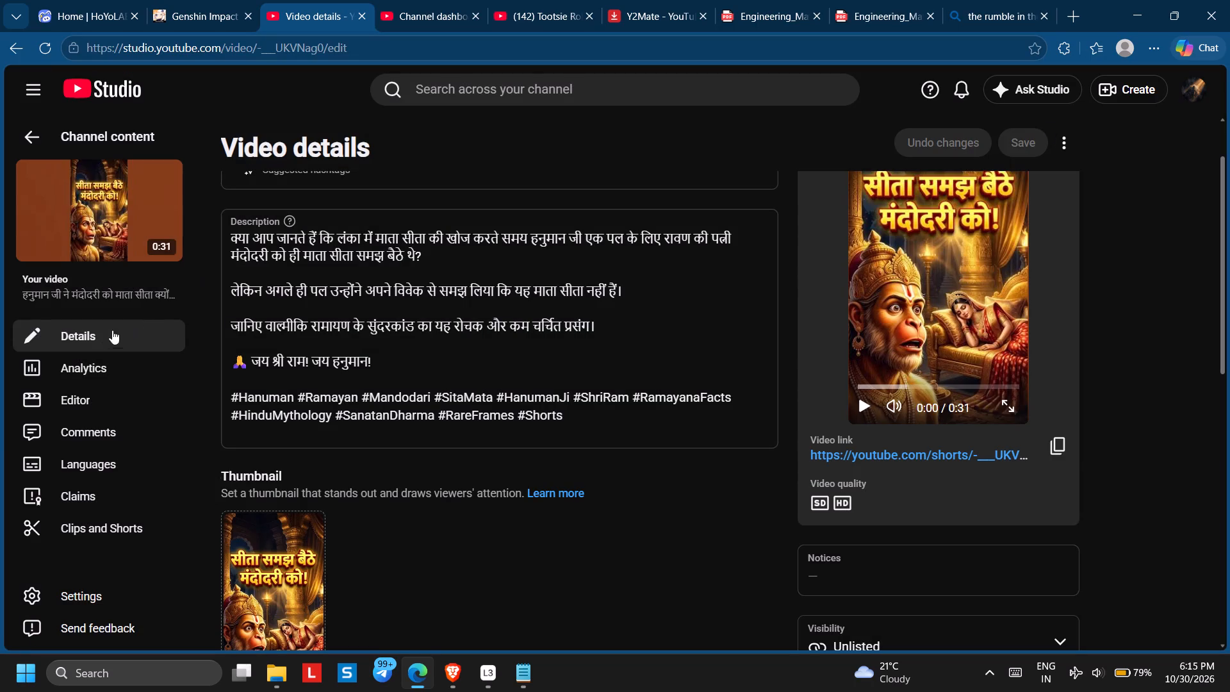
{"action": "left_click", "coordinate": [33, 128]}
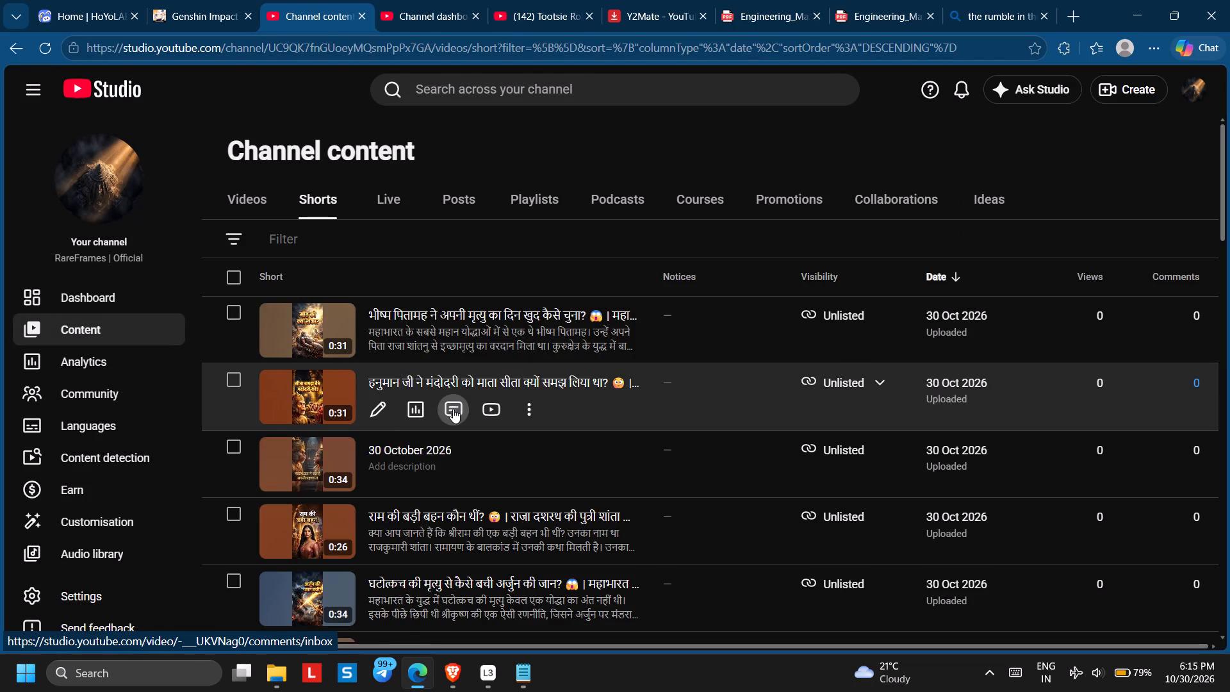
{"action": "left_click", "coordinate": [454, 409]}
{"action": "left_click", "coordinate": [373, 284]}
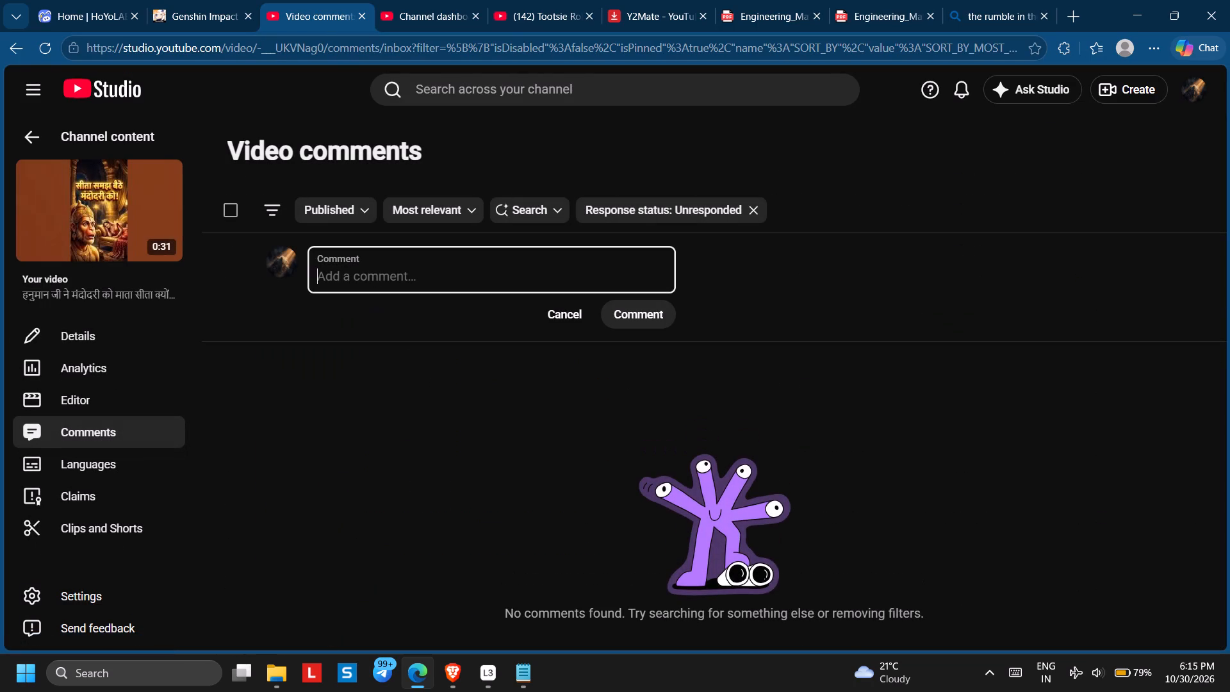
{"action": "key", "text": "ctrl+v"}
{"action": "left_click", "coordinate": [630, 337]}
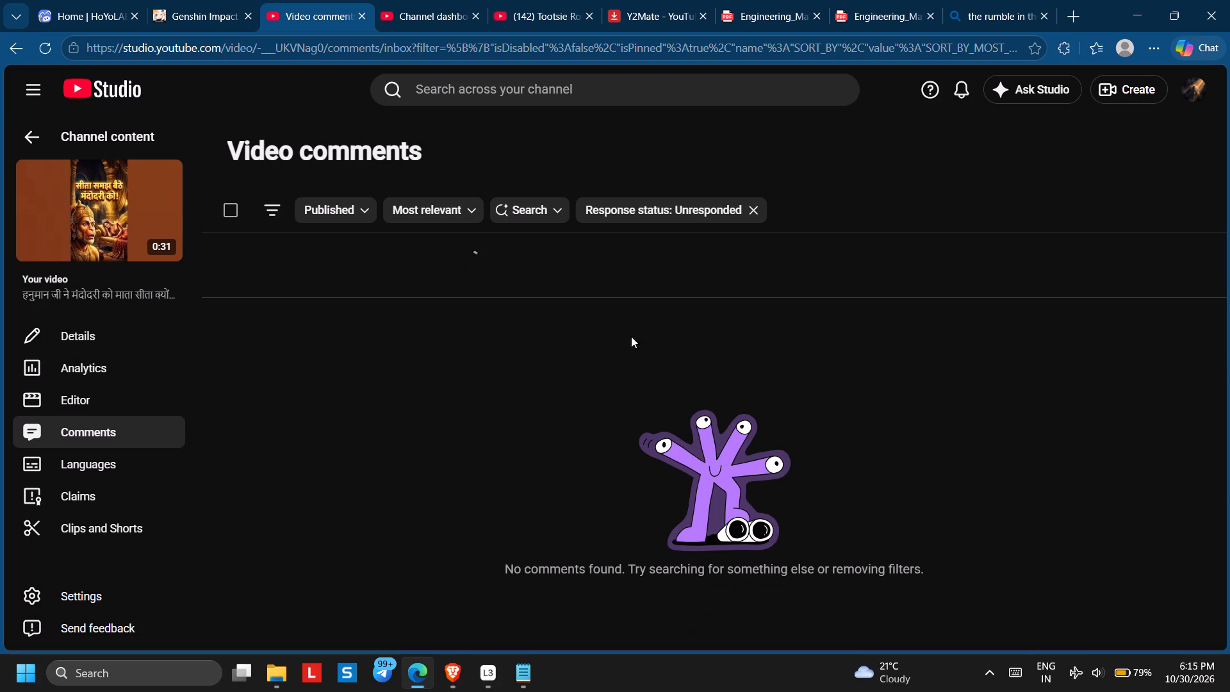
{"action": "left_click", "coordinate": [23, 139]}
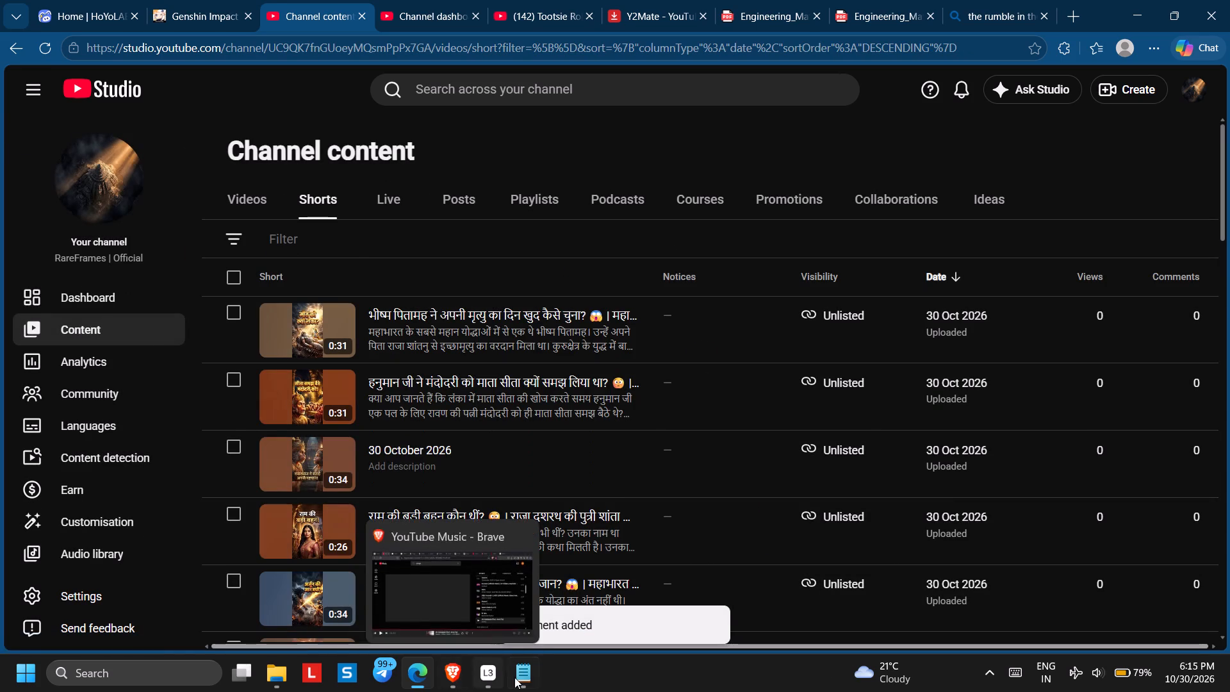
Set the Short "30 October 2026"'s title to Notepad's "जब राम-लक्ष्मण को बचाने पाताल पहुँचे हनुमान जी! 😱 | पंचमुखी हनुमान की कथा".
{"action": "left_click", "coordinate": [520, 679]}
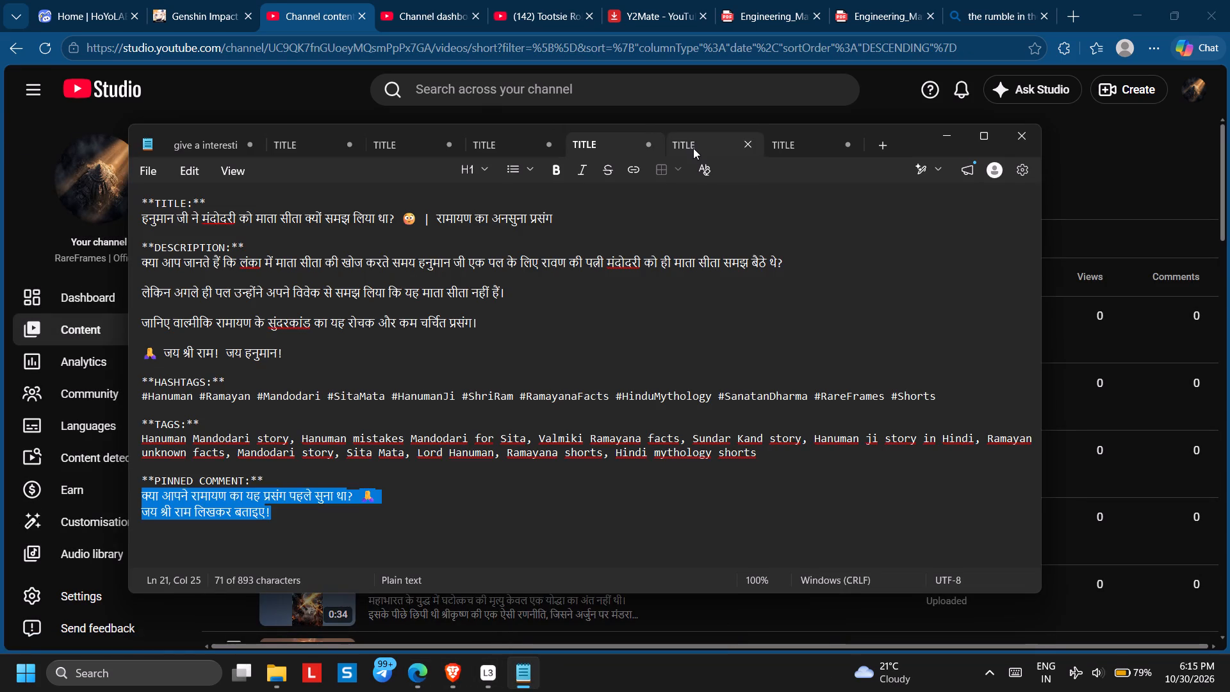
{"action": "left_click", "coordinate": [694, 148]}
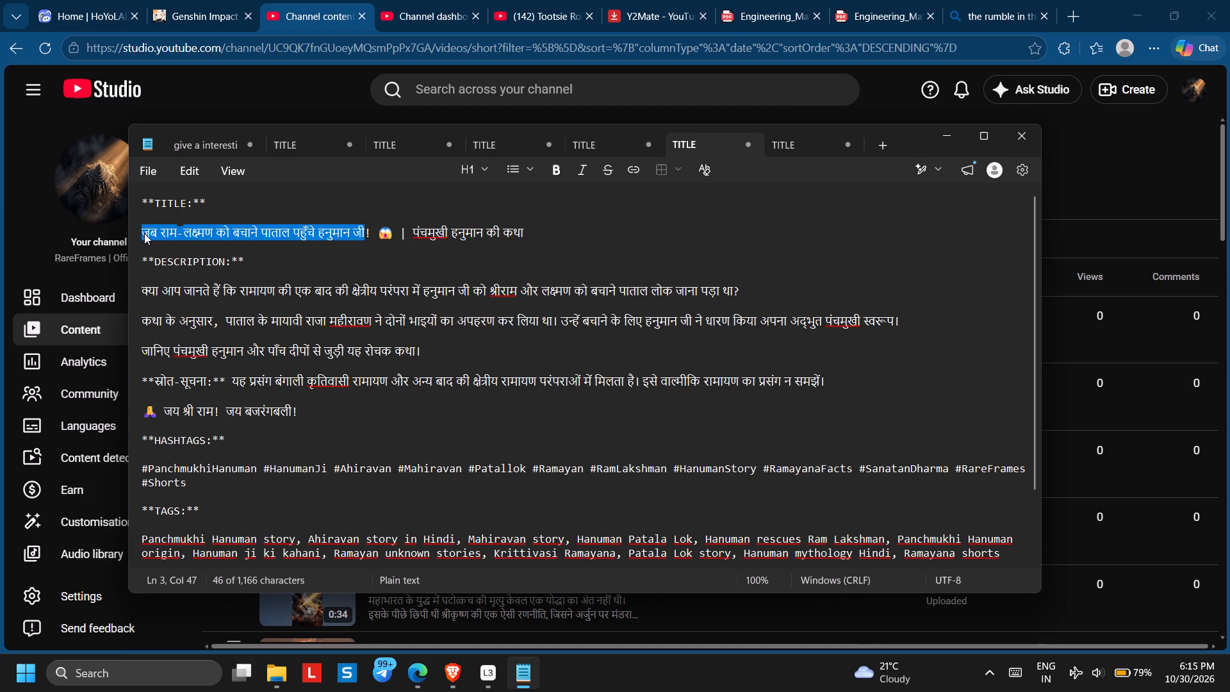
{"action": "left_click", "coordinate": [144, 233]}
{"action": "left_click", "coordinate": [144, 233]}
{"action": "left_click", "coordinate": [138, 233]}
{"action": "right_click", "coordinate": [138, 234]}
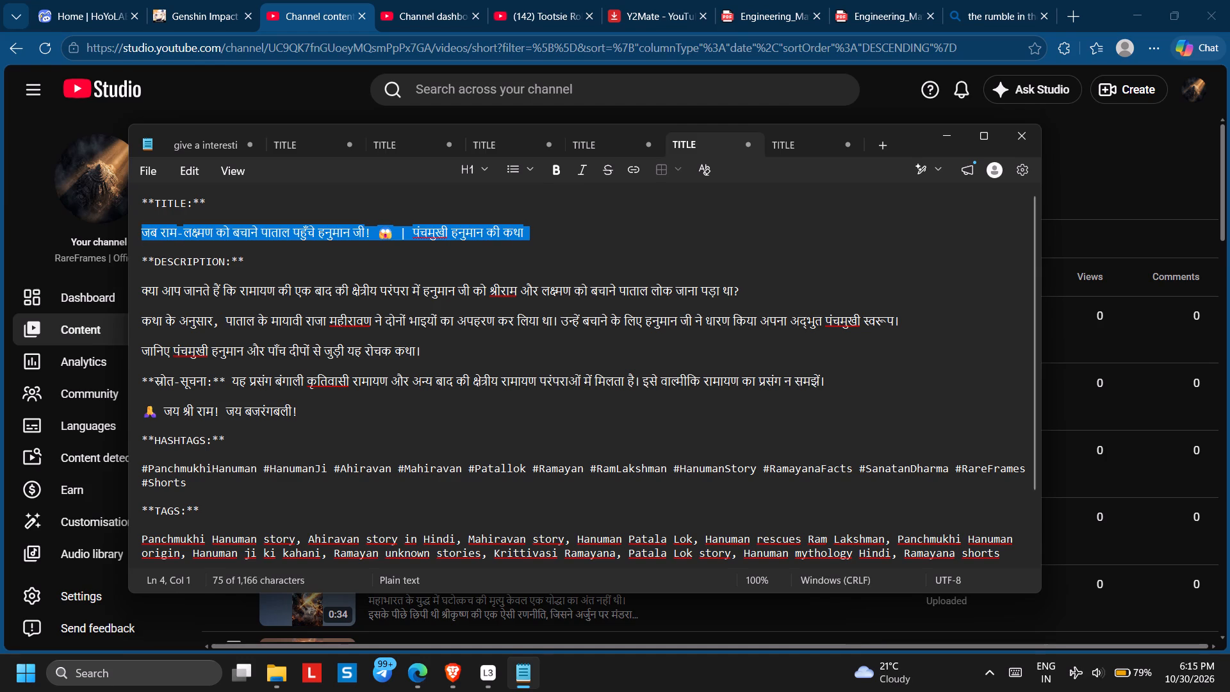
{"action": "left_click", "coordinate": [214, 270]}
{"action": "left_click", "coordinate": [254, 93]}
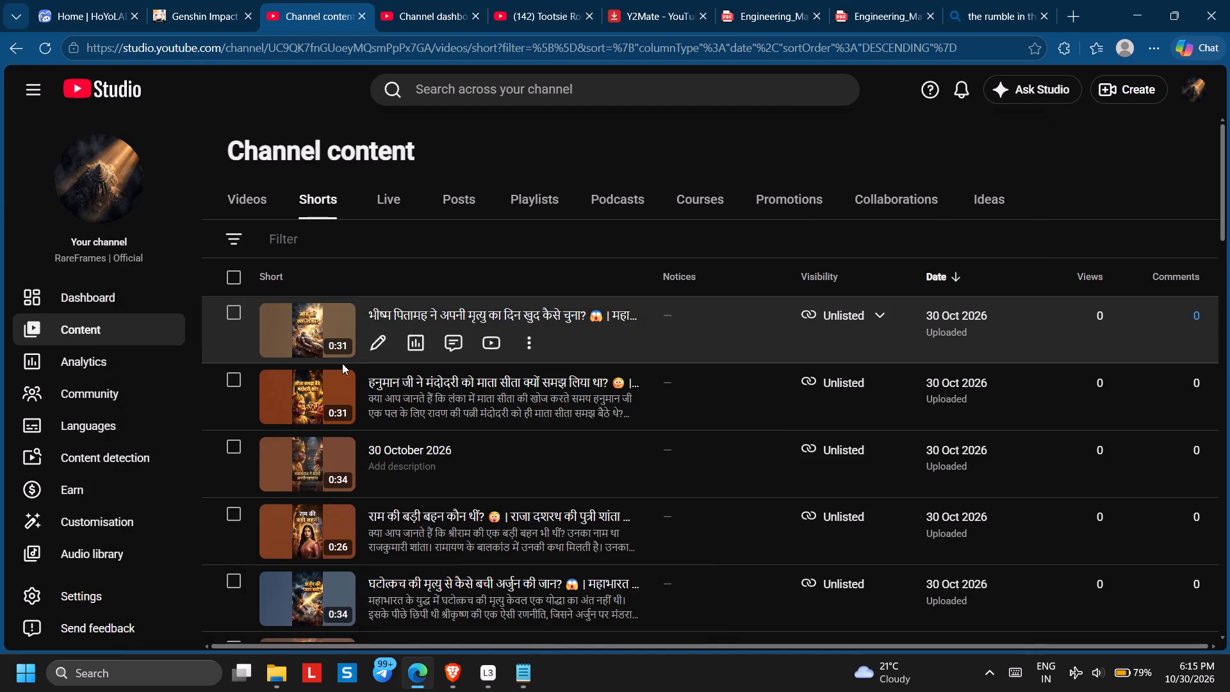
{"action": "left_click", "coordinate": [380, 470]}
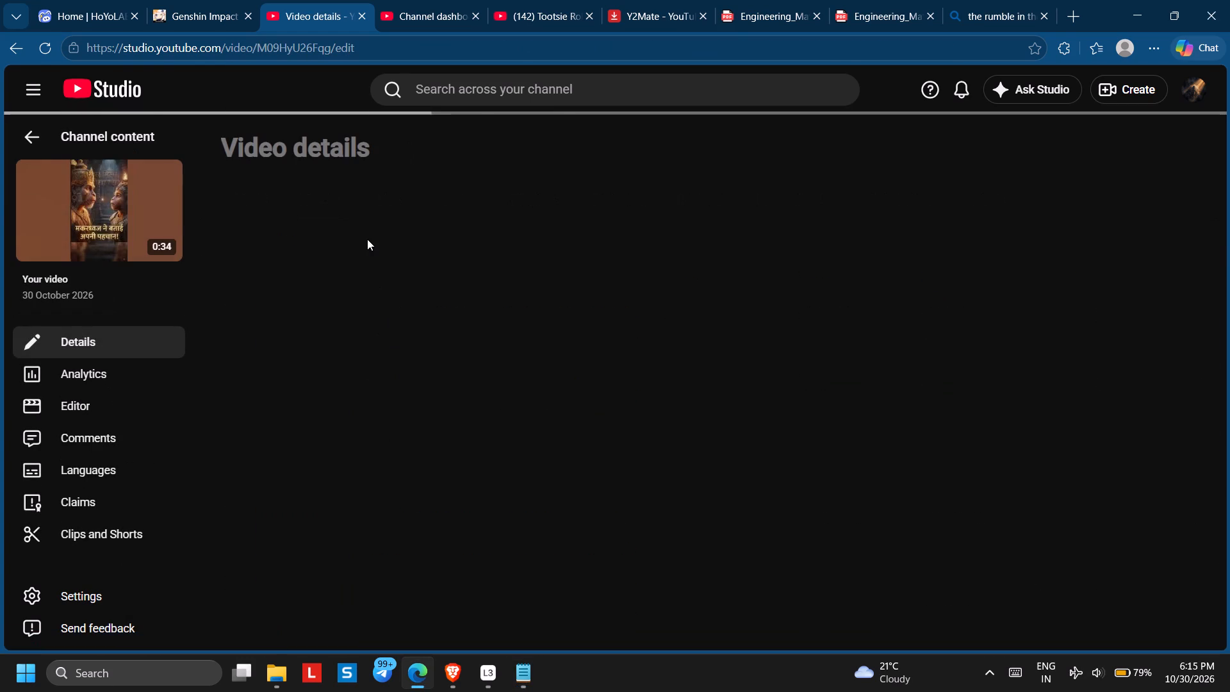
{"action": "double_click", "coordinate": [384, 214]}
{"action": "double_click", "coordinate": [368, 199]}
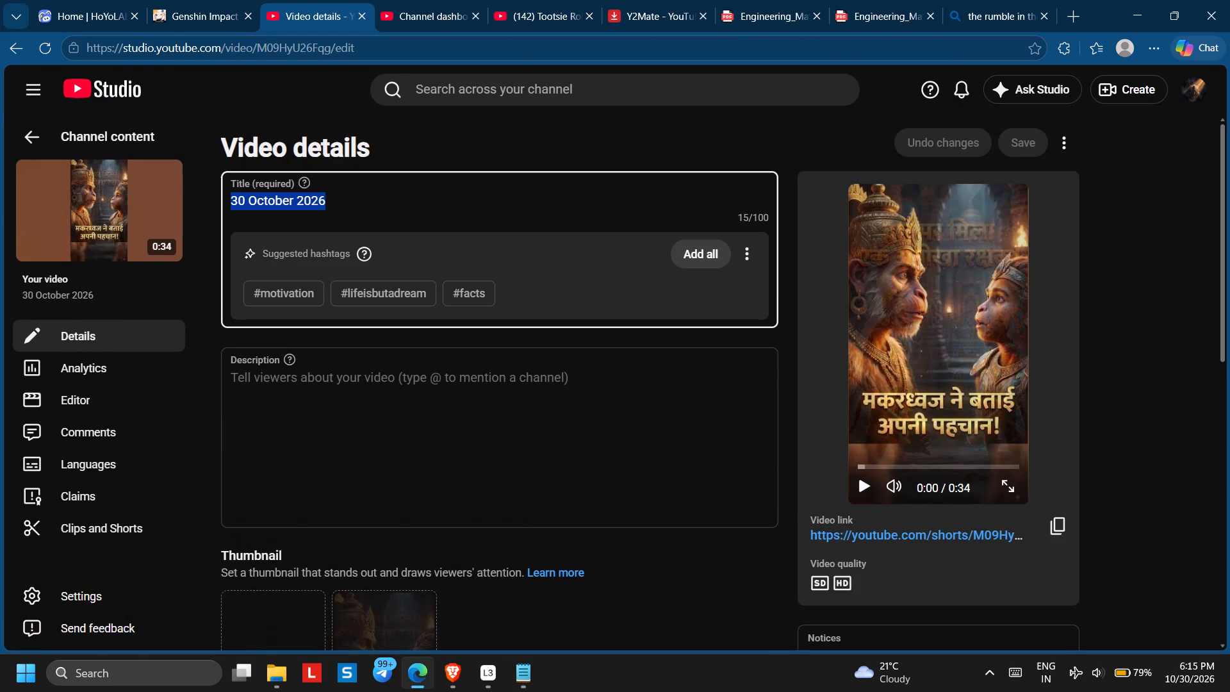
{"action": "key", "text": "ctrl+v"}
Copy Notepad's description and hashtags, from "क्या आप जानते हैं कि रामायण" through "#Shorts", into the Short's description.
{"action": "left_click", "coordinate": [399, 396]}
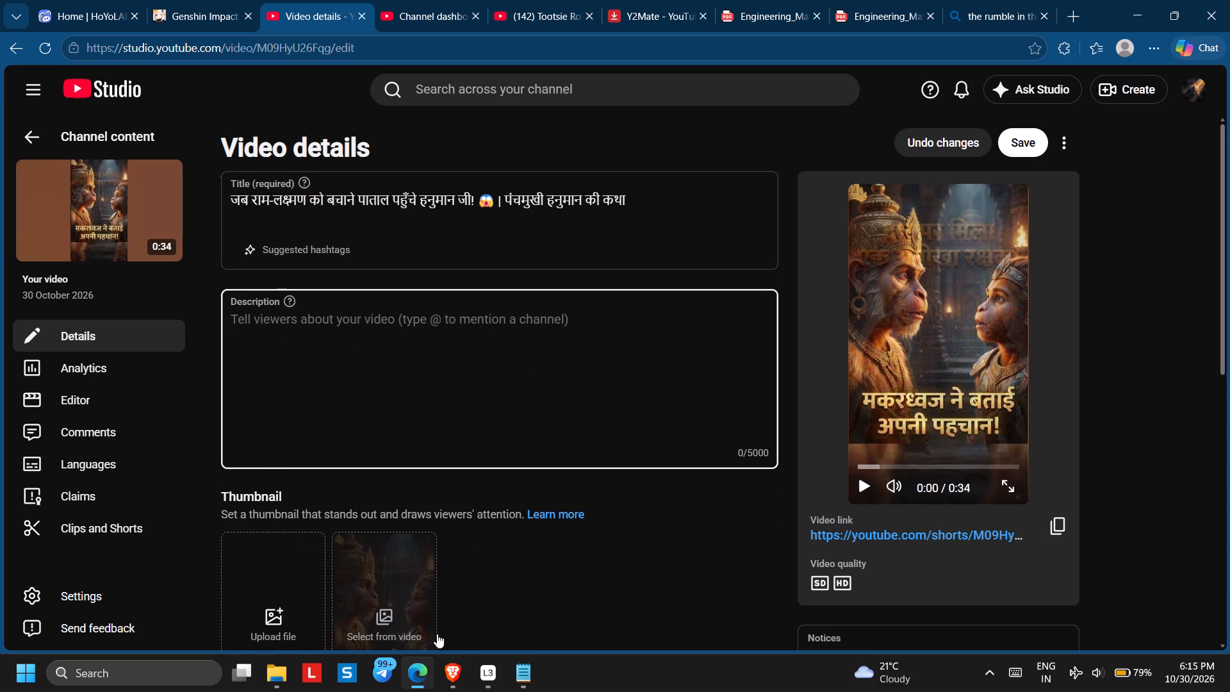
{"action": "left_click", "coordinate": [521, 678]}
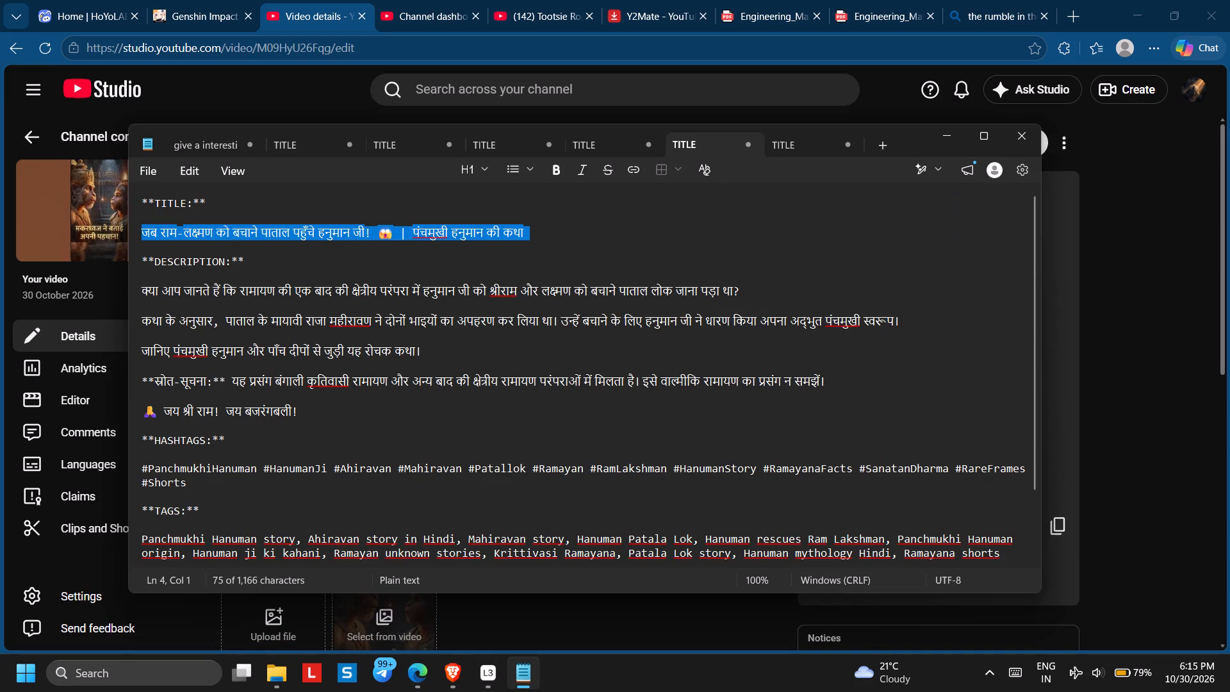
{"action": "left_click_drag", "start_coordinate": [137, 293], "coordinate": [145, 459]}
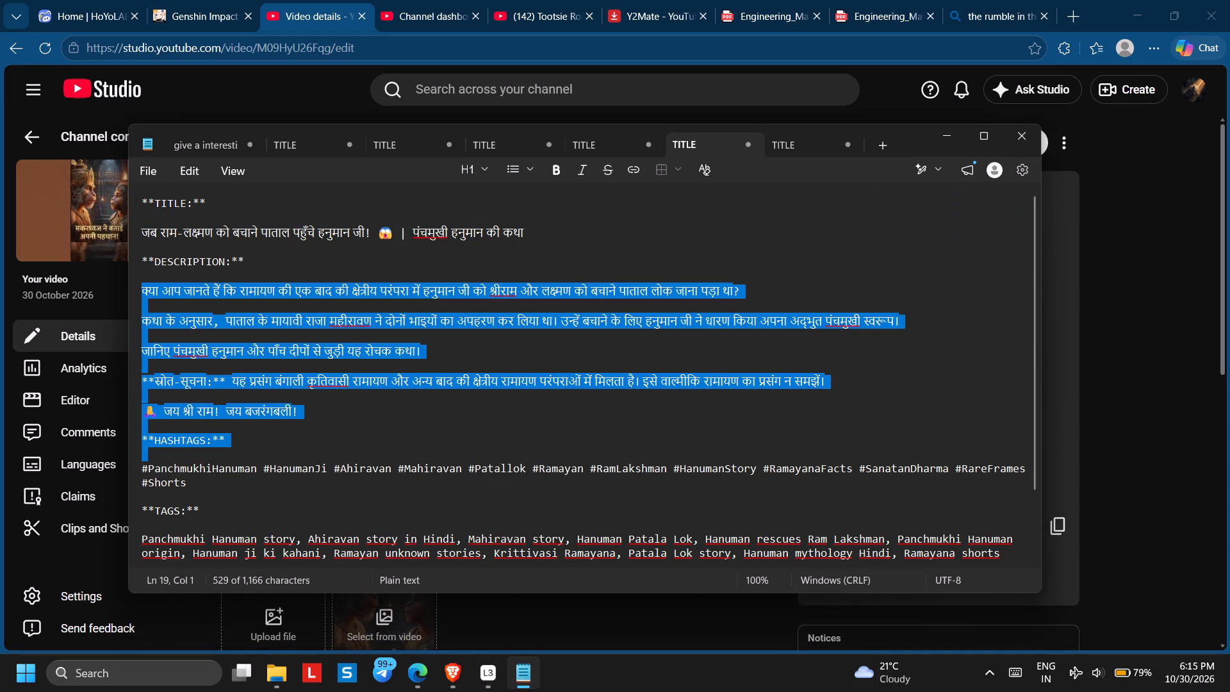
{"action": "left_click_drag", "start_coordinate": [145, 459], "coordinate": [144, 487]}
{"action": "right_click", "coordinate": [144, 481]}
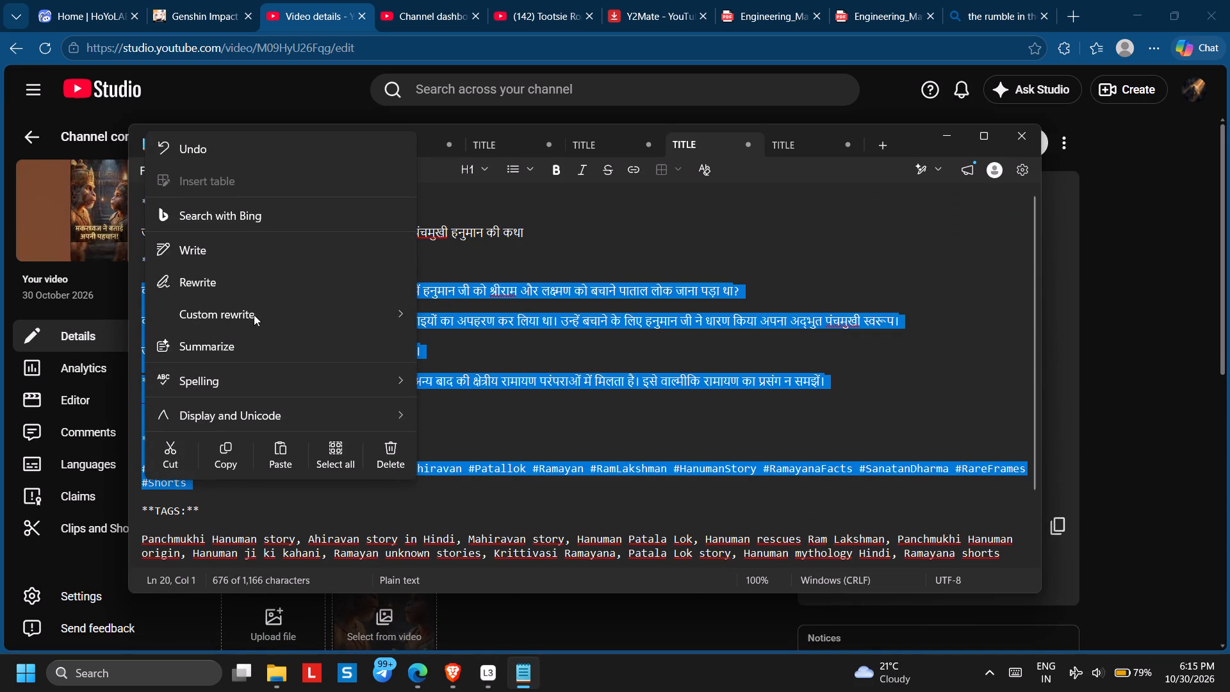
{"action": "left_click", "coordinate": [236, 470]}
{"action": "left_click", "coordinate": [468, 618]}
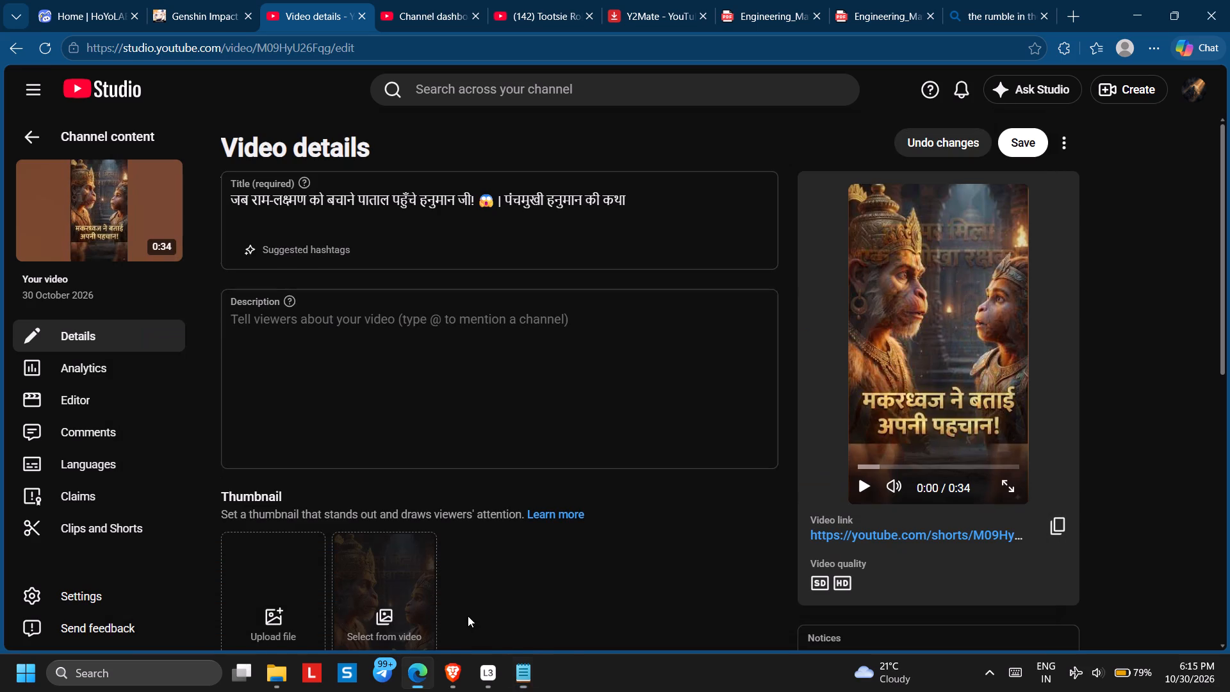
{"action": "left_click", "coordinate": [346, 315]}
{"action": "key", "text": "ctrl+v"}
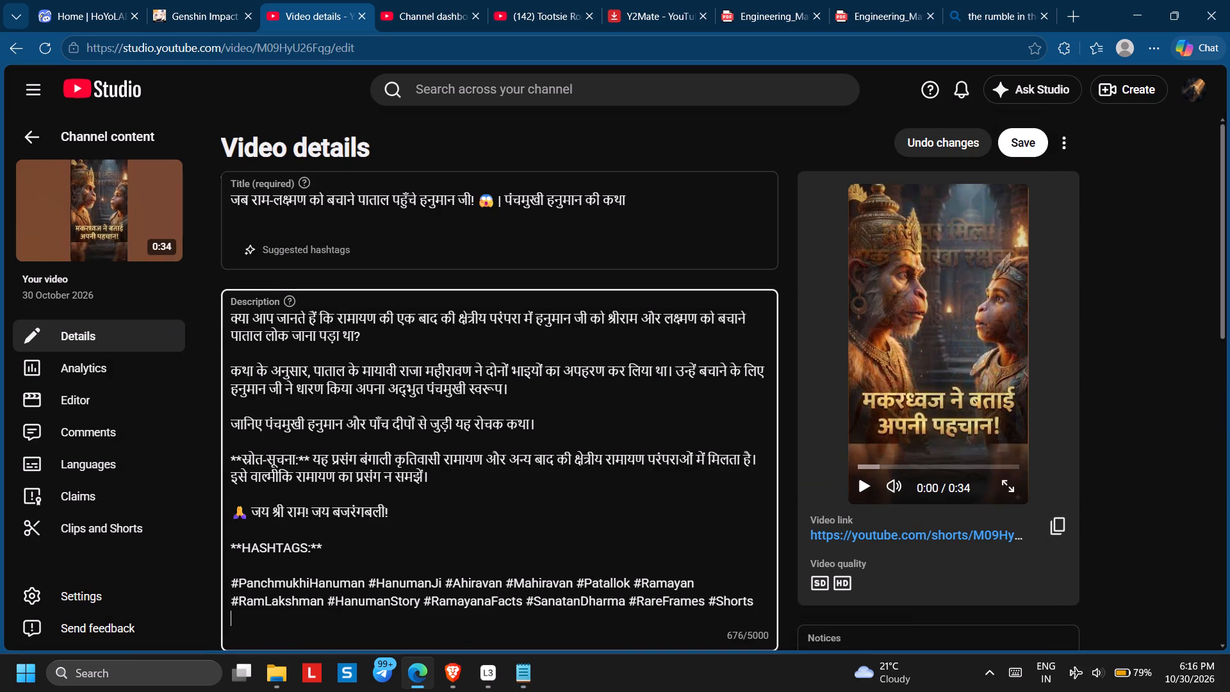
Delete the "**HASHTAGS:**" heading line above the hashtags in the Short's description.
{"action": "left_click", "coordinate": [339, 537]}
{"action": "left_click", "coordinate": [338, 557]}
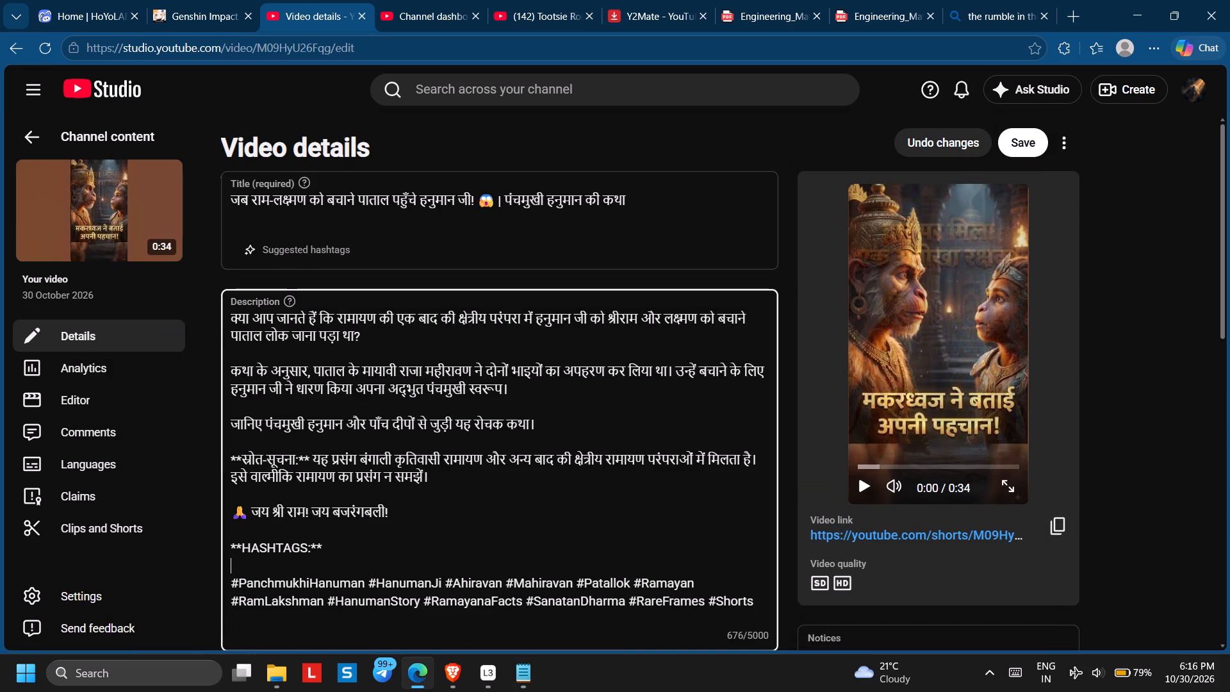
{"action": "left_click", "coordinate": [339, 551]}
{"action": "key", "text": "BackSpace"}
{"action": "key", "text": "BackSpace"}
{"action": "key", "text": "BackSpace"}
{"action": "key", "text": "BackSpace"}
{"action": "key", "text": "BackSpace"}
{"action": "key", "text": "BackSpace"}
{"action": "key", "text": "BackSpace"}
{"action": "key", "text": "BackSpace"}
{"action": "key", "text": "BackSpace"}
{"action": "key", "text": "BackSpace"}
{"action": "key", "text": "BackSpace"}
{"action": "key", "text": "BackSpace"}
{"action": "key", "text": "BackSpace"}
{"action": "key", "text": "BackSpace"}
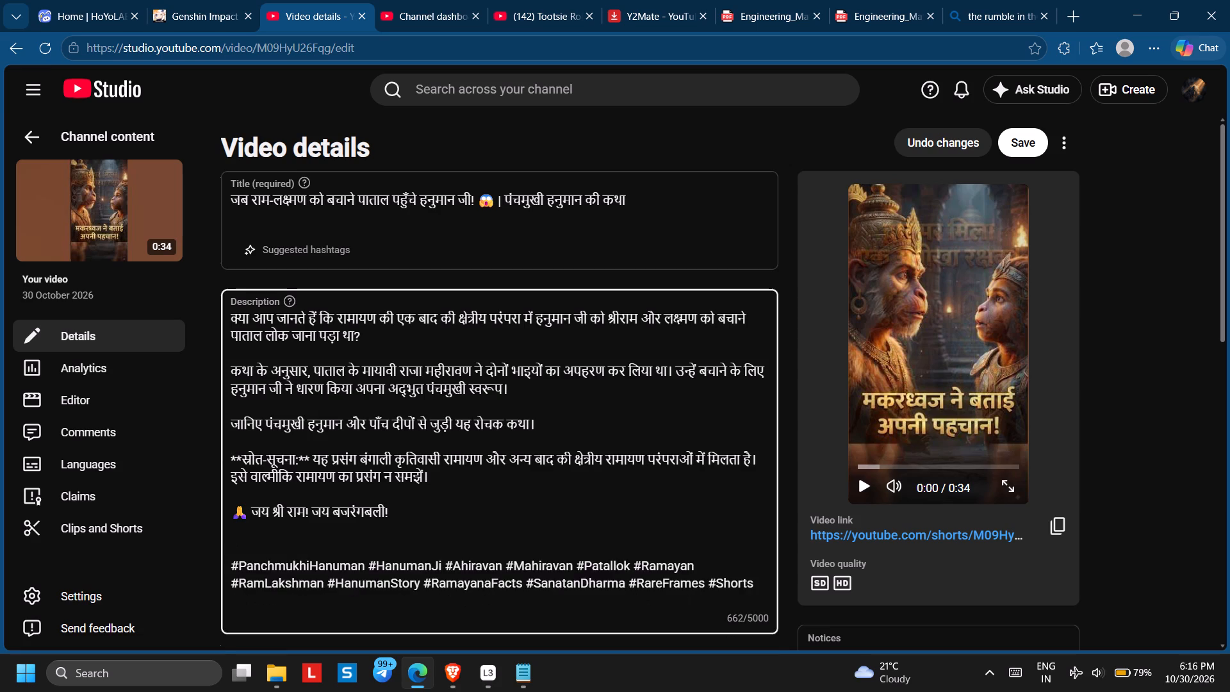
{"action": "key", "text": "BackSpace"}
Upload "Thumbnail_—_पाताल_में_हनुमान!_f1849846_2K" from the folder "जब राम-लक्ष्मण को बचाने पाताल पहुँचे हनुमान जी" as the Short's thumbnail.
{"action": "scroll", "coordinate": [408, 494], "scroll_direction": "down", "scroll_amount": 2}
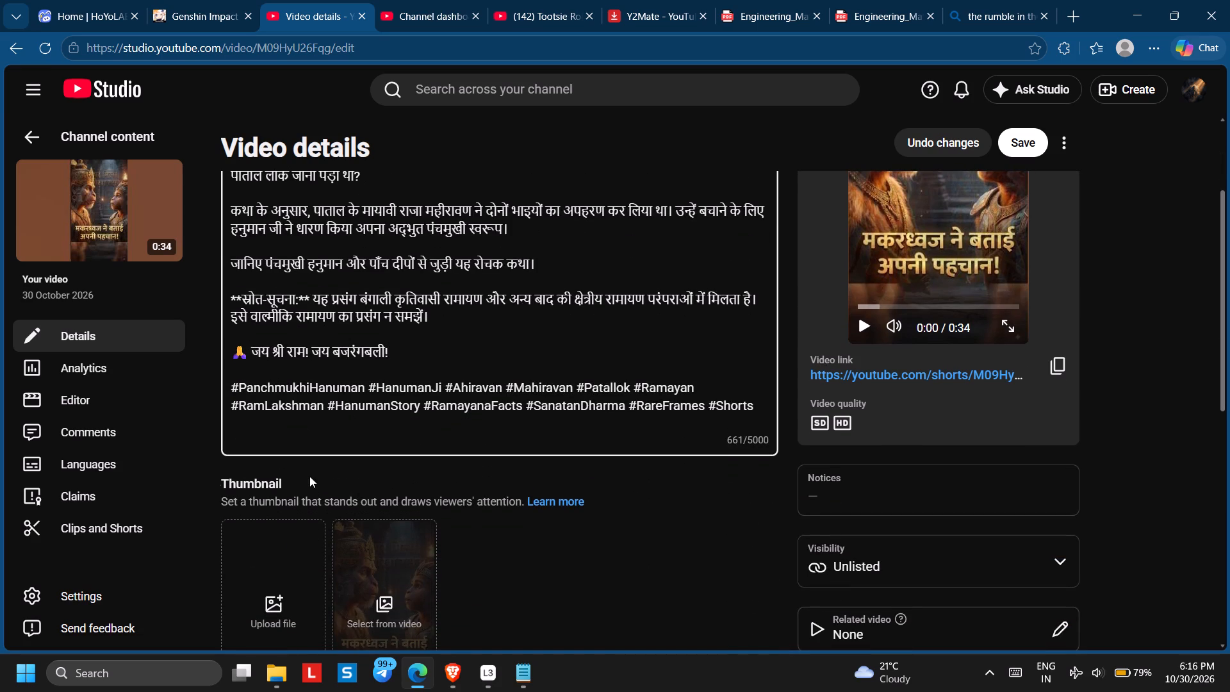
{"action": "left_click", "coordinate": [291, 541]}
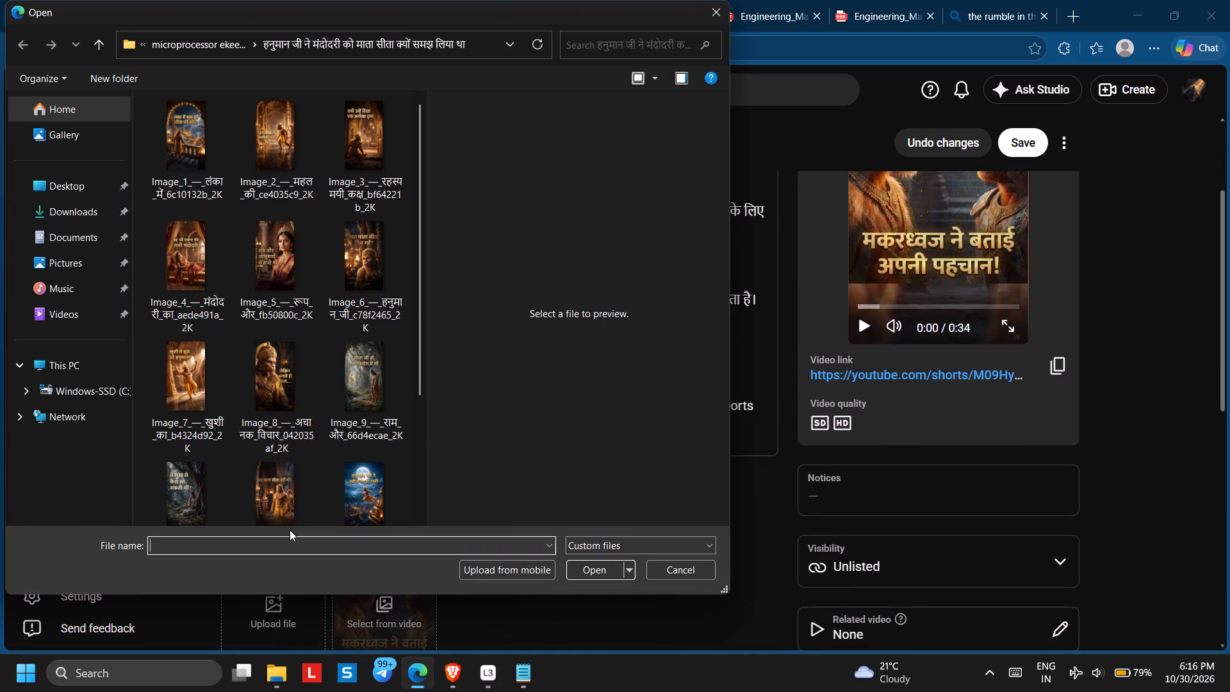
{"action": "scroll", "coordinate": [251, 324], "scroll_direction": "down", "scroll_amount": 3}
{"action": "left_click", "coordinate": [203, 31]}
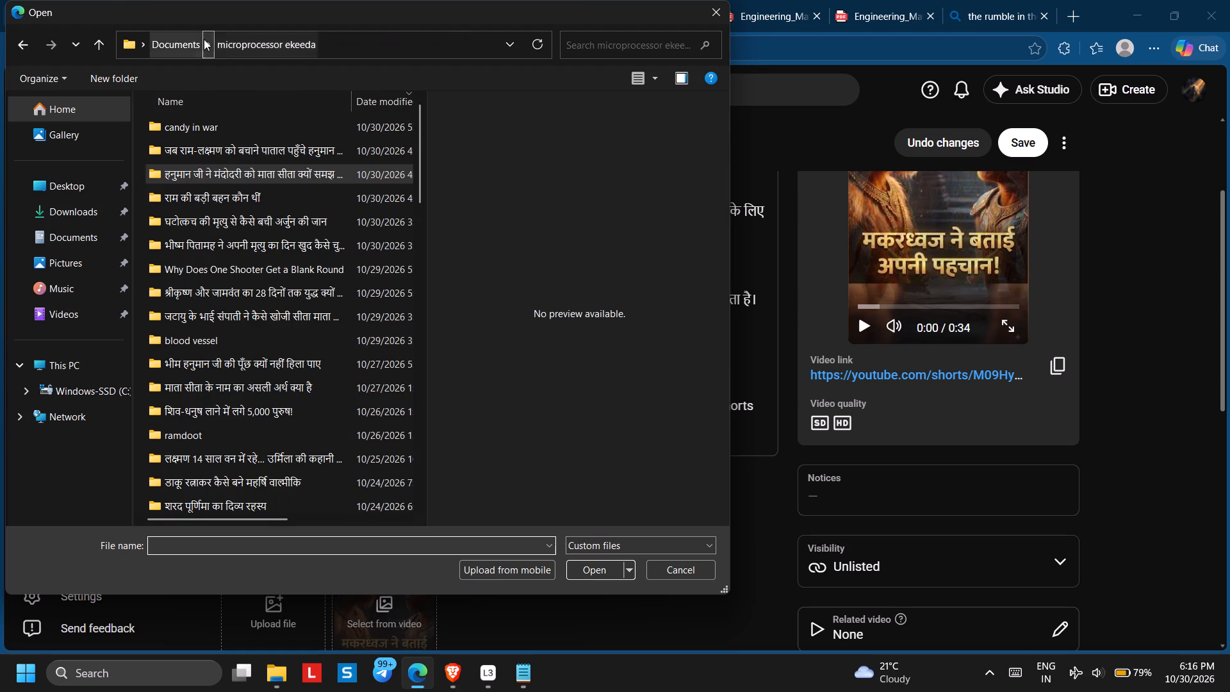
{"action": "double_click", "coordinate": [204, 150]}
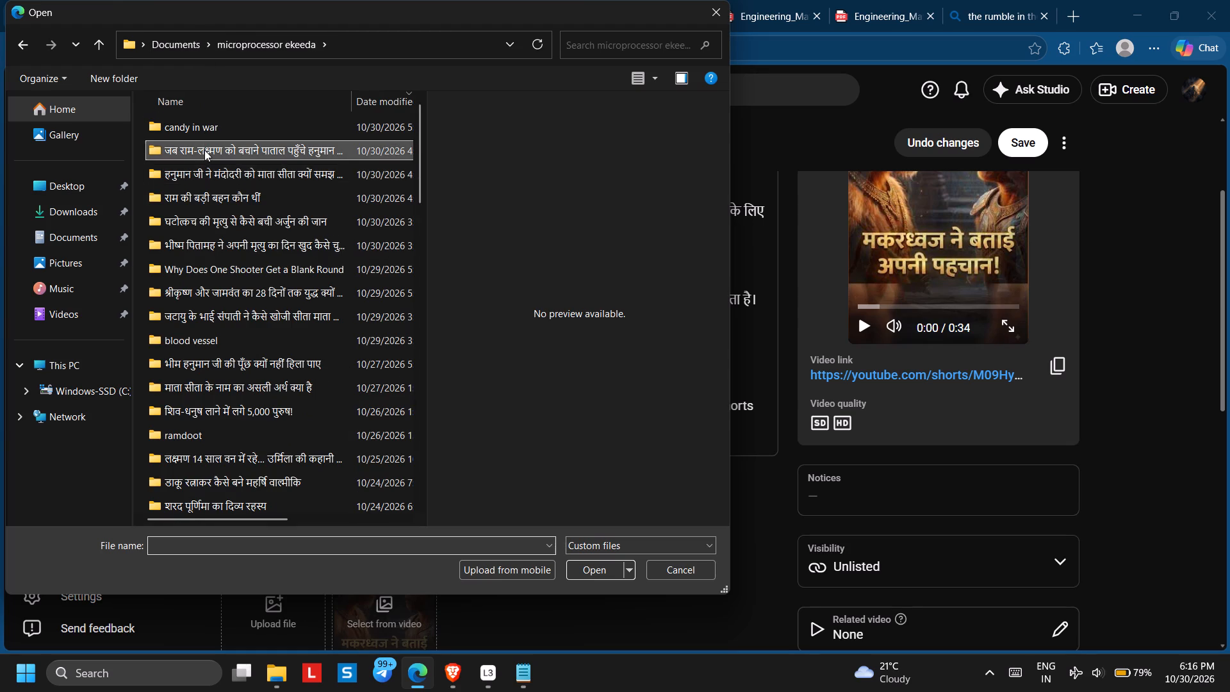
{"action": "scroll", "coordinate": [286, 364], "scroll_direction": "down", "scroll_amount": 5}
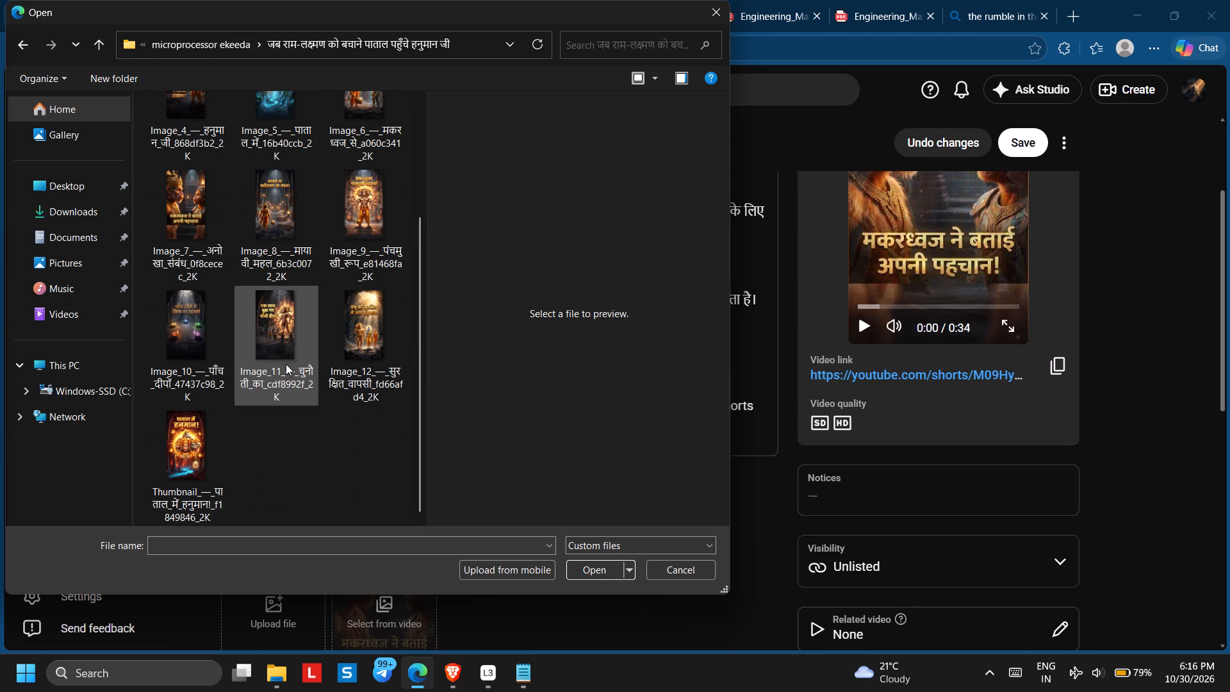
{"action": "left_click", "coordinate": [186, 463]}
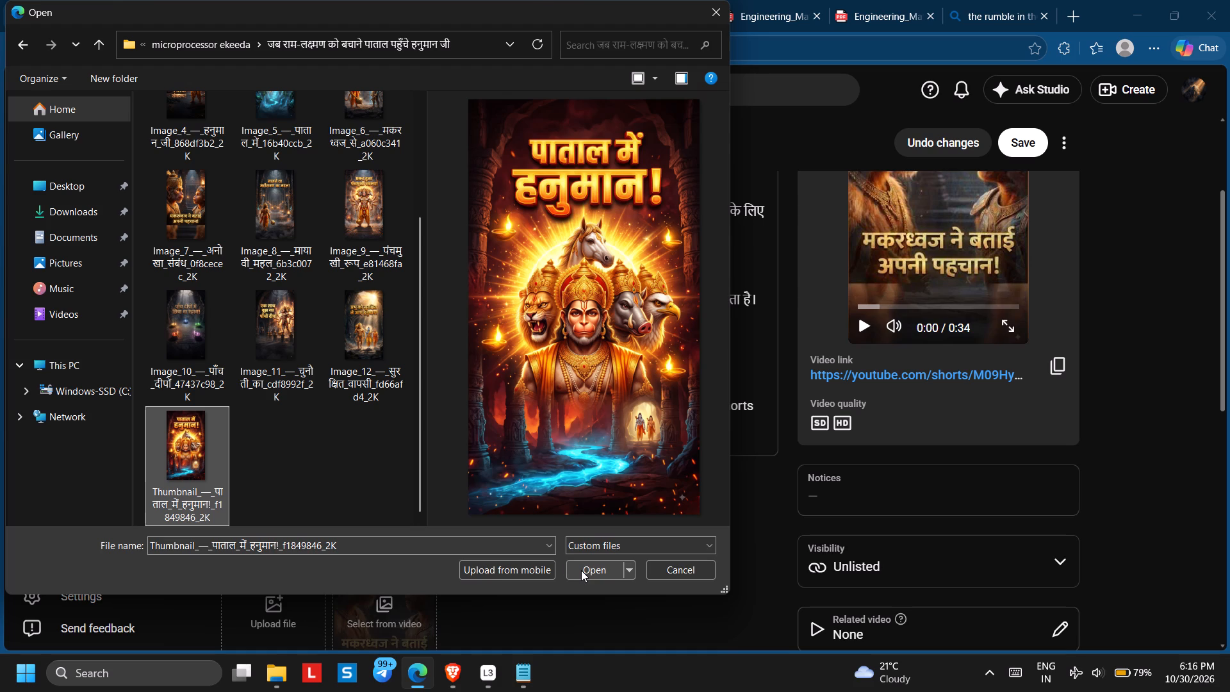
{"action": "left_click", "coordinate": [581, 570]}
Save the Short's new title, description and thumbnail.
{"action": "scroll", "coordinate": [580, 491], "scroll_direction": "down", "scroll_amount": 3}
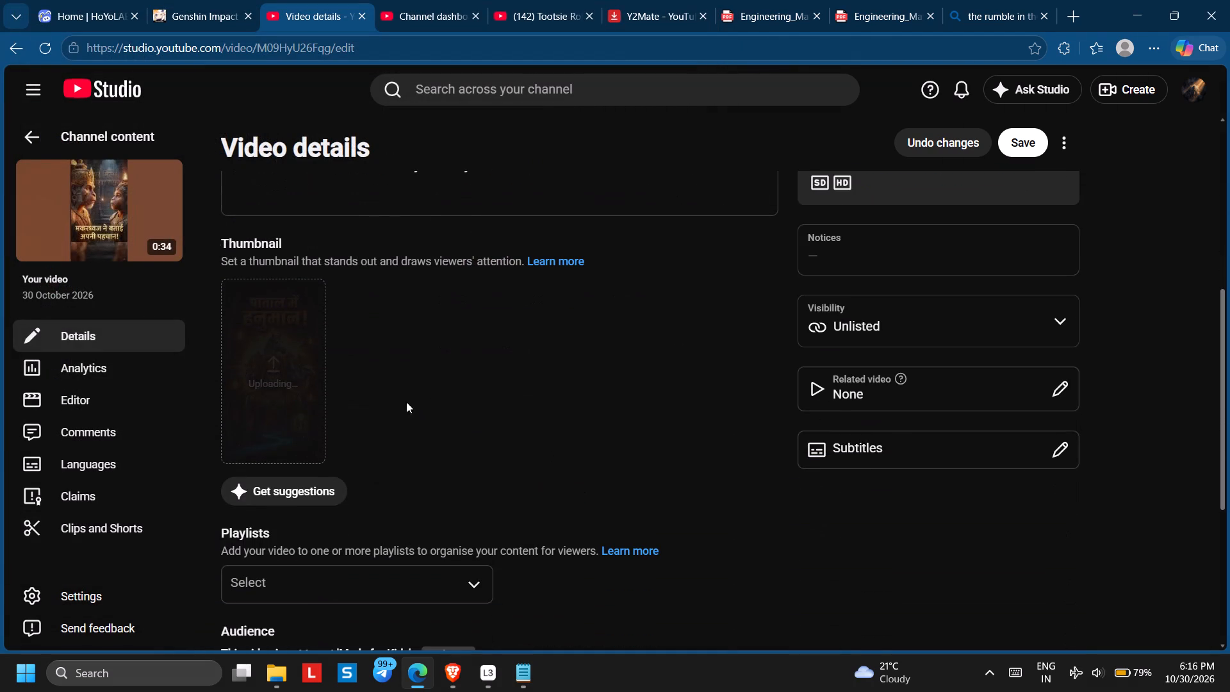
{"action": "left_click", "coordinate": [1039, 144]}
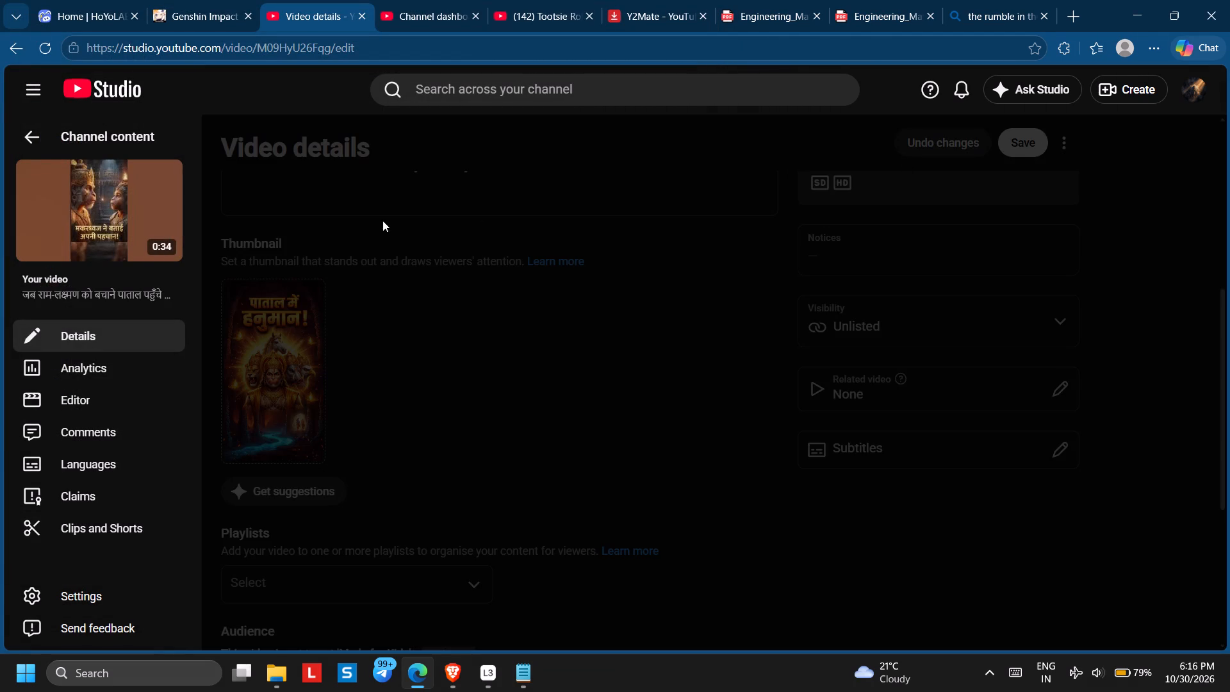
Copy Notepad's pinned comment beginning "क्या आपने पंचमुखी हनुमान जी के इस रूप" into a new comment on the "हनुमान जी ने मंदोदरी को" Short.
{"action": "left_click", "coordinate": [536, 683]}
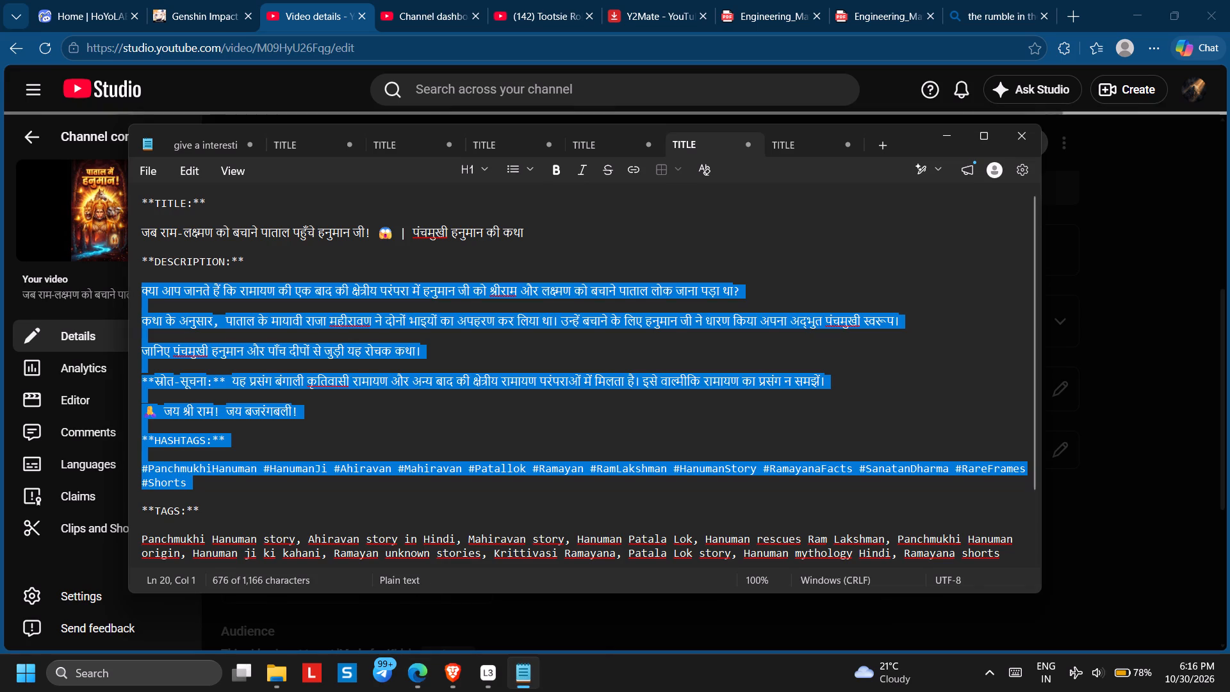
{"action": "left_click", "coordinate": [284, 495]}
{"action": "scroll", "coordinate": [284, 495], "scroll_direction": "down", "scroll_amount": 4}
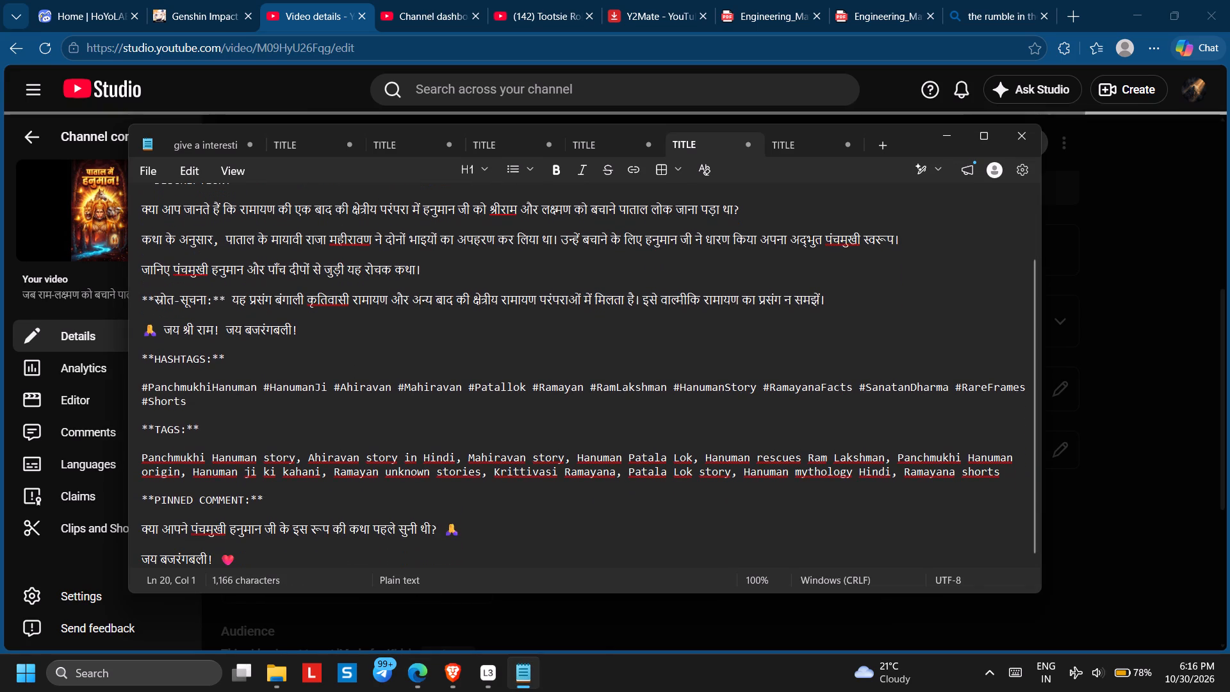
{"action": "left_click_drag", "start_coordinate": [140, 528], "coordinate": [142, 557]}
{"action": "right_click", "coordinate": [142, 557]}
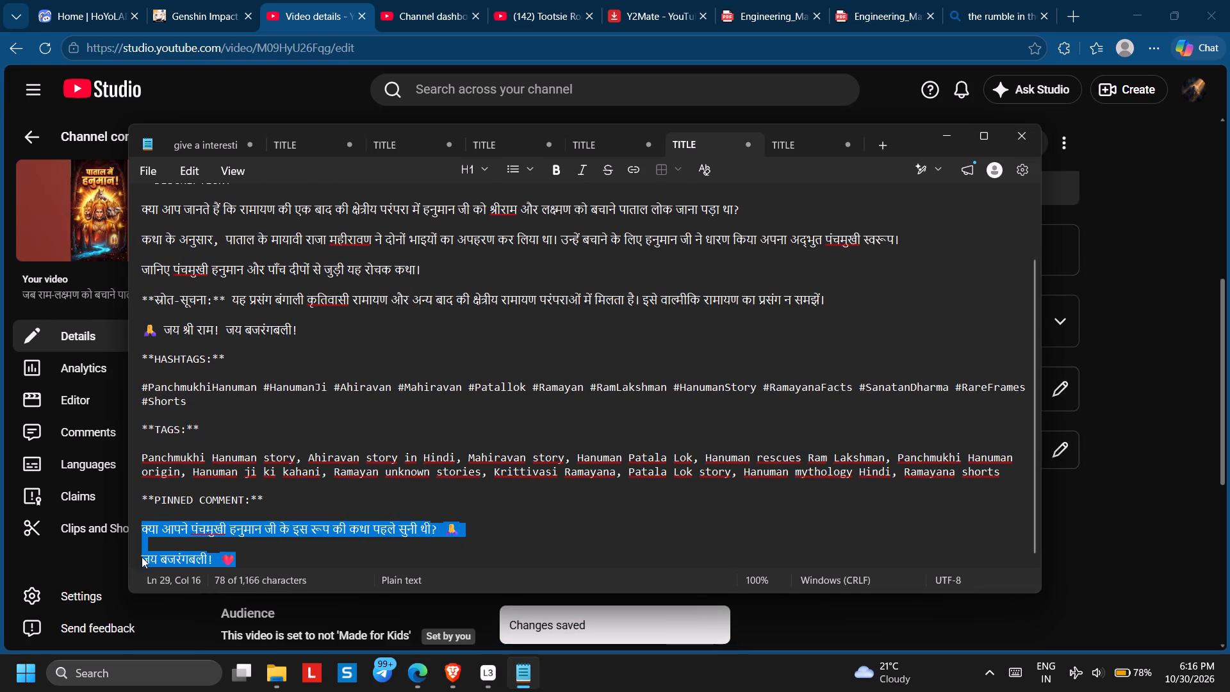
{"action": "left_click", "coordinate": [227, 529]}
{"action": "left_click", "coordinate": [825, 631]}
{"action": "left_click", "coordinate": [31, 141]}
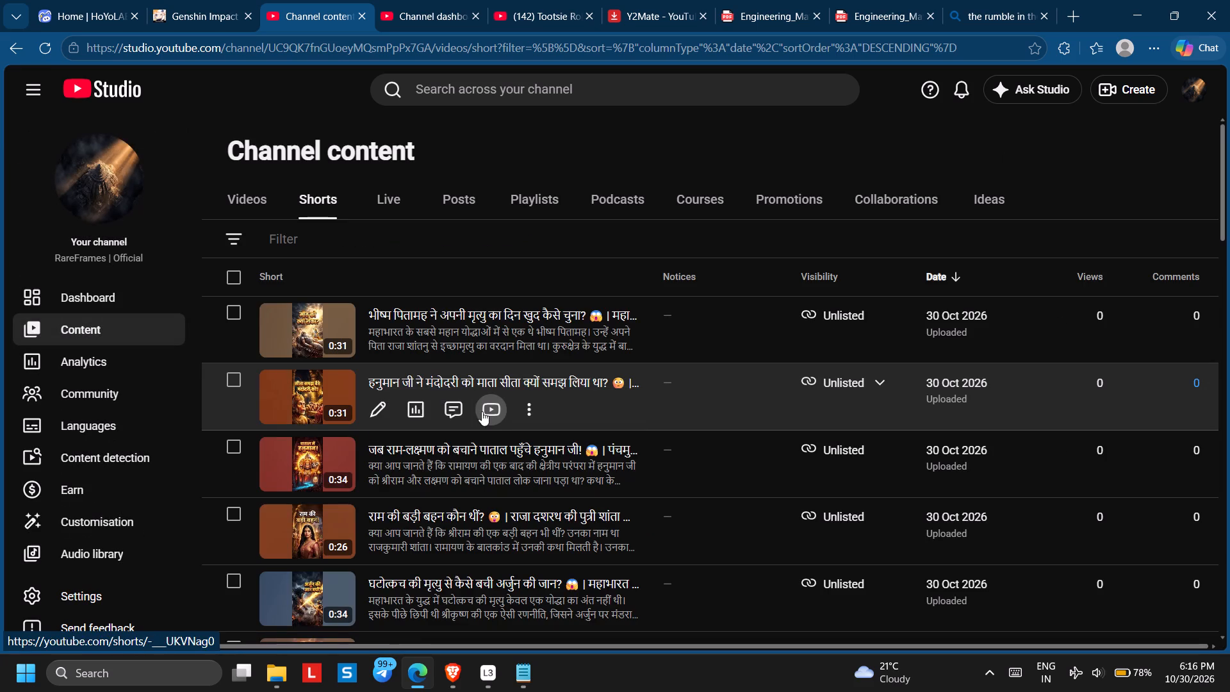
{"action": "left_click", "coordinate": [454, 409]}
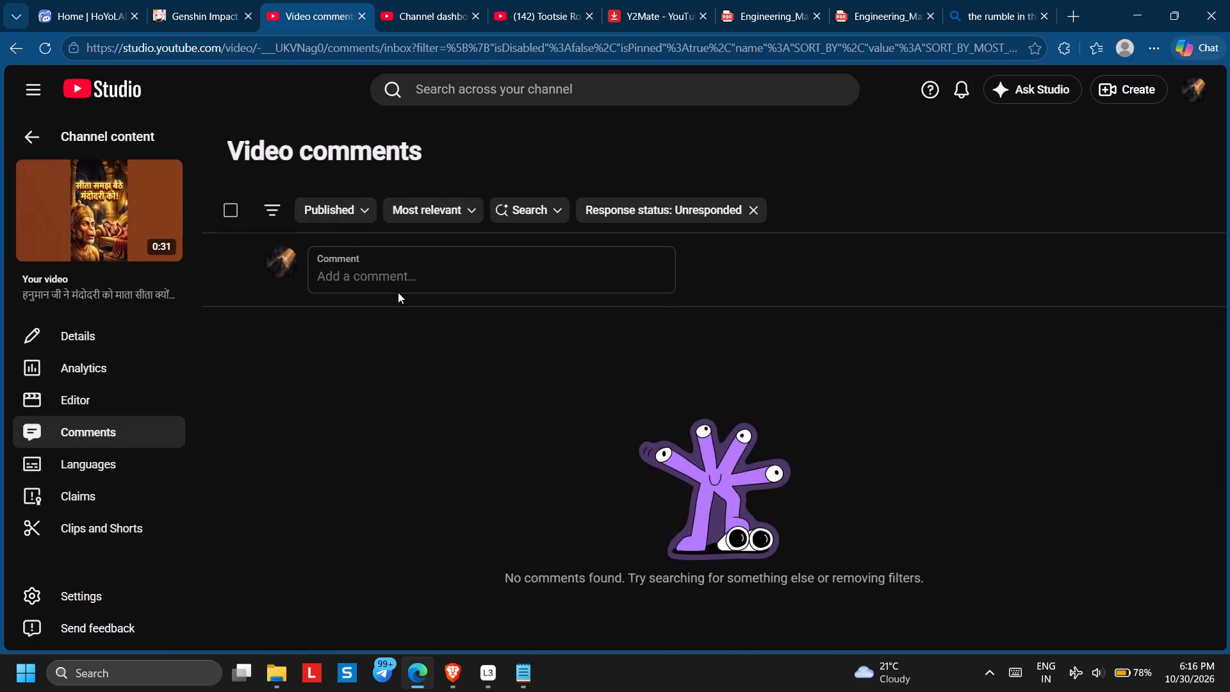
{"action": "left_click", "coordinate": [394, 281]}
{"action": "key", "text": "ctrl+v"}
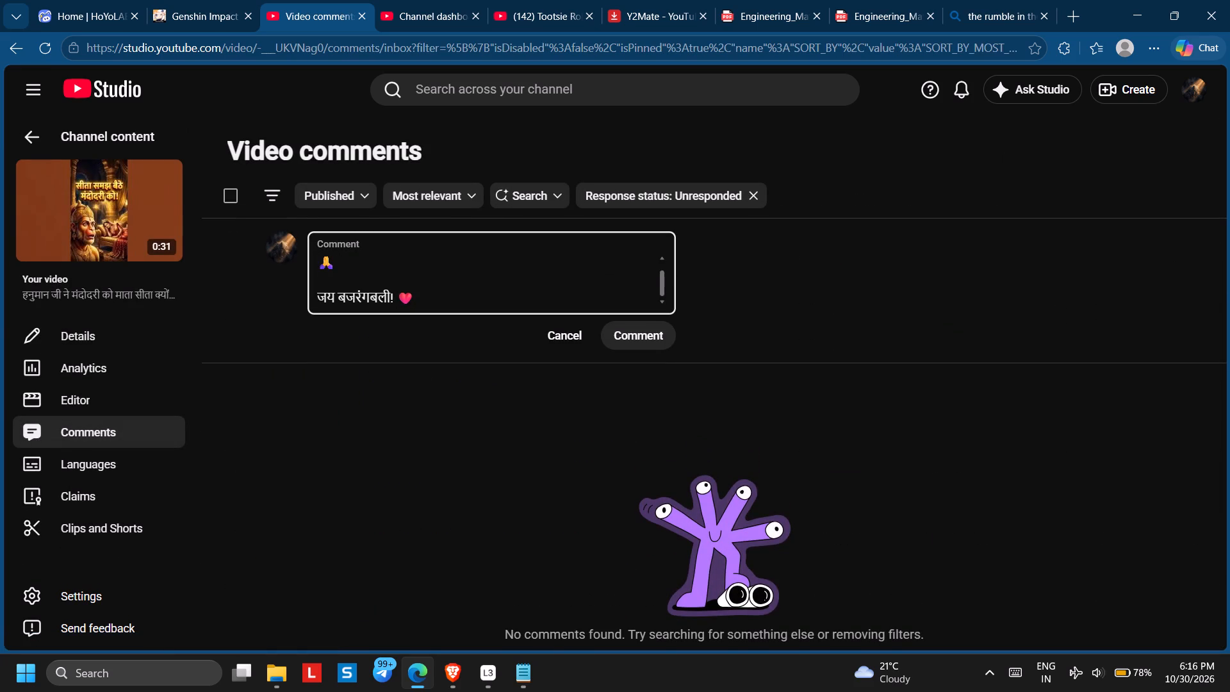
Remove the blank line above "जय बजरंगबली!" in the comment, post it, and return to the channel's Shorts list.
{"action": "scroll", "coordinate": [458, 310], "scroll_direction": "up", "scroll_amount": 6}
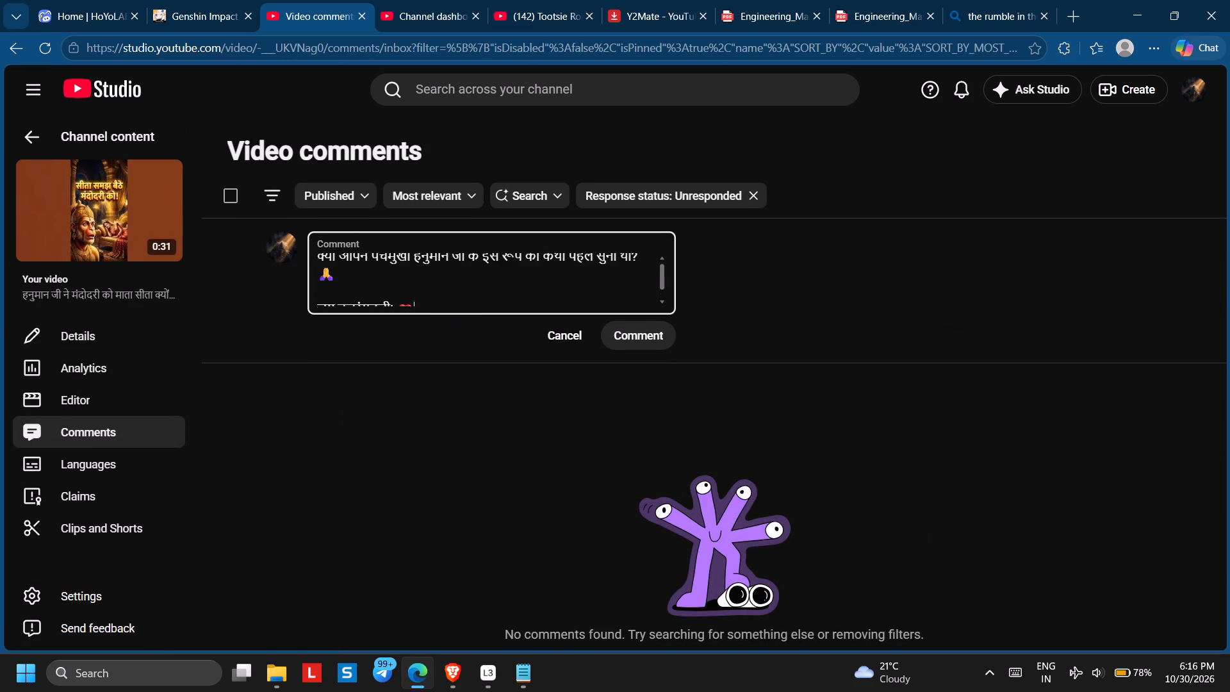
{"action": "scroll", "coordinate": [466, 270], "scroll_direction": "up", "scroll_amount": 1}
{"action": "scroll", "coordinate": [466, 270], "scroll_direction": "down", "scroll_amount": 1}
{"action": "scroll", "coordinate": [466, 270], "scroll_direction": "up", "scroll_amount": 2}
{"action": "scroll", "coordinate": [457, 283], "scroll_direction": "down", "scroll_amount": 1}
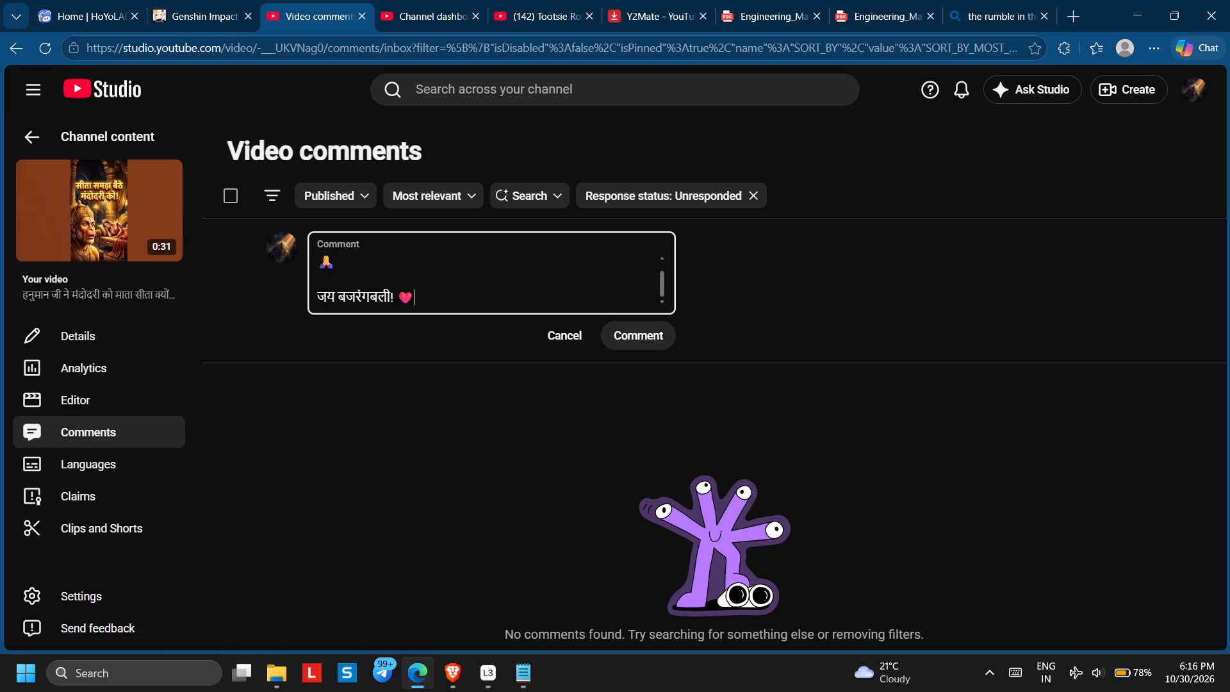
{"action": "left_click", "coordinate": [402, 283]}
{"action": "key", "text": "BackSpace"}
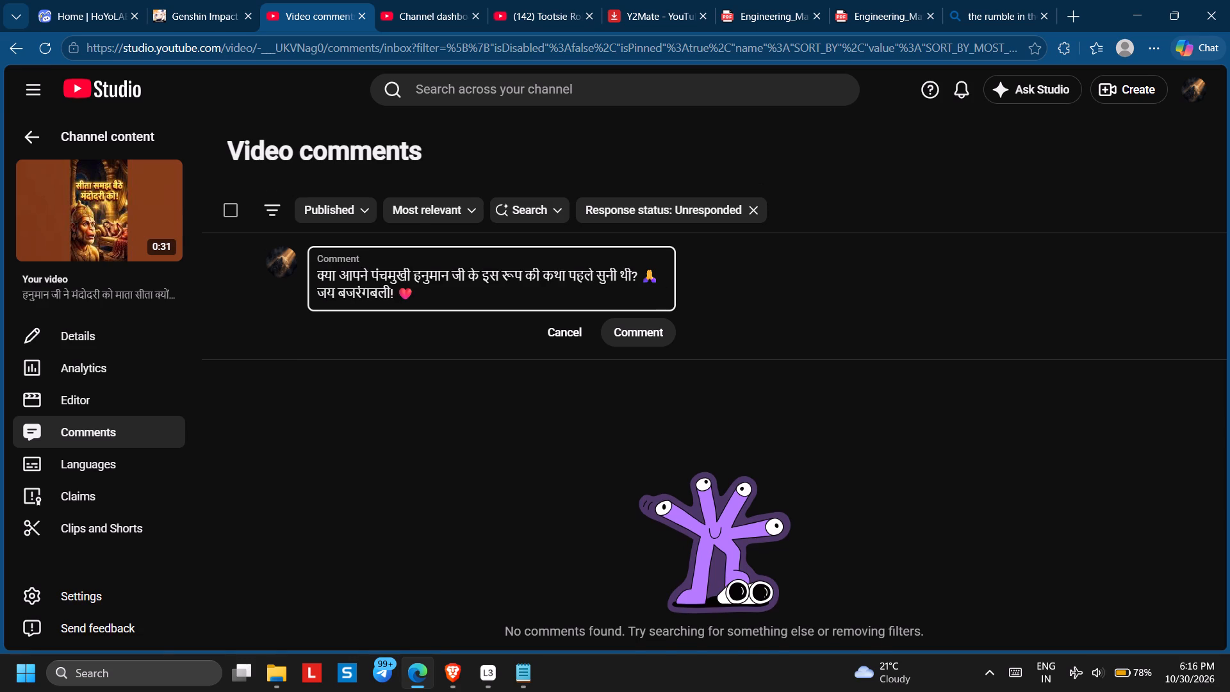
{"action": "left_click", "coordinate": [619, 333]}
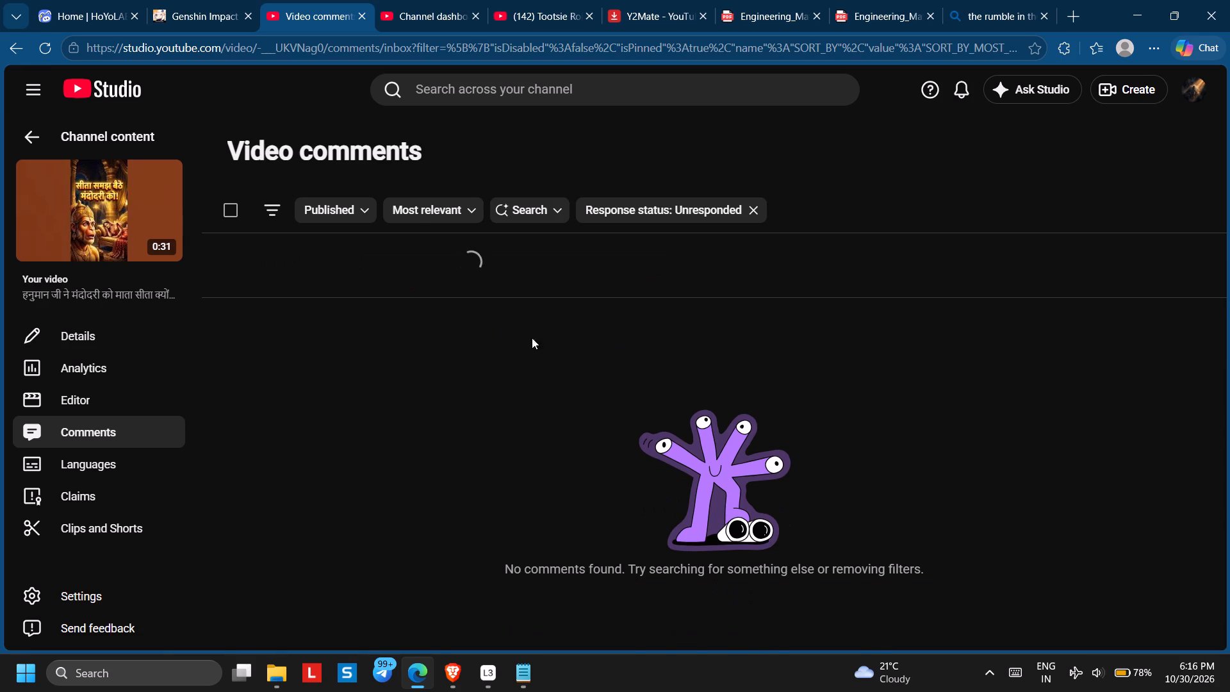
{"action": "left_click", "coordinate": [53, 141]}
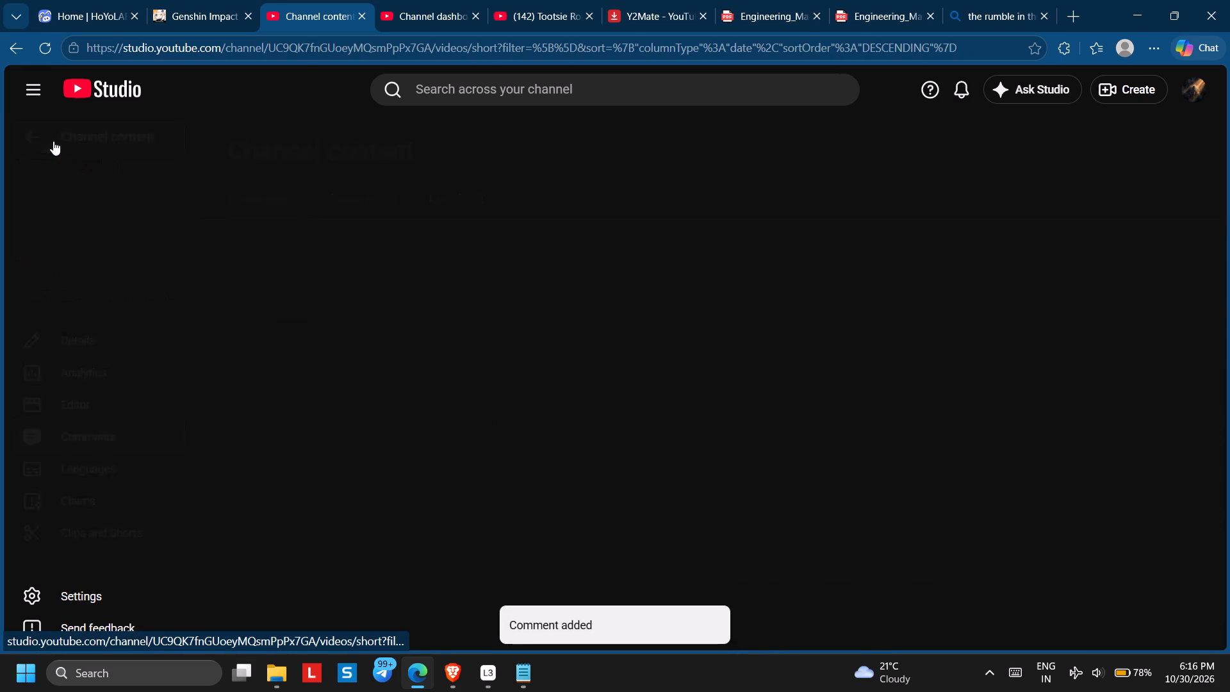
Reload the channel's Shorts list and check the comment counts of the unlisted Shorts.
{"action": "scroll", "coordinate": [456, 465], "scroll_direction": "down", "scroll_amount": 2}
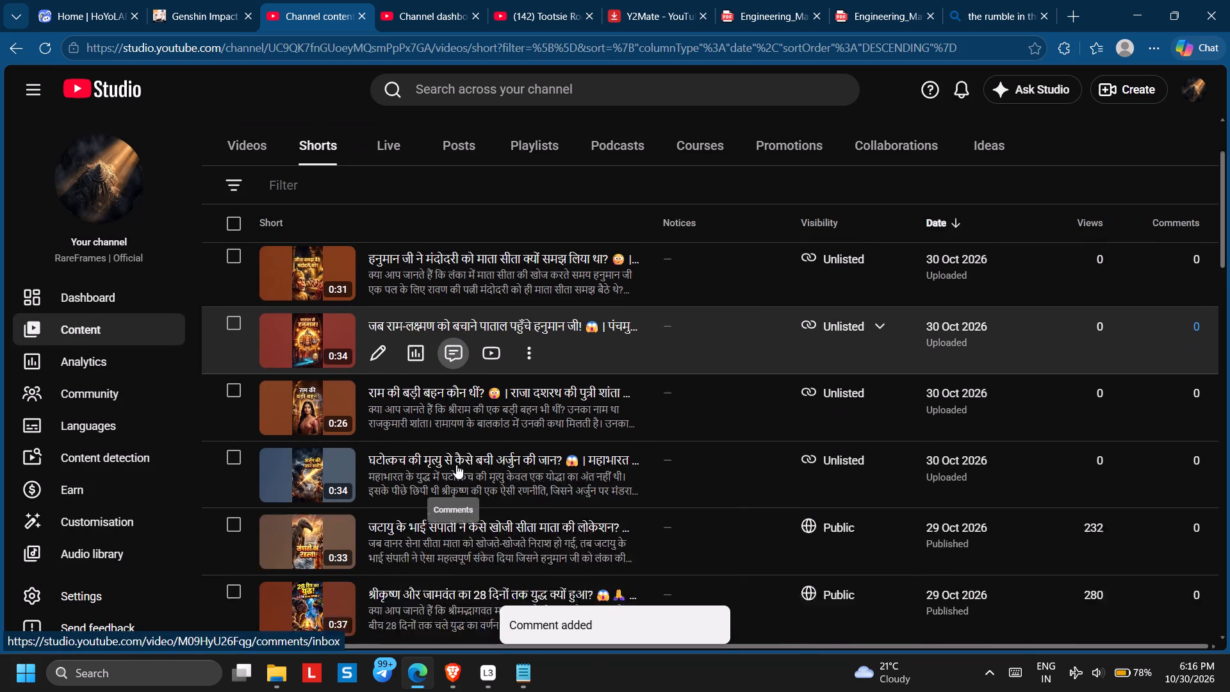
{"action": "scroll", "coordinate": [456, 465], "scroll_direction": "up", "scroll_amount": 3}
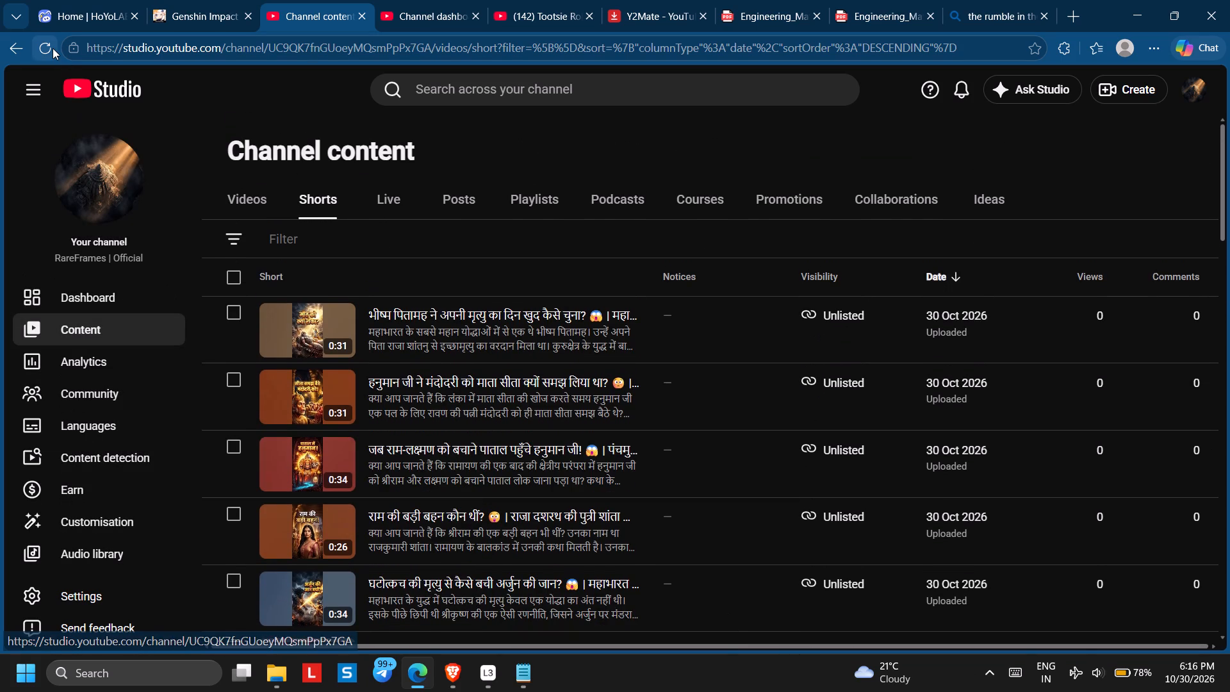
{"action": "left_click", "coordinate": [53, 48]}
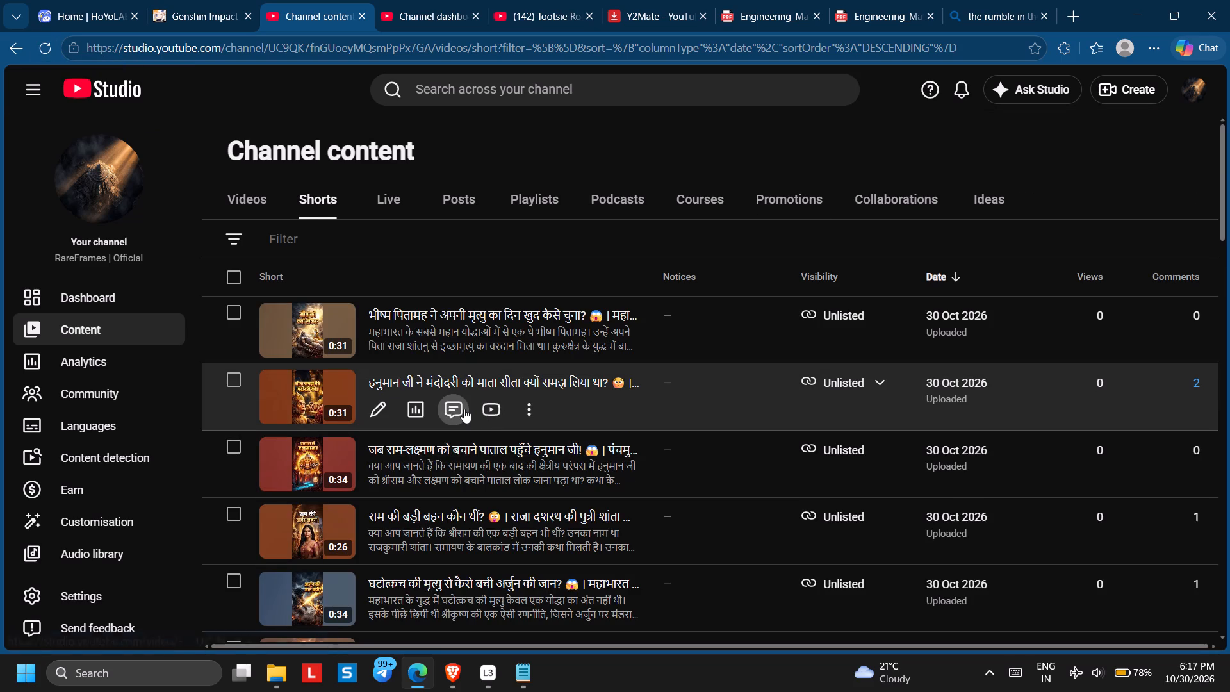
Open the "हनुमान जी ने मंदोदरी को" Short on YouTube, delete its "क्या आपने पंचमुखी हनुमान जी" comment, and return to the reloaded Shorts list.
{"action": "left_click", "coordinate": [527, 411]}
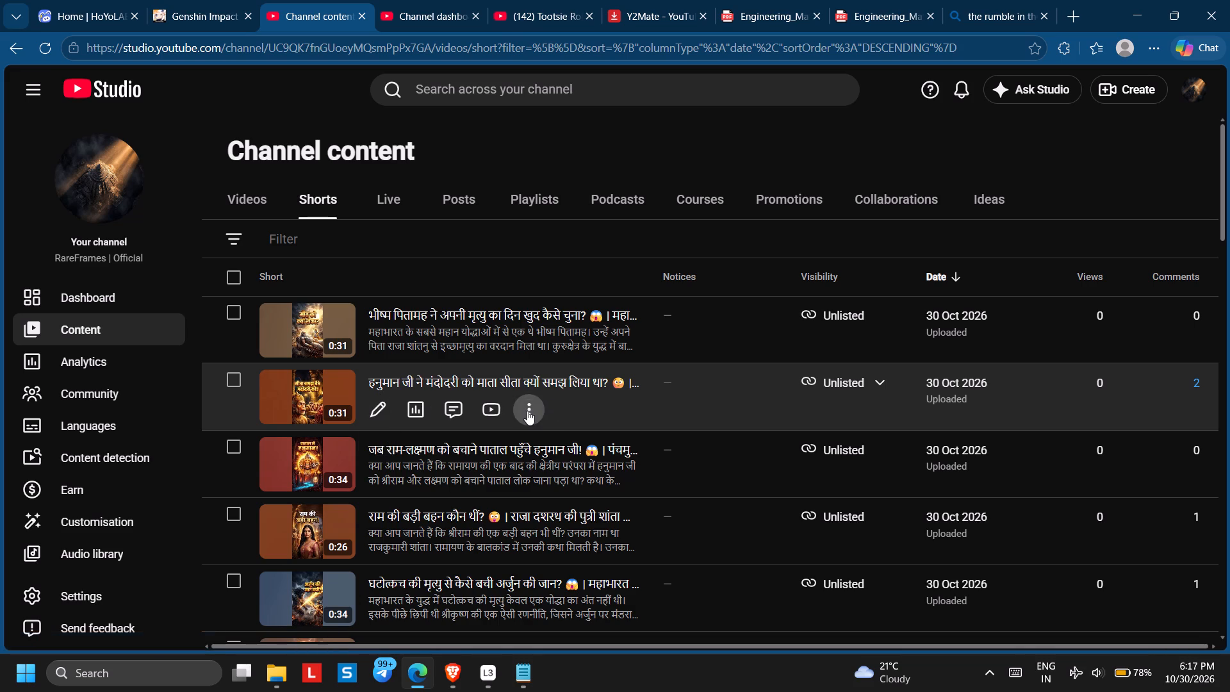
{"action": "left_click", "coordinate": [578, 400]}
{"action": "left_click", "coordinate": [489, 422]}
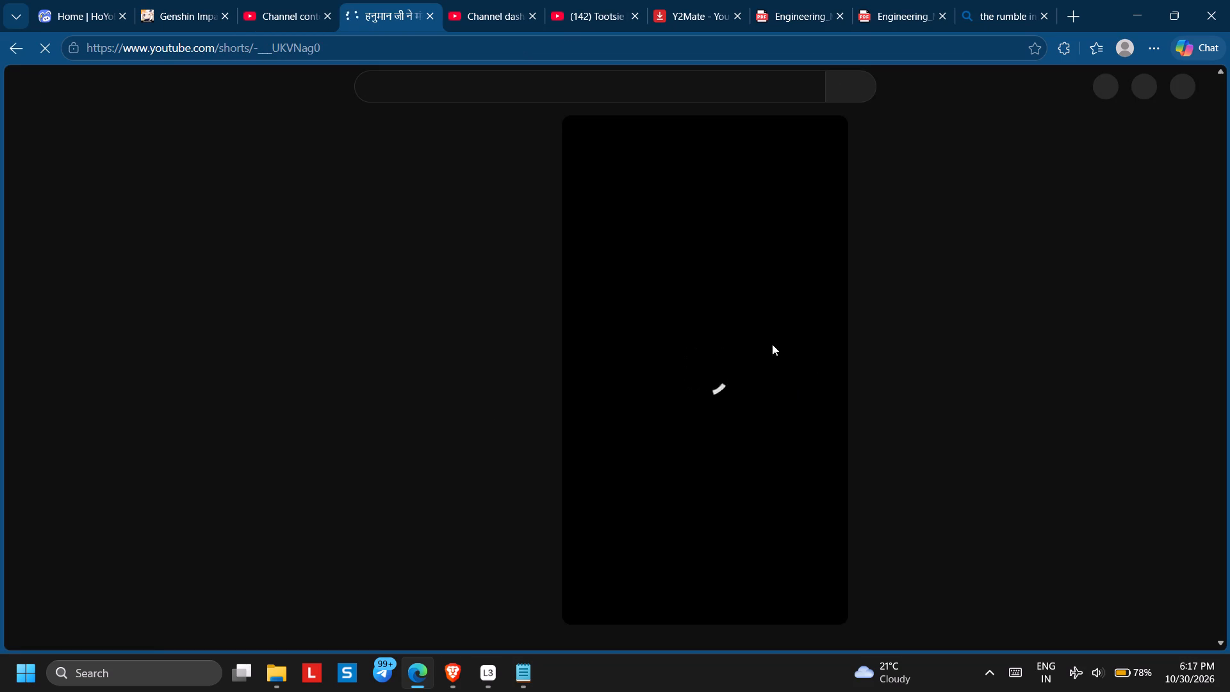
{"action": "left_click", "coordinate": [702, 364]}
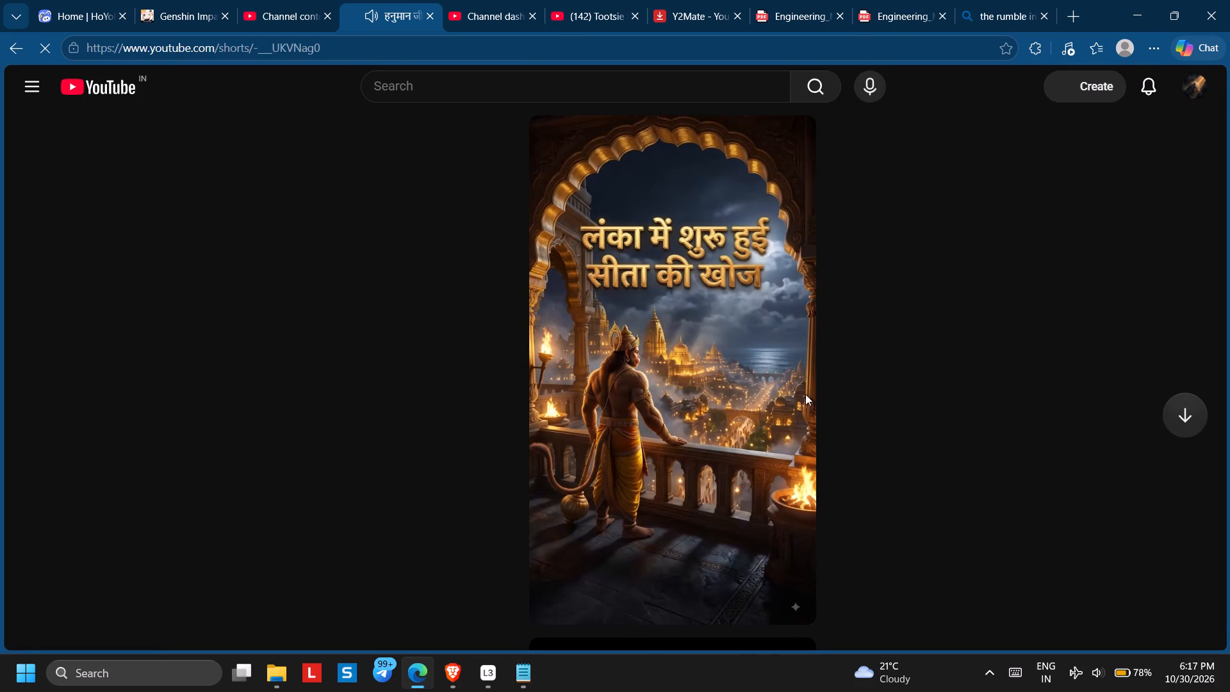
{"action": "left_click", "coordinate": [837, 423]}
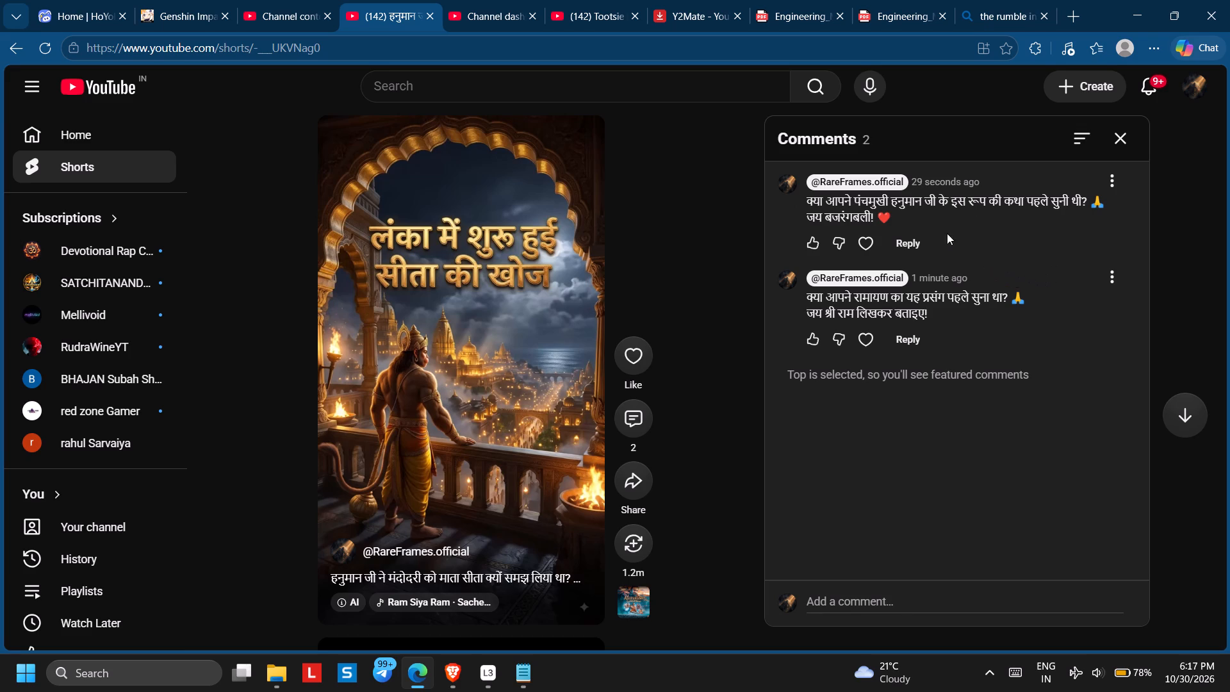
{"action": "left_click", "coordinate": [1113, 182]}
{"action": "left_click", "coordinate": [1152, 281]}
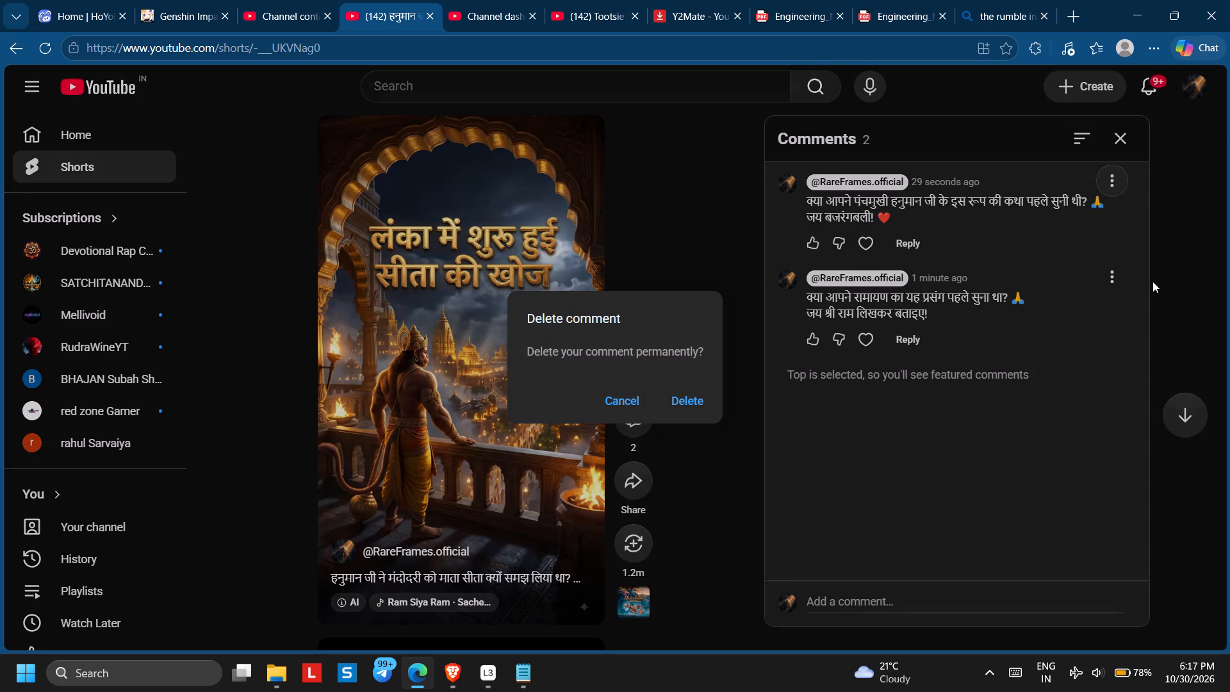
{"action": "left_click", "coordinate": [697, 402]}
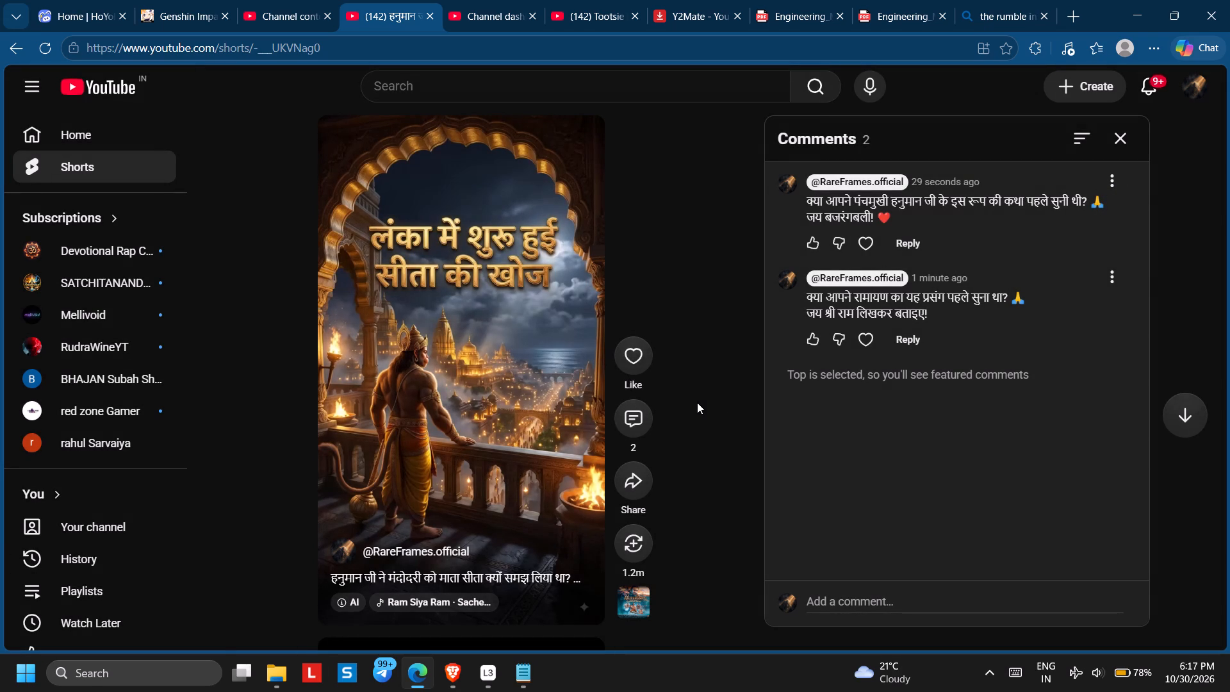
{"action": "left_click", "coordinate": [1122, 135]}
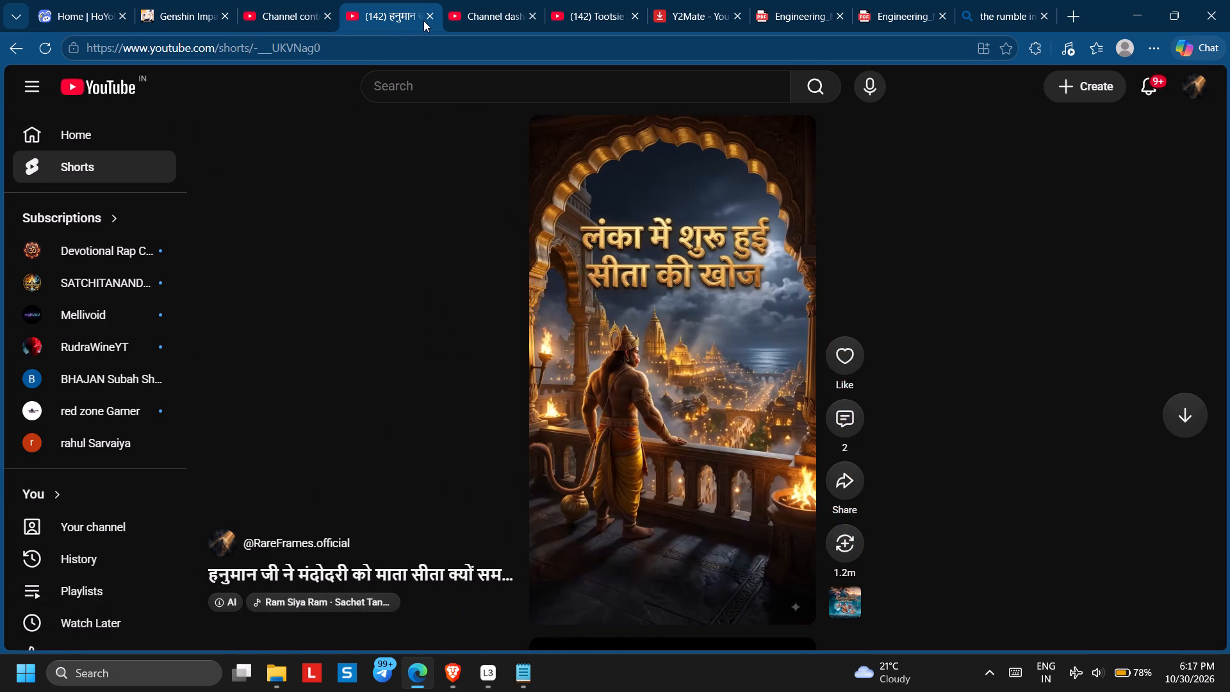
{"action": "left_click", "coordinate": [423, 21]}
{"action": "left_click", "coordinate": [434, 15]}
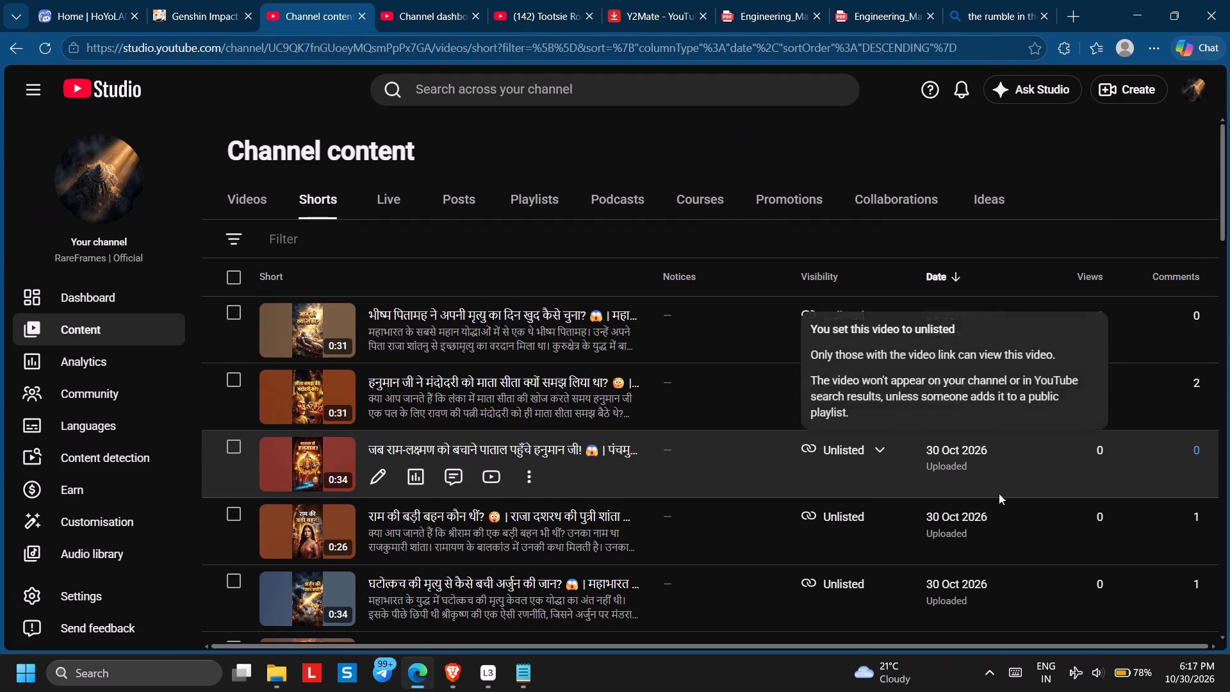
{"action": "left_click", "coordinate": [44, 50]}
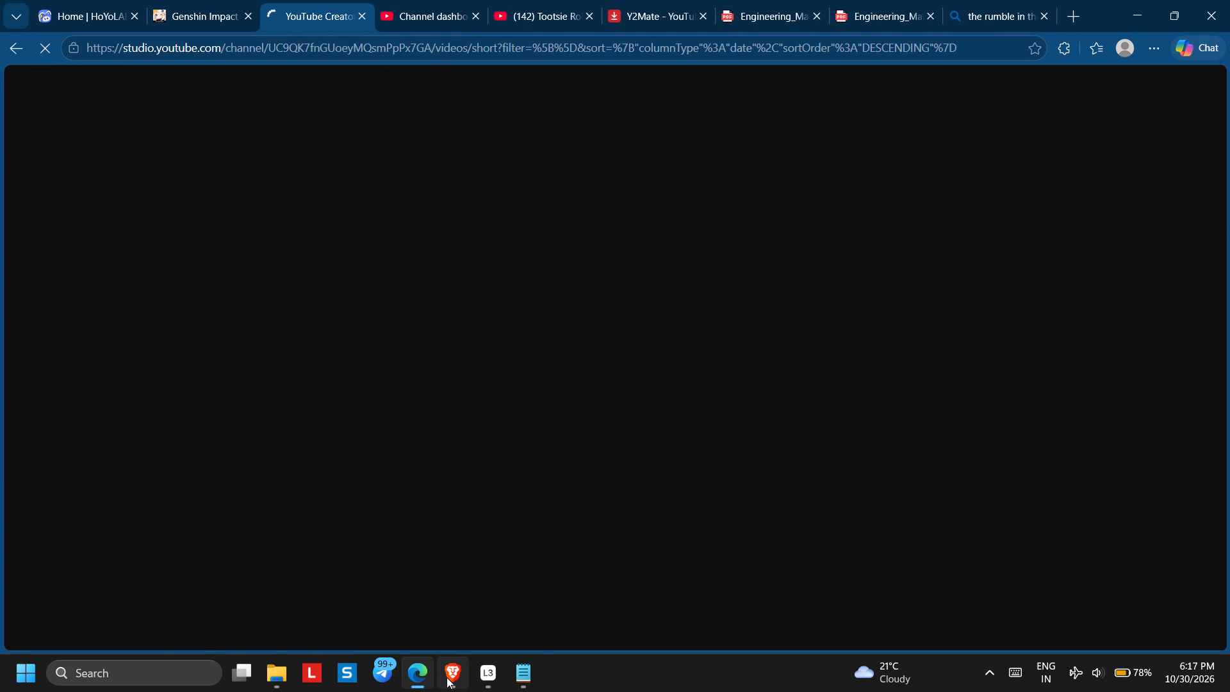
Post Notepad's copied पंचमुखी हनुमान comment on the "जब राम-लक्ष्मण को बचाने" Short without the blank line above "जय बजरंगबली!".
{"action": "left_click", "coordinate": [522, 669]}
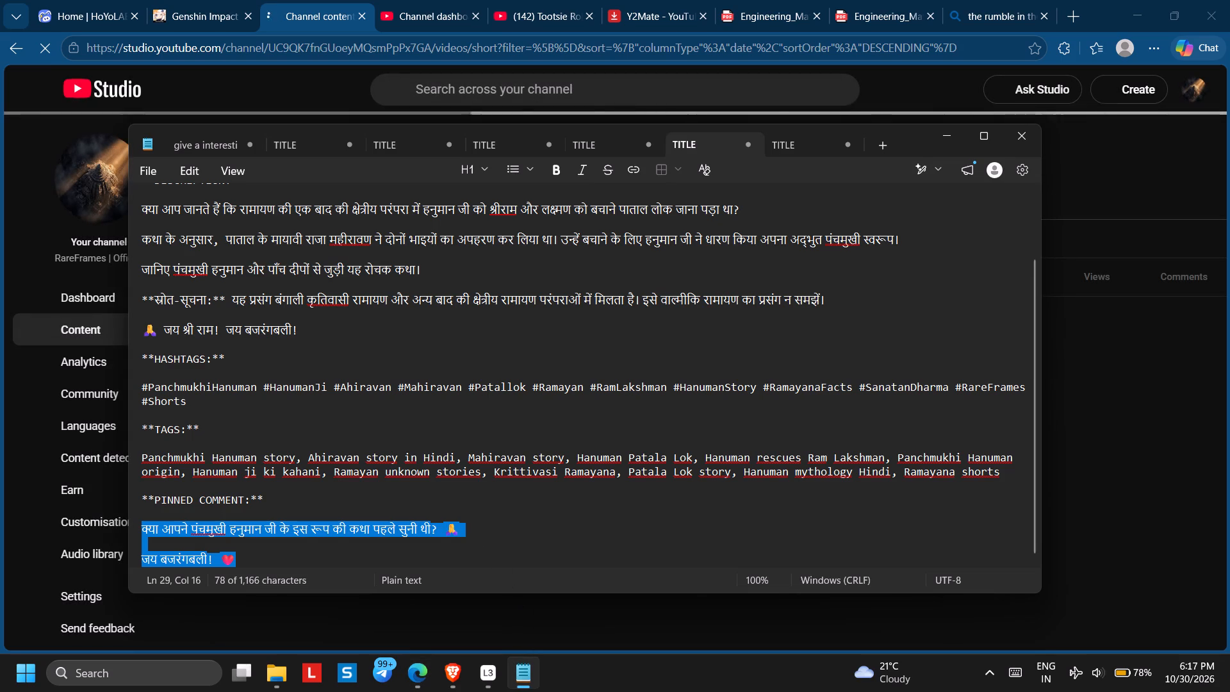
{"action": "left_click", "coordinate": [1098, 184]}
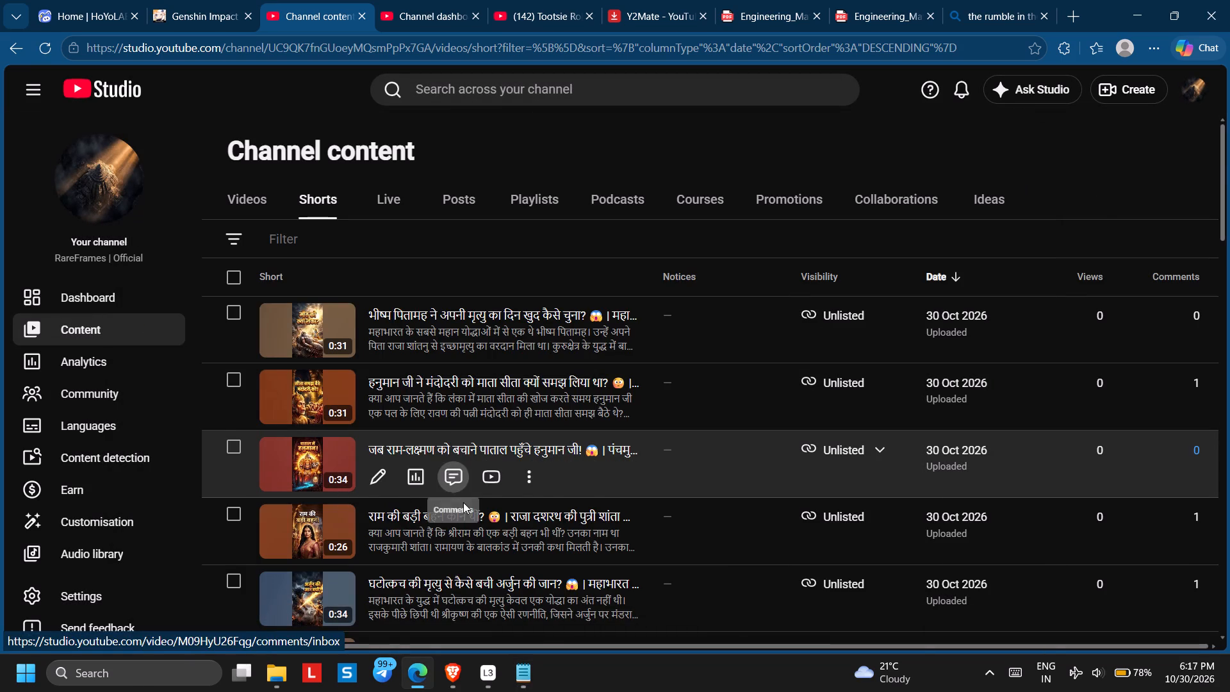
{"action": "left_click", "coordinate": [443, 480]}
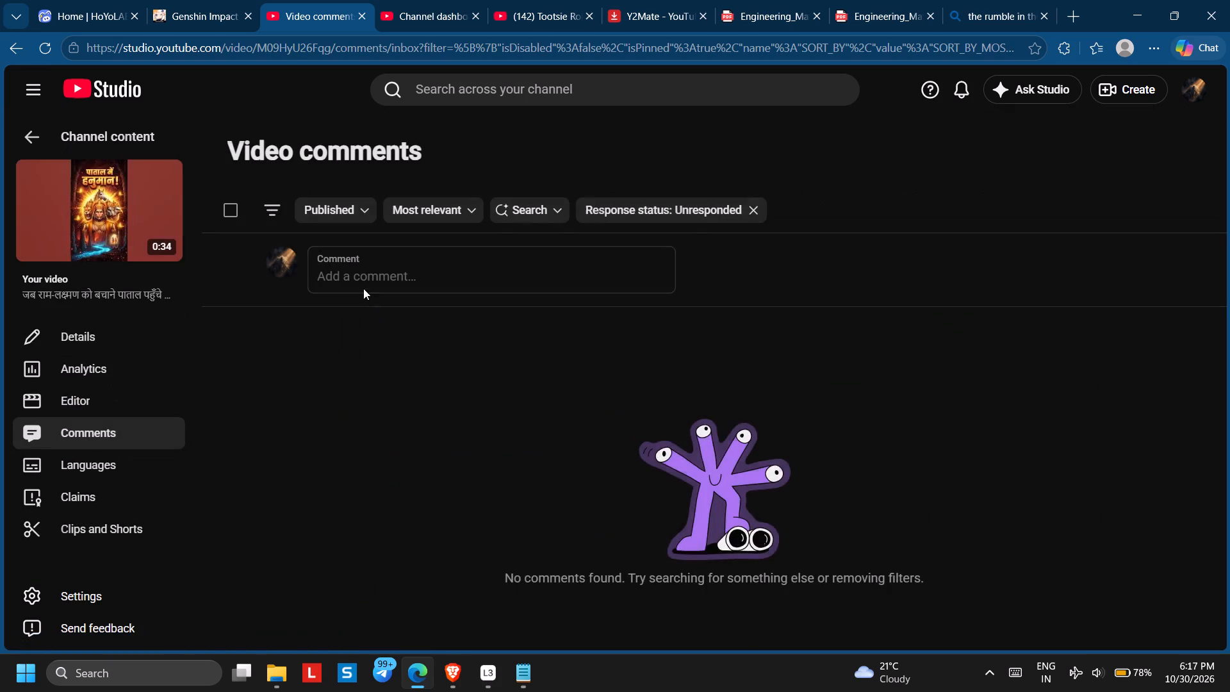
{"action": "left_click", "coordinate": [361, 271]}
{"action": "key", "text": "ctrl+v"}
{"action": "key", "text": "Return"}
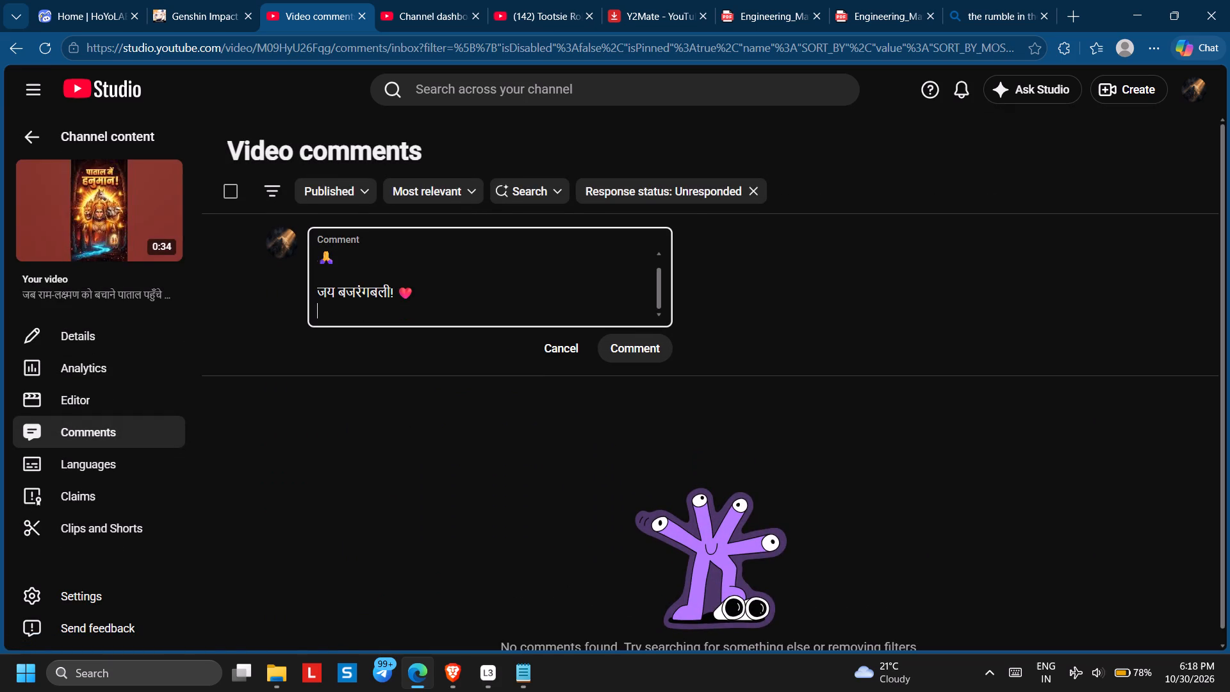
{"action": "left_click", "coordinate": [362, 271]}
{"action": "key", "text": "BackSpace"}
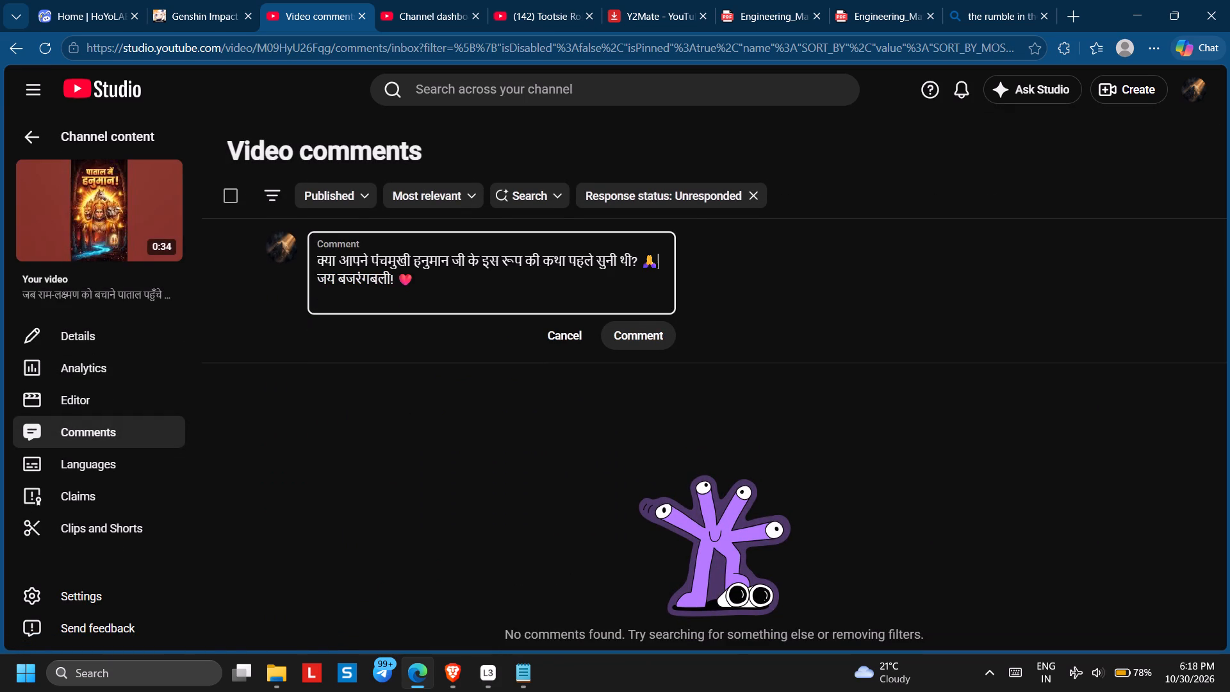
{"action": "left_click", "coordinate": [626, 331]}
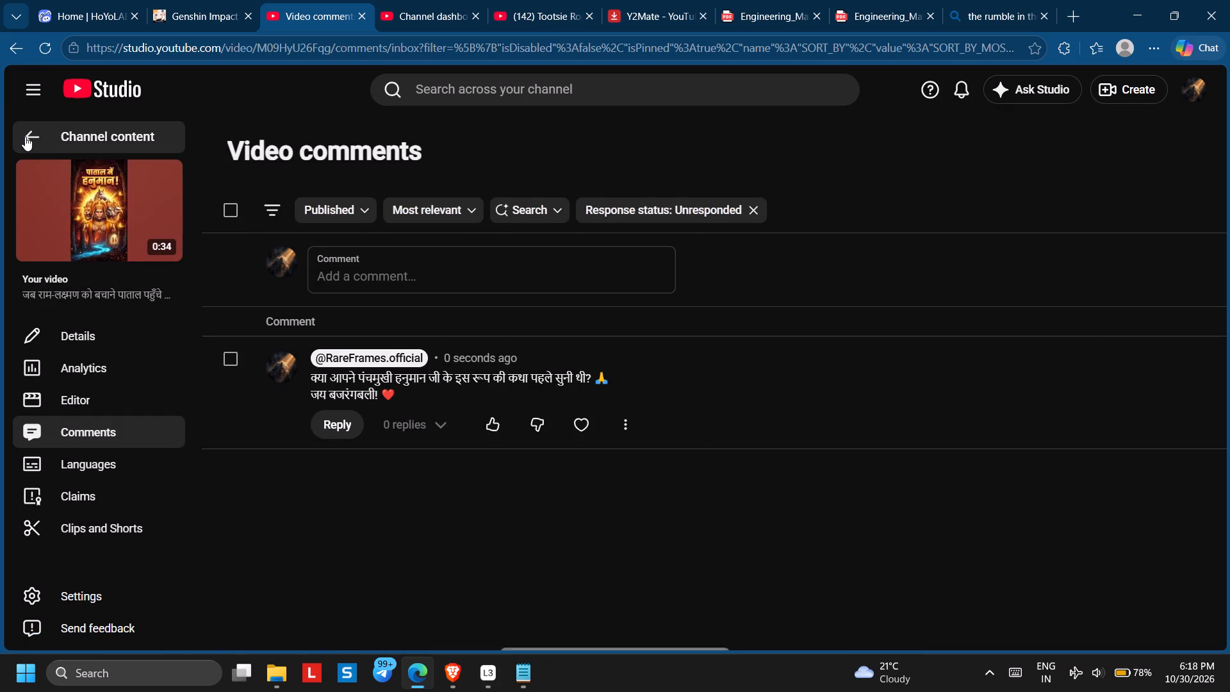
{"action": "left_click", "coordinate": [26, 137]}
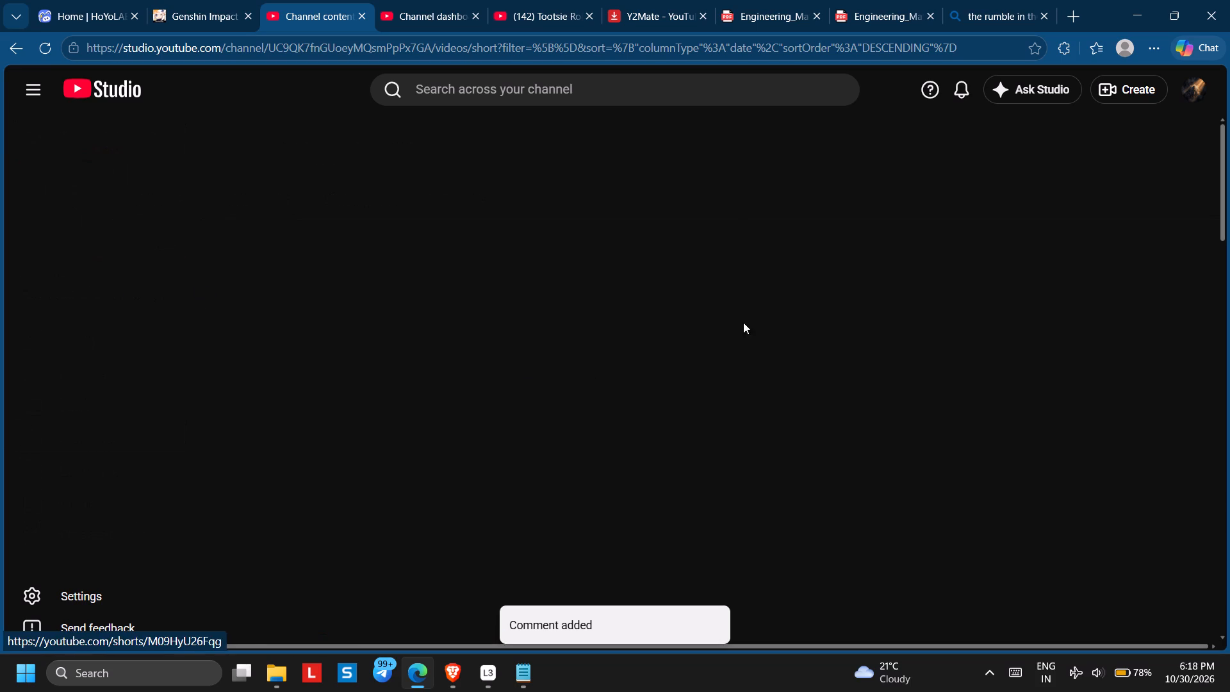
Reload the Shorts list and check the comment count of each unlisted Short.
{"action": "left_click", "coordinate": [54, 44]}
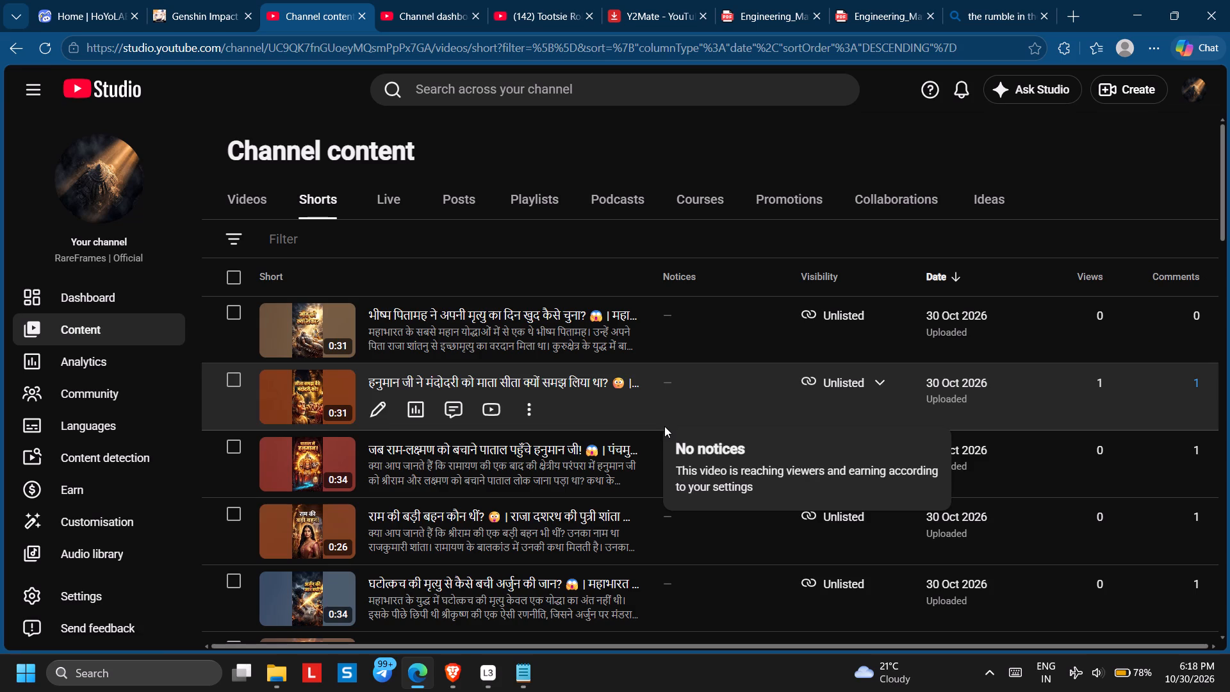
{"action": "scroll", "coordinate": [816, 454], "scroll_direction": "down", "scroll_amount": 2}
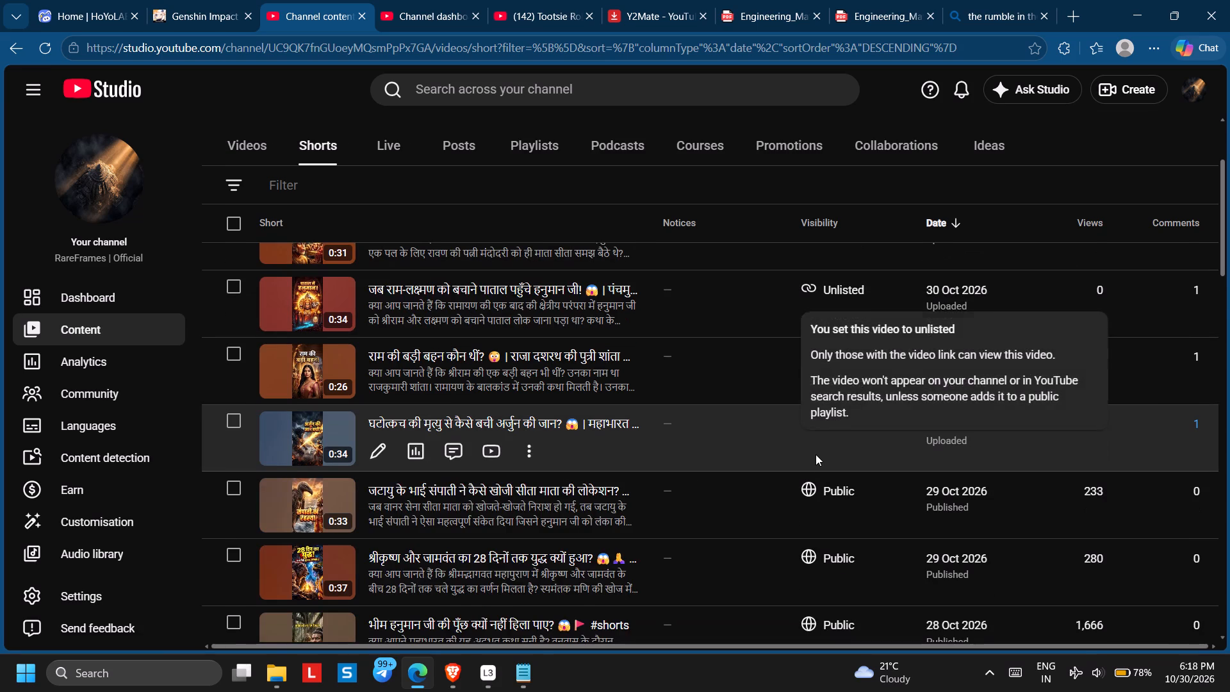
{"action": "scroll", "coordinate": [816, 454], "scroll_direction": "up", "scroll_amount": 1}
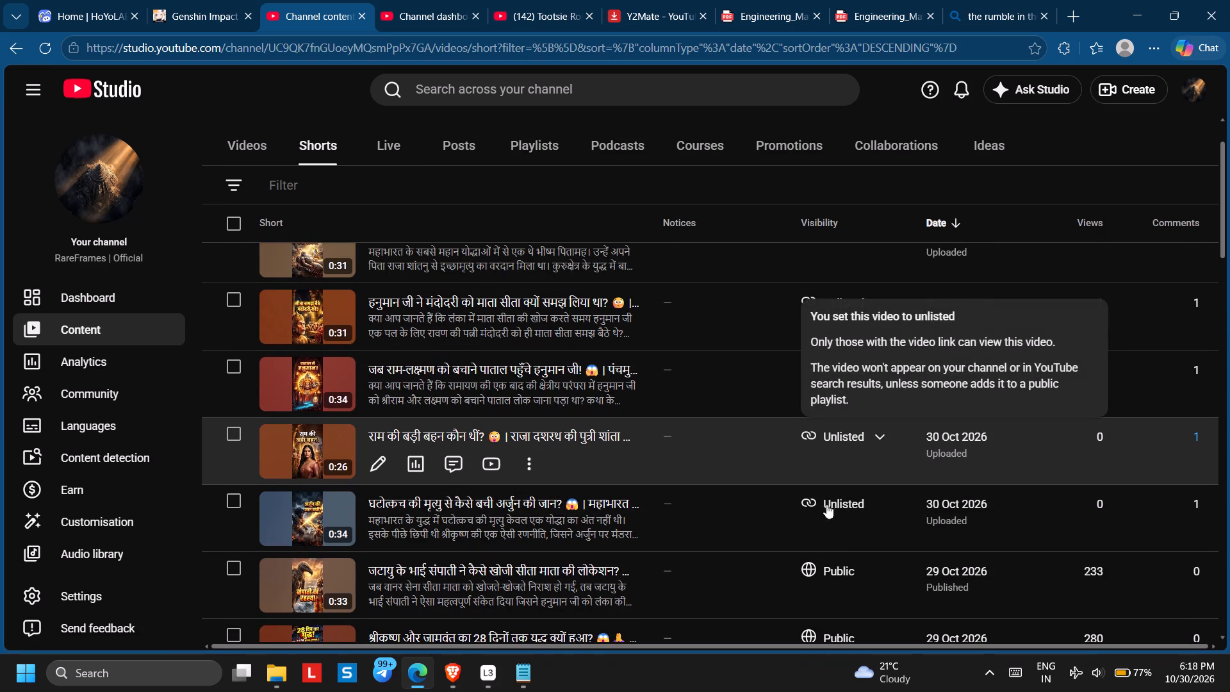
{"action": "scroll", "coordinate": [868, 513], "scroll_direction": "up", "scroll_amount": 2}
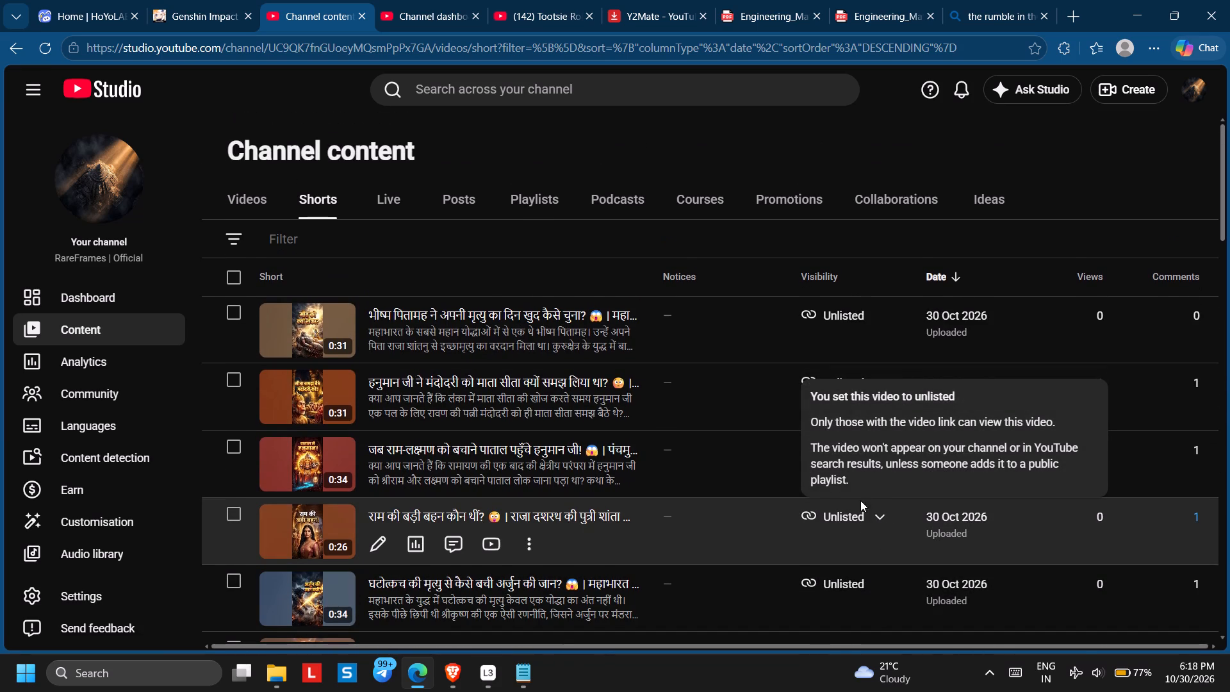
{"action": "scroll", "coordinate": [849, 483], "scroll_direction": "up", "scroll_amount": 1}
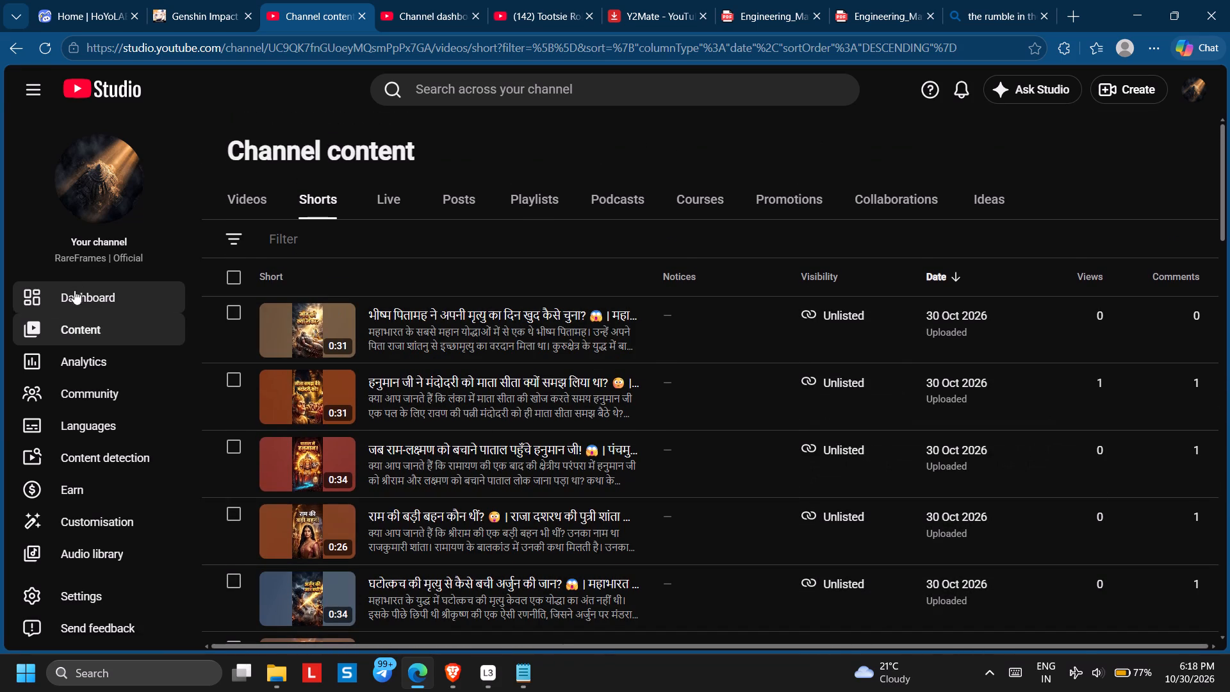
Switch to the Curious Cosmos channel dashboard and upload the video "candy in war'-captioned" from the Videos folder.
{"action": "left_click", "coordinate": [441, 0]}
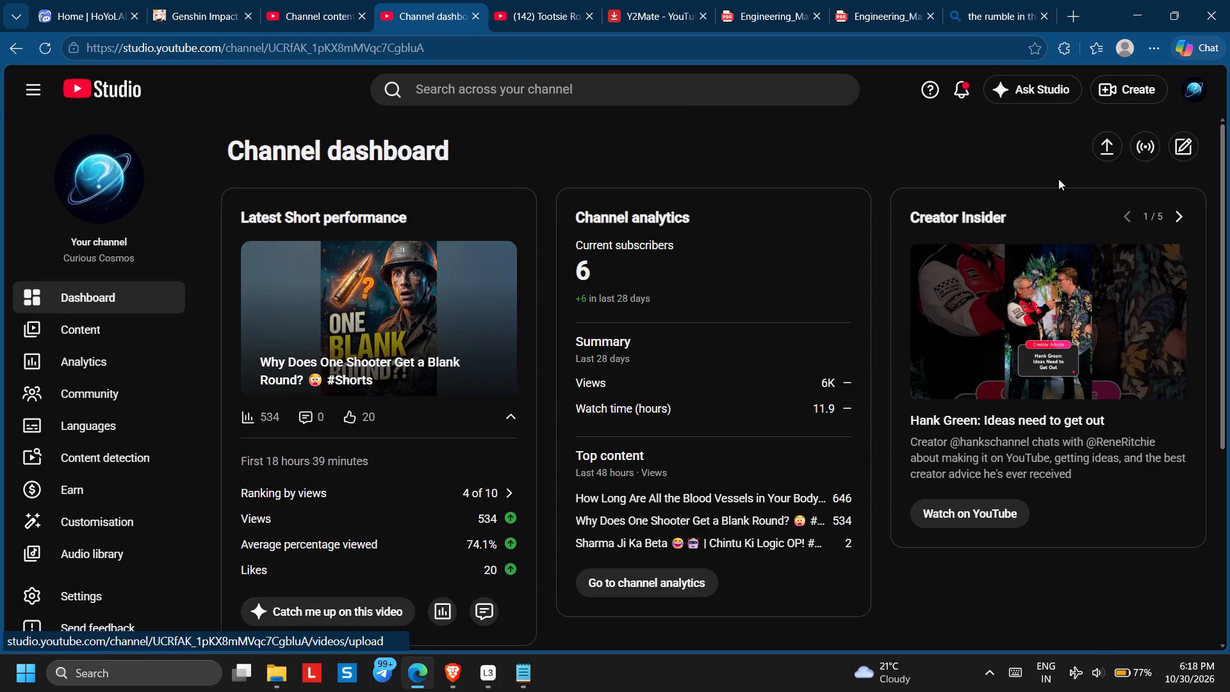
{"action": "left_click", "coordinate": [1114, 94]}
{"action": "left_click", "coordinate": [1060, 129]}
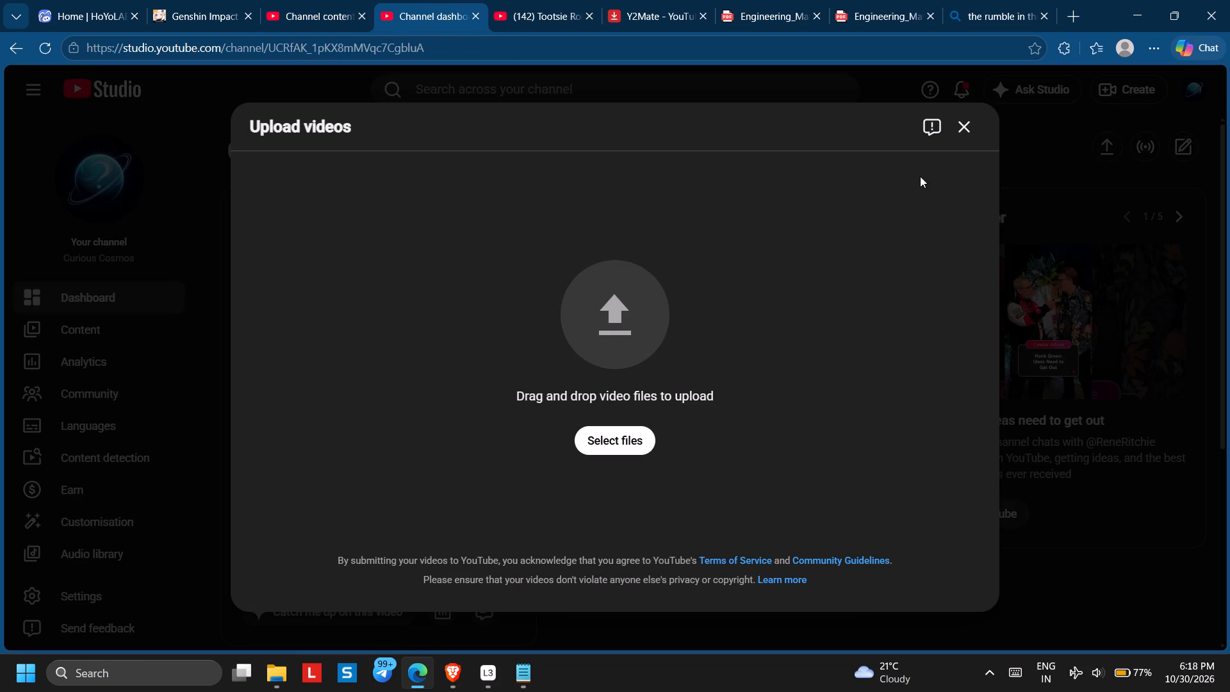
{"action": "left_click", "coordinate": [623, 443]}
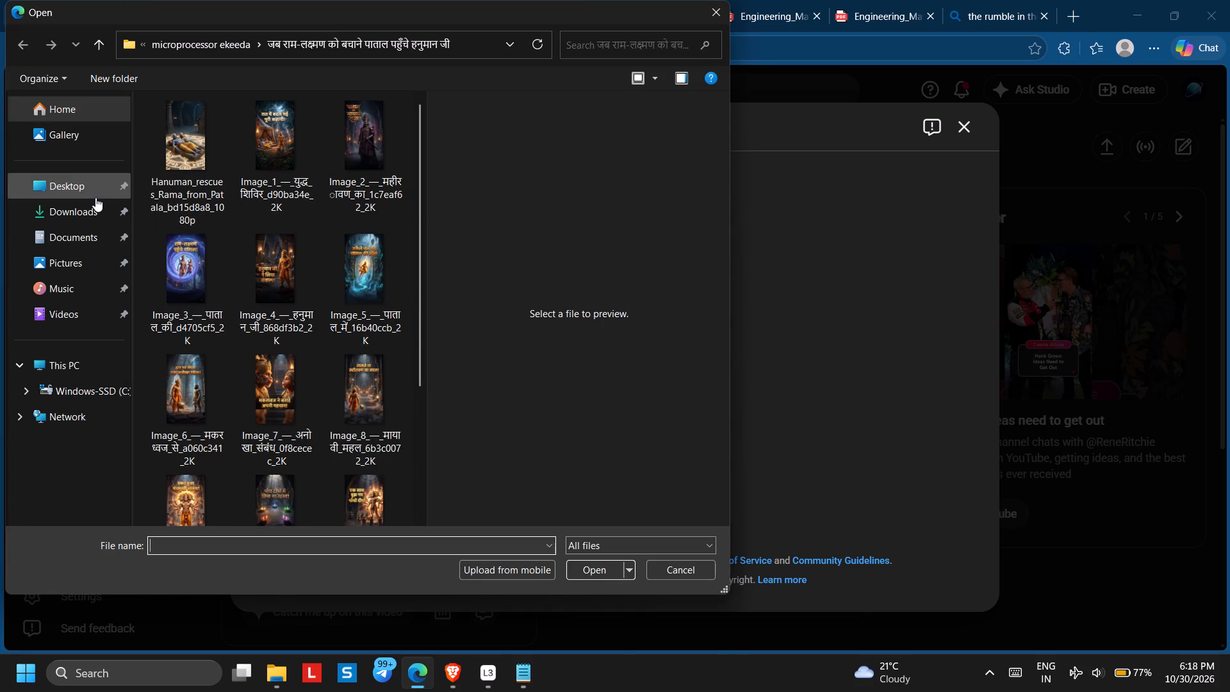
{"action": "left_click", "coordinate": [63, 313]}
{"action": "left_click", "coordinate": [253, 267]}
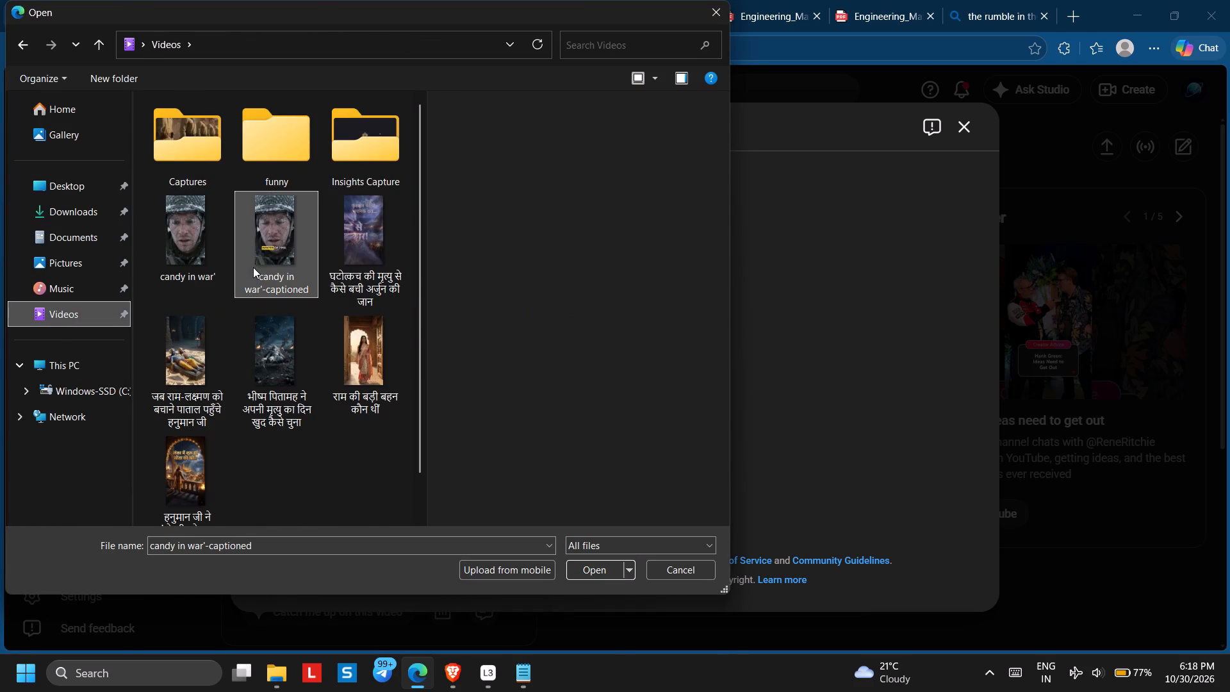
{"action": "left_click", "coordinate": [592, 561]}
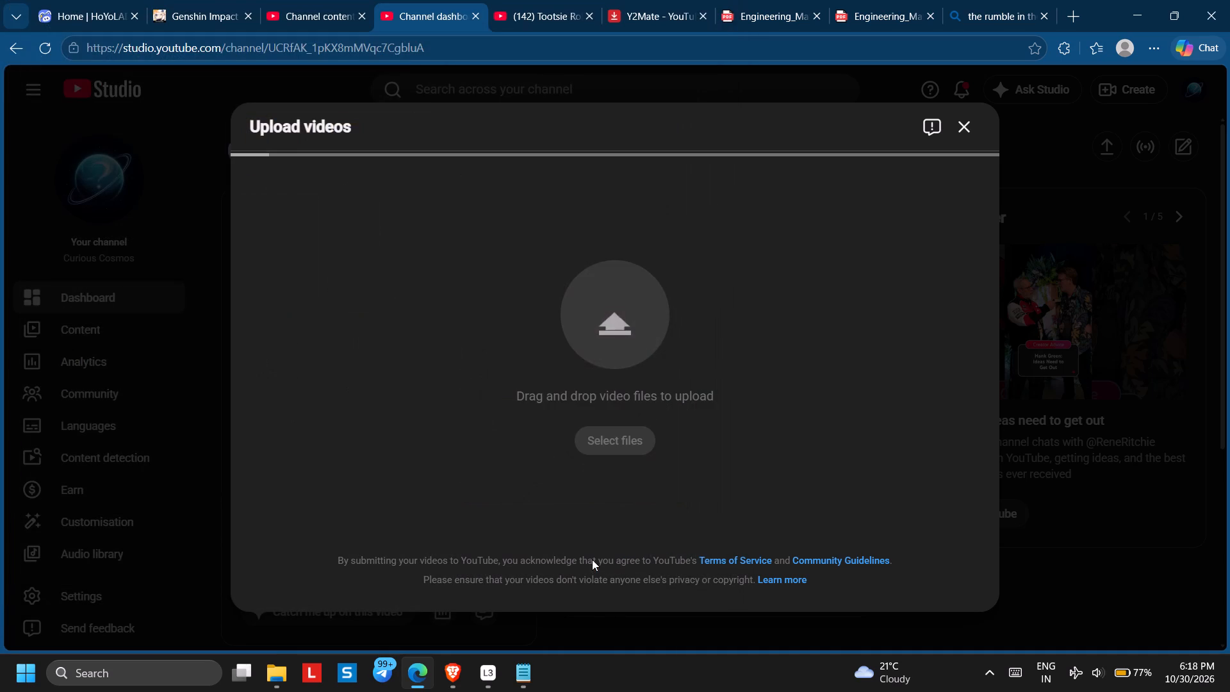
Replace the uploaded video's title with Notepad's "They Asked for Ammunition… But Got CANDY?!" title, including its candy emoji.
{"action": "left_click", "coordinate": [528, 676]}
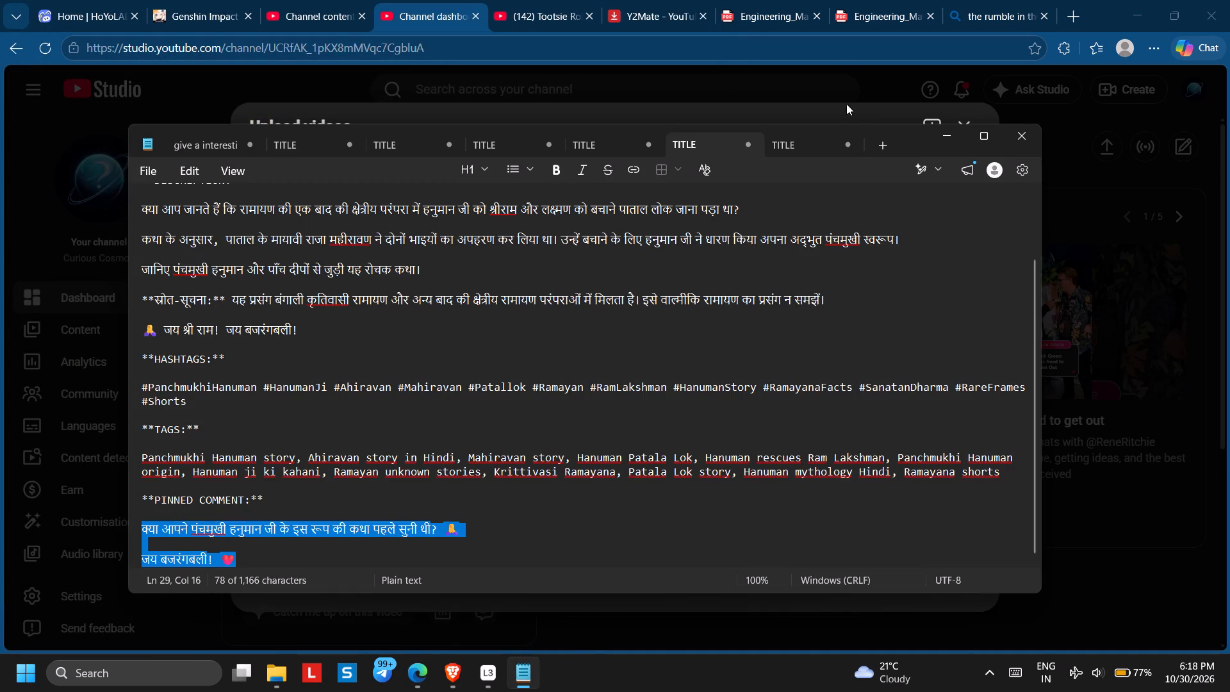
{"action": "left_click", "coordinate": [810, 149]}
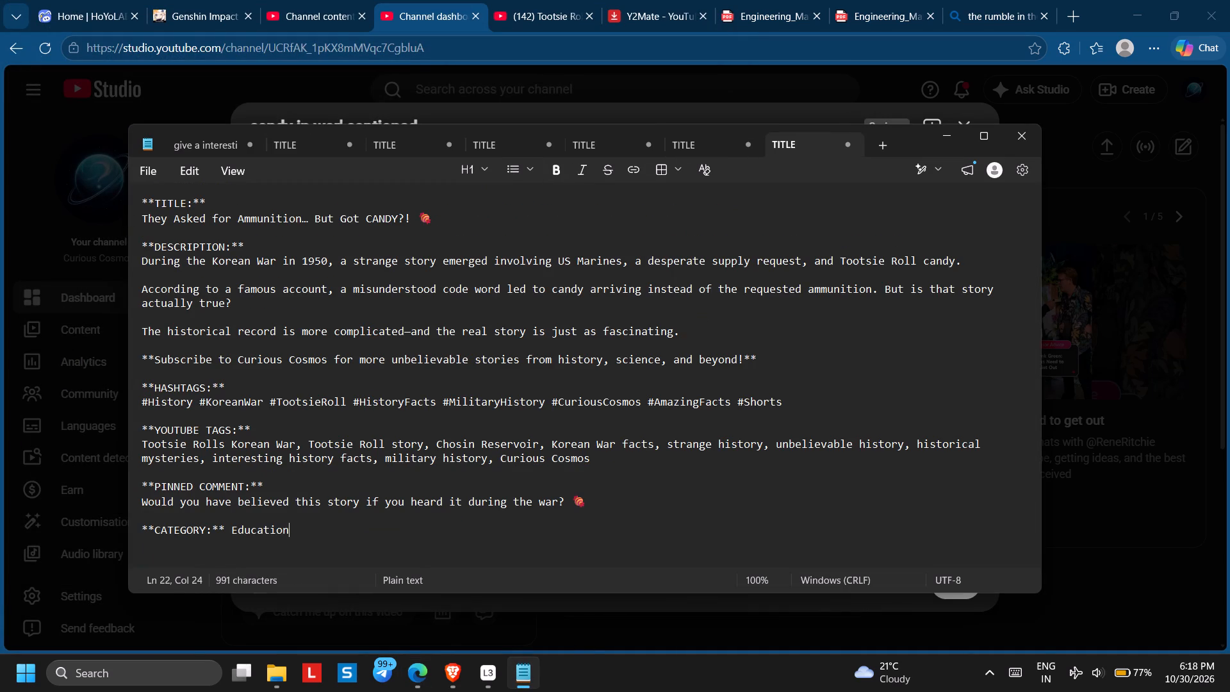
{"action": "left_click", "coordinate": [133, 220]}
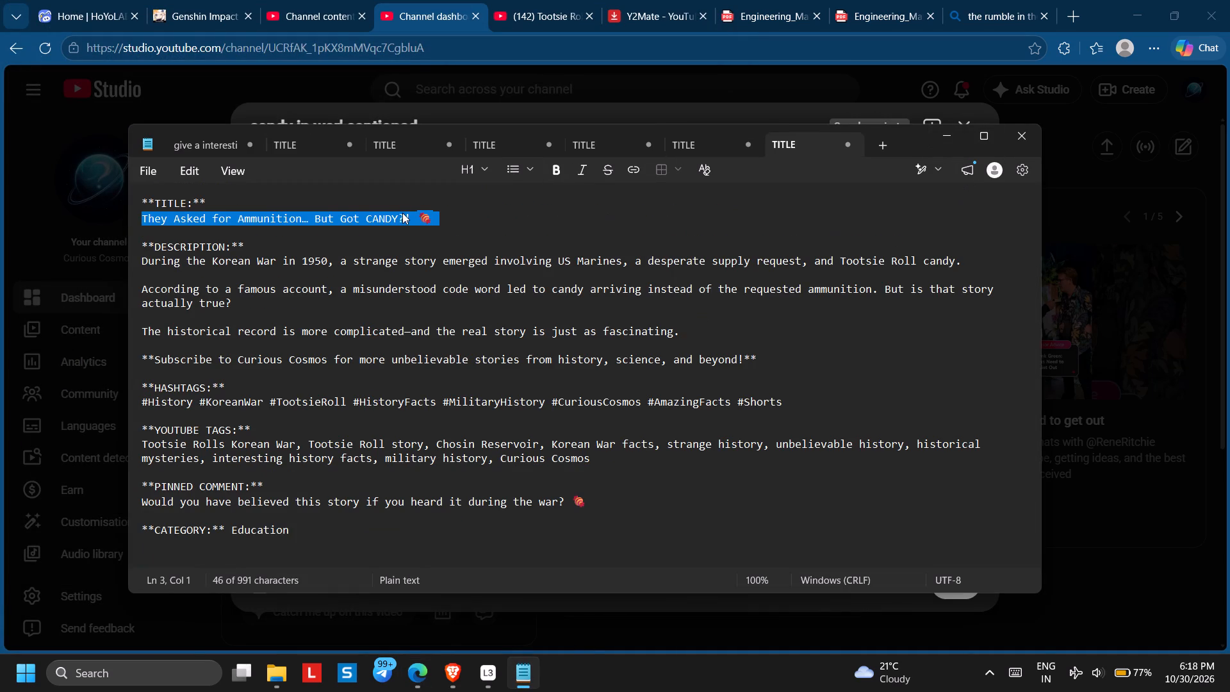
{"action": "right_click", "coordinate": [400, 217]}
{"action": "left_click", "coordinate": [486, 241]}
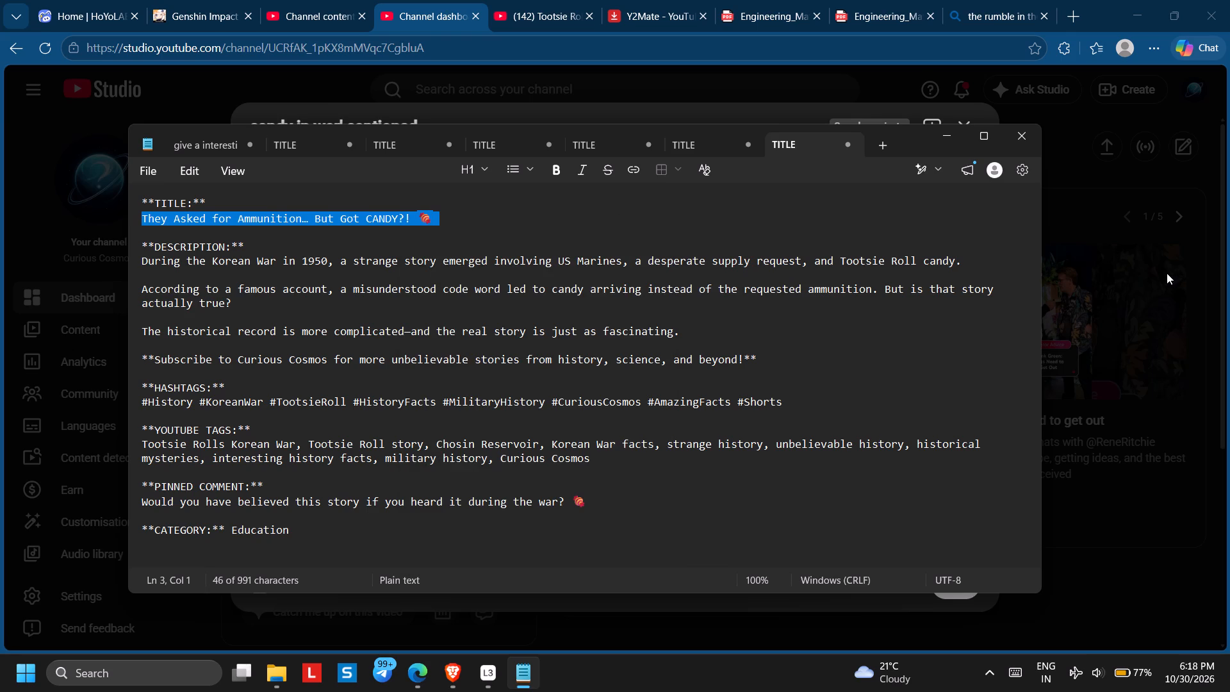
{"action": "left_click", "coordinate": [1167, 274]}
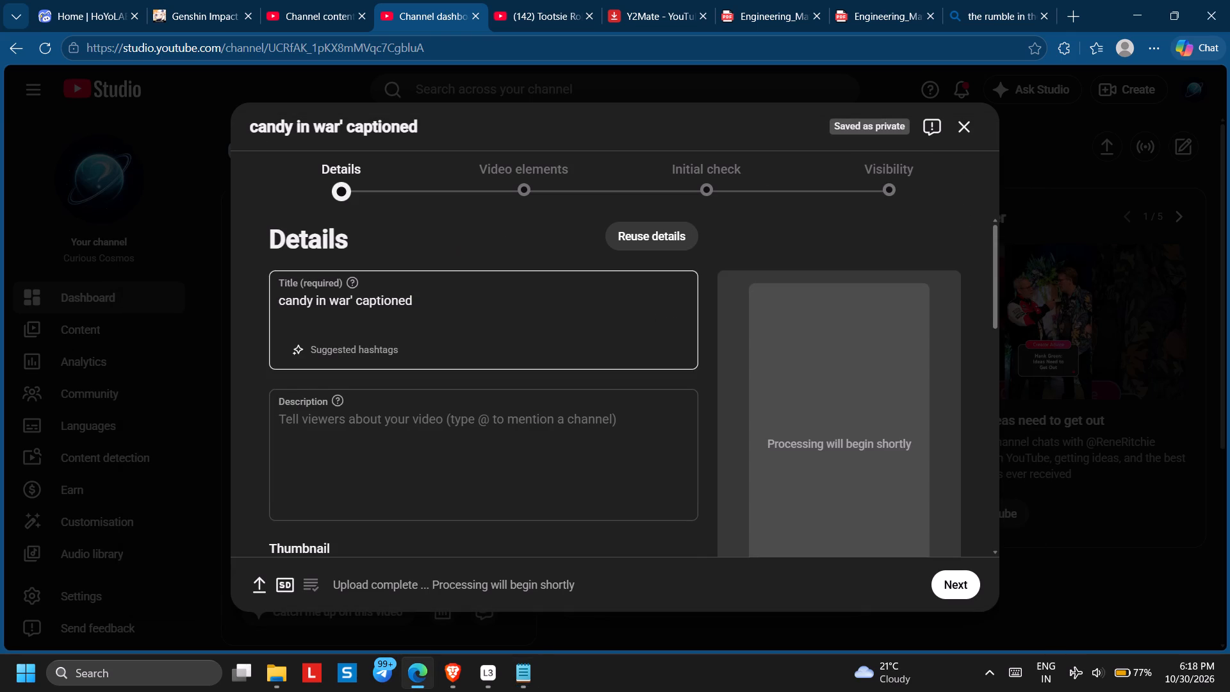
{"action": "double_click", "coordinate": [425, 303]}
{"action": "key", "text": "ctrl+v"}
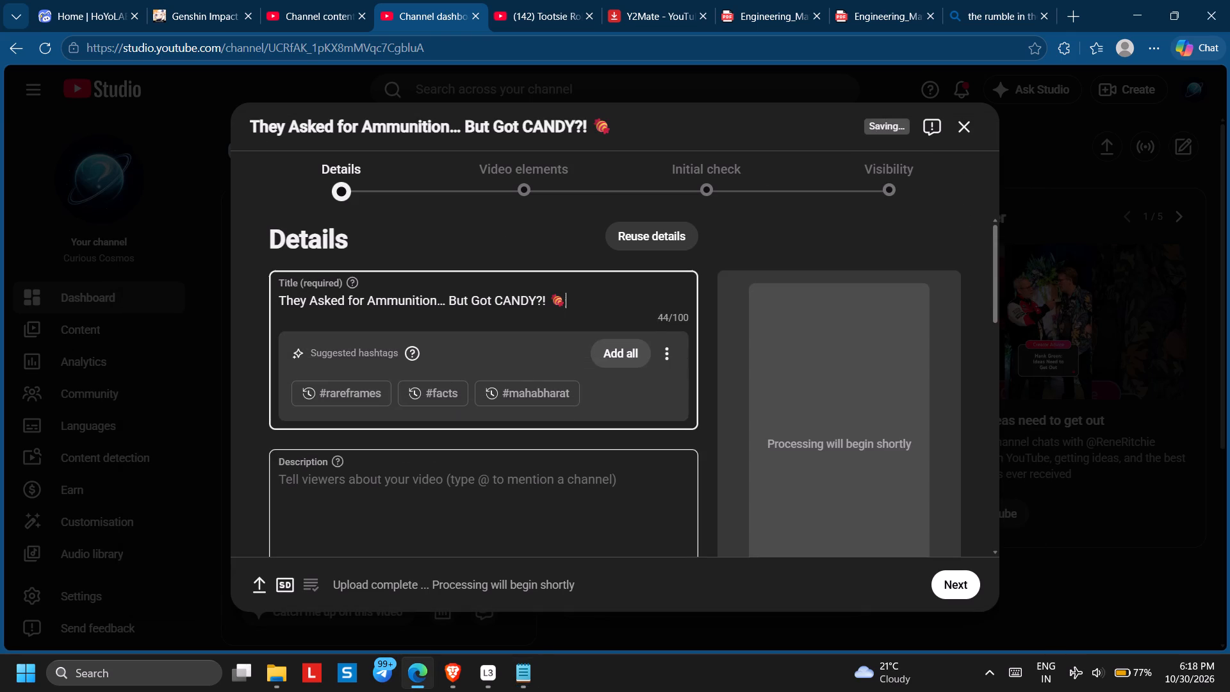
Copy the description text and hashtags from Notepad, including the HASHTAGS heading, into the uploaded video's empty description.
{"action": "left_click", "coordinate": [463, 495]}
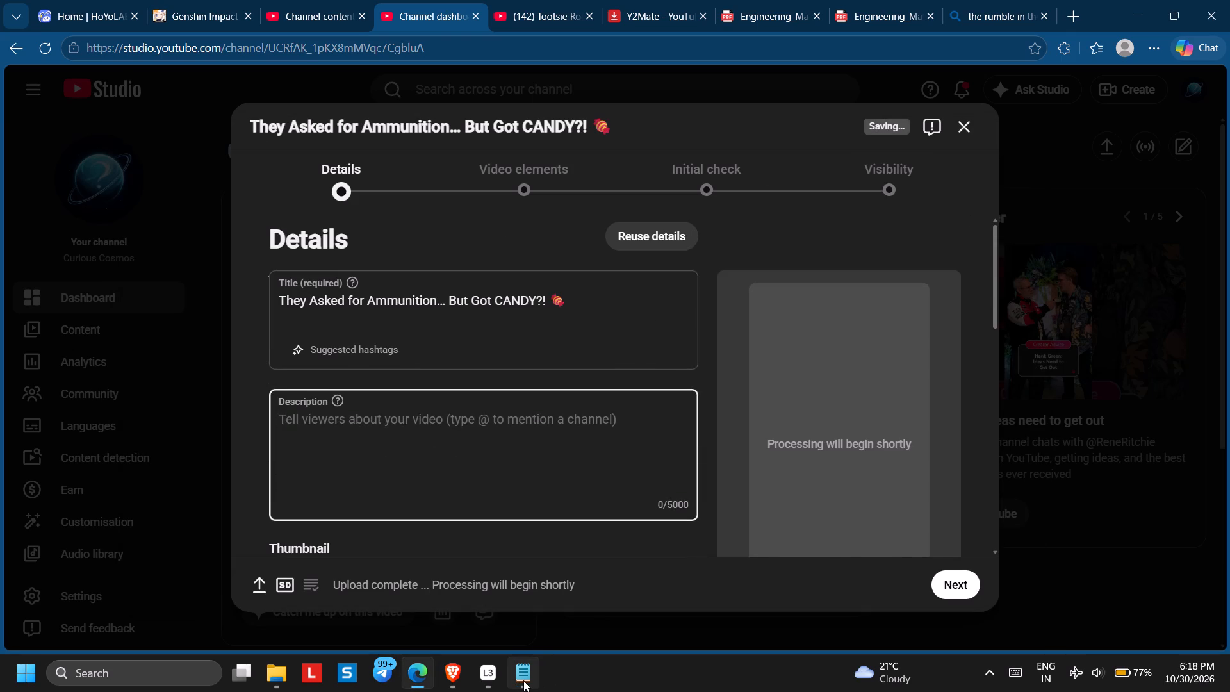
{"action": "left_click", "coordinate": [523, 680]}
{"action": "left_click_drag", "start_coordinate": [138, 261], "coordinate": [151, 295]}
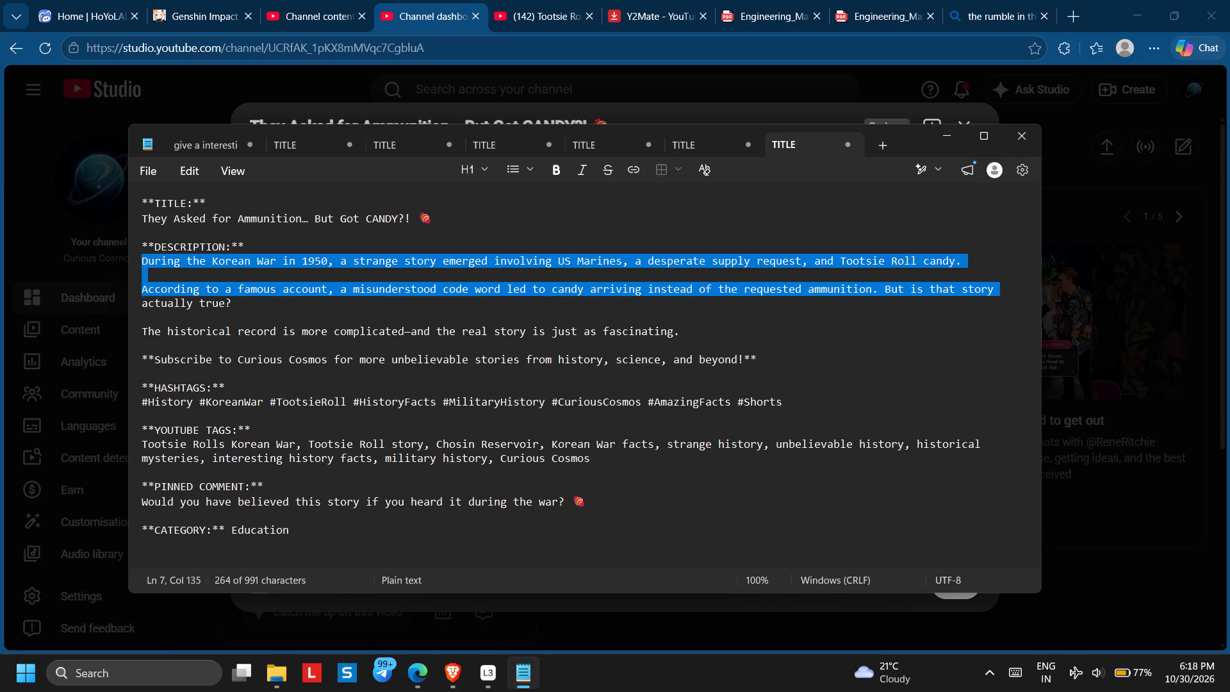
{"action": "left_click_drag", "start_coordinate": [151, 295], "coordinate": [165, 395]}
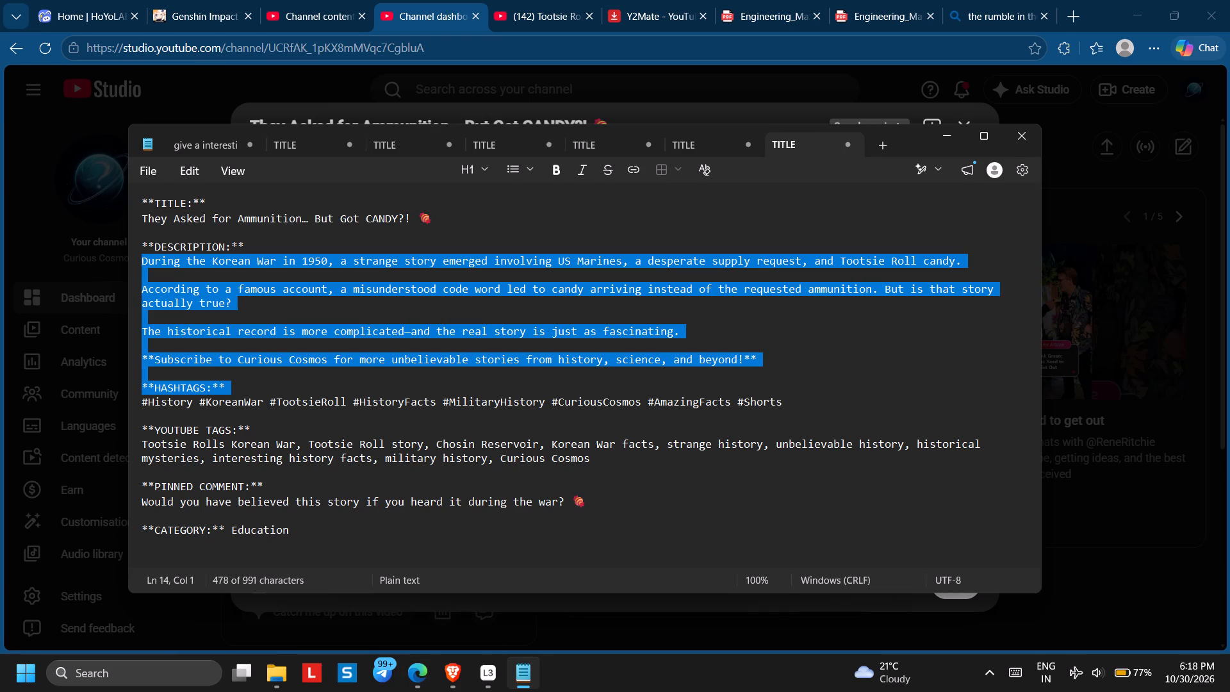
{"action": "left_click_drag", "start_coordinate": [165, 395], "coordinate": [168, 407]}
{"action": "right_click", "coordinate": [176, 397]}
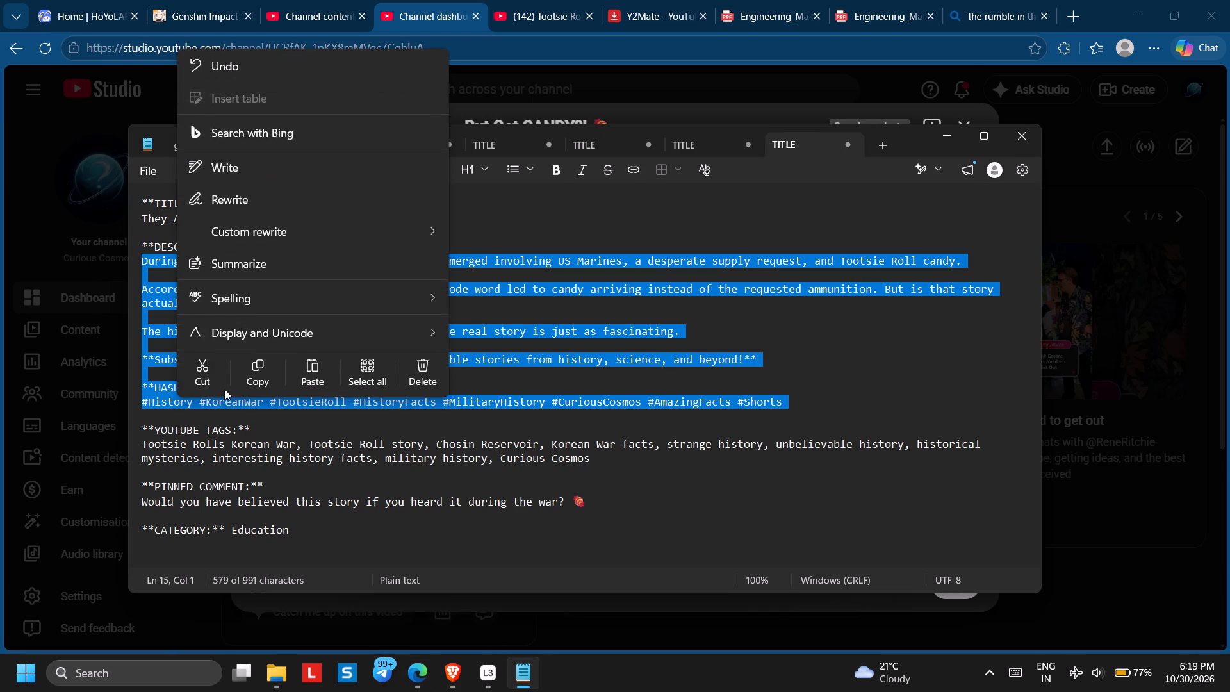
{"action": "left_click", "coordinate": [256, 375]}
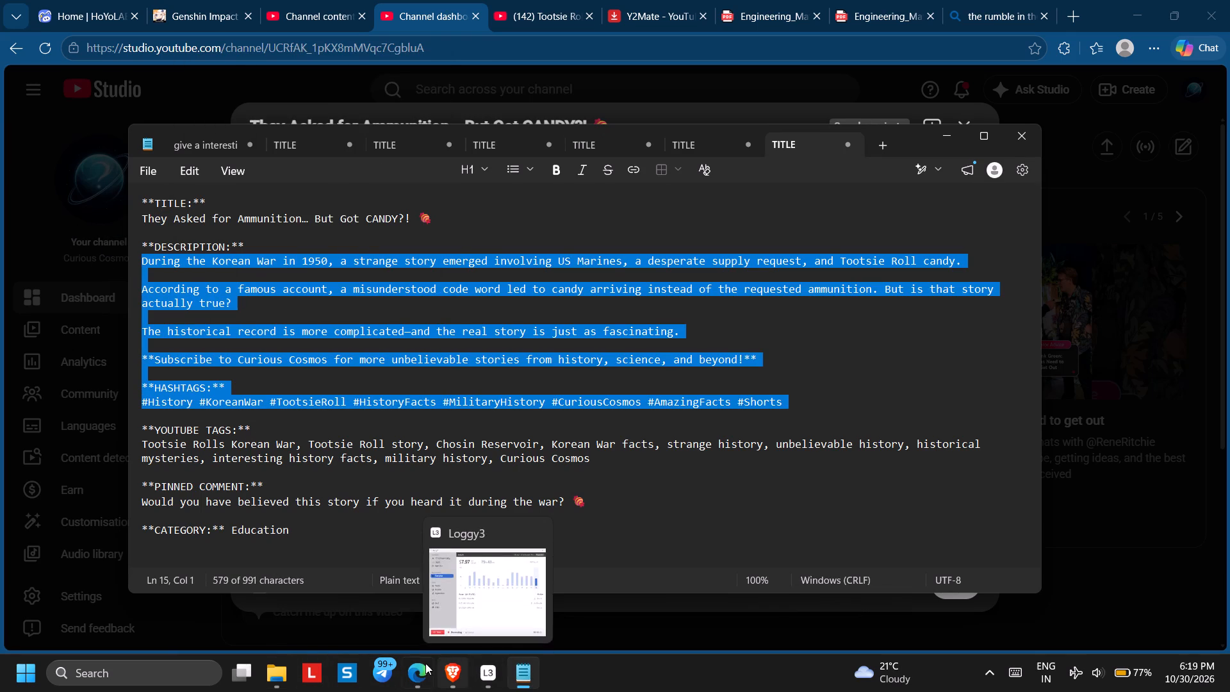
{"action": "left_click", "coordinate": [418, 663]}
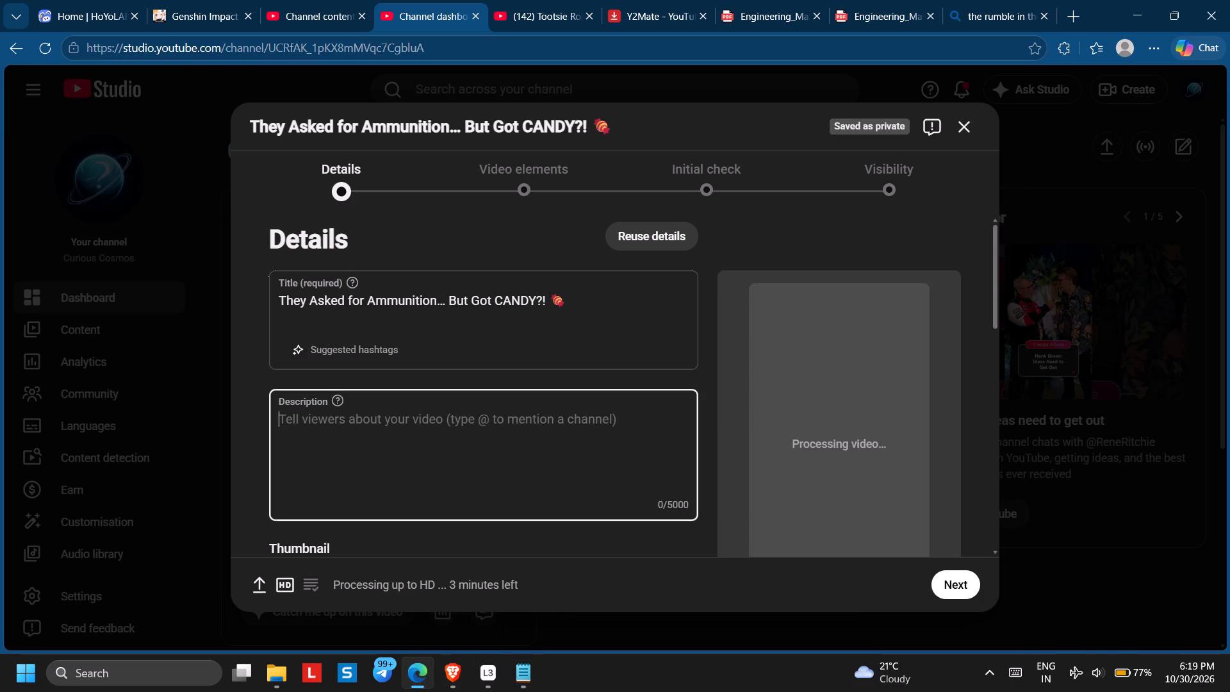
{"action": "key", "text": "ctrl+v"}
Remove the "**HASHTAGS:**" label and the line break before it from the description, keeping the hashtags themselves.
{"action": "scroll", "coordinate": [429, 488], "scroll_direction": "down", "scroll_amount": 3}
{"action": "left_click", "coordinate": [377, 405]}
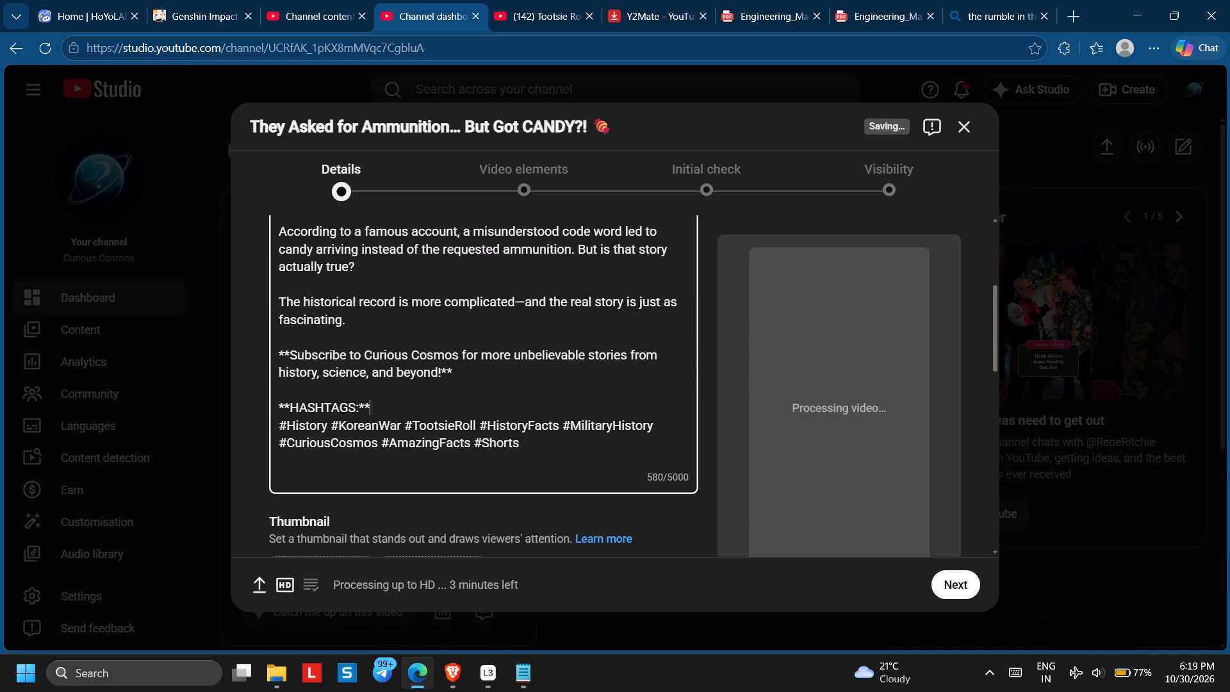
{"action": "key", "text": "BackSpace"}
{"action": "key", "text": "BackSpace"}
{"action": "key", "text": "BackSpace"}
{"action": "key", "text": "BackSpace"}
{"action": "key", "text": "BackSpace"}
{"action": "key", "text": "BackSpace"}
{"action": "key", "text": "BackSpace"}
{"action": "key", "text": "BackSpace"}
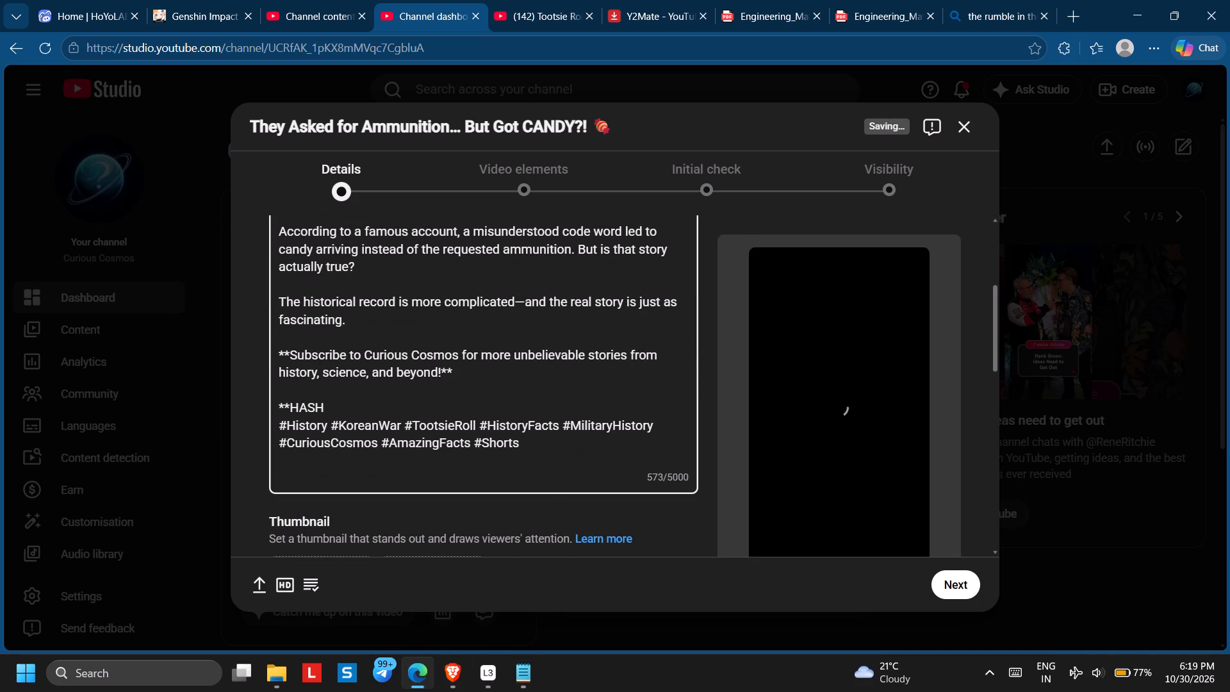
{"action": "key", "text": "BackSpace"}
{"action": "key", "text": "BackSpace"}
{"action": "key", "text": "BackSpace"}
{"action": "key", "text": "BackSpace"}
{"action": "key", "text": "BackSpace"}
{"action": "key", "text": "BackSpace"}
Upload the thumbnail image "Marine_looking_at_Tootsie_Roll_c7de7355_2K" from Documents > microprocessor ekeeda > candy in war.
{"action": "scroll", "coordinate": [346, 495], "scroll_direction": "down", "scroll_amount": 3}
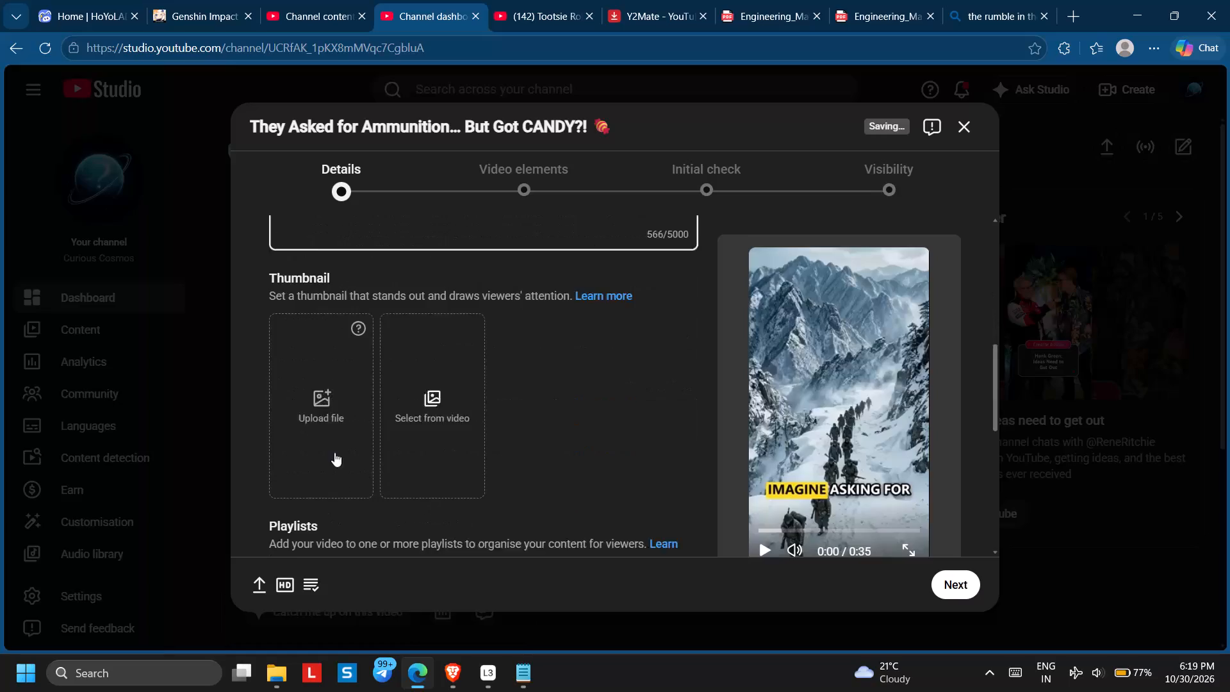
{"action": "left_click", "coordinate": [322, 380]}
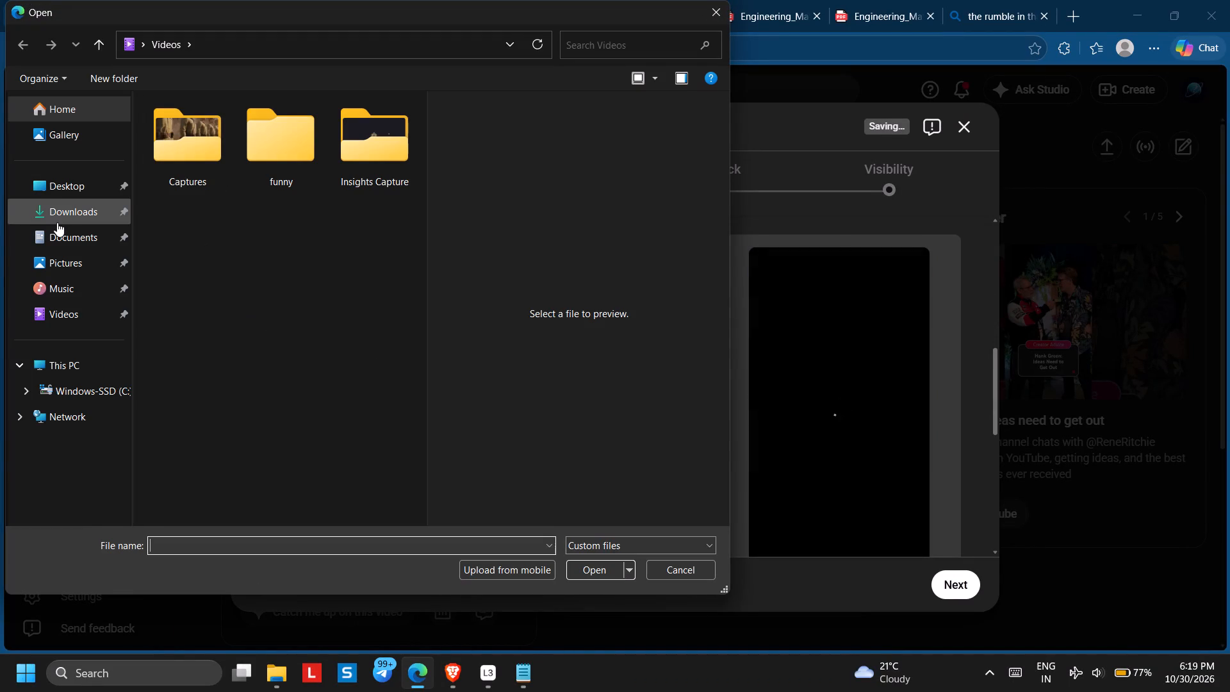
{"action": "left_click", "coordinate": [65, 241]}
{"action": "double_click", "coordinate": [208, 183]}
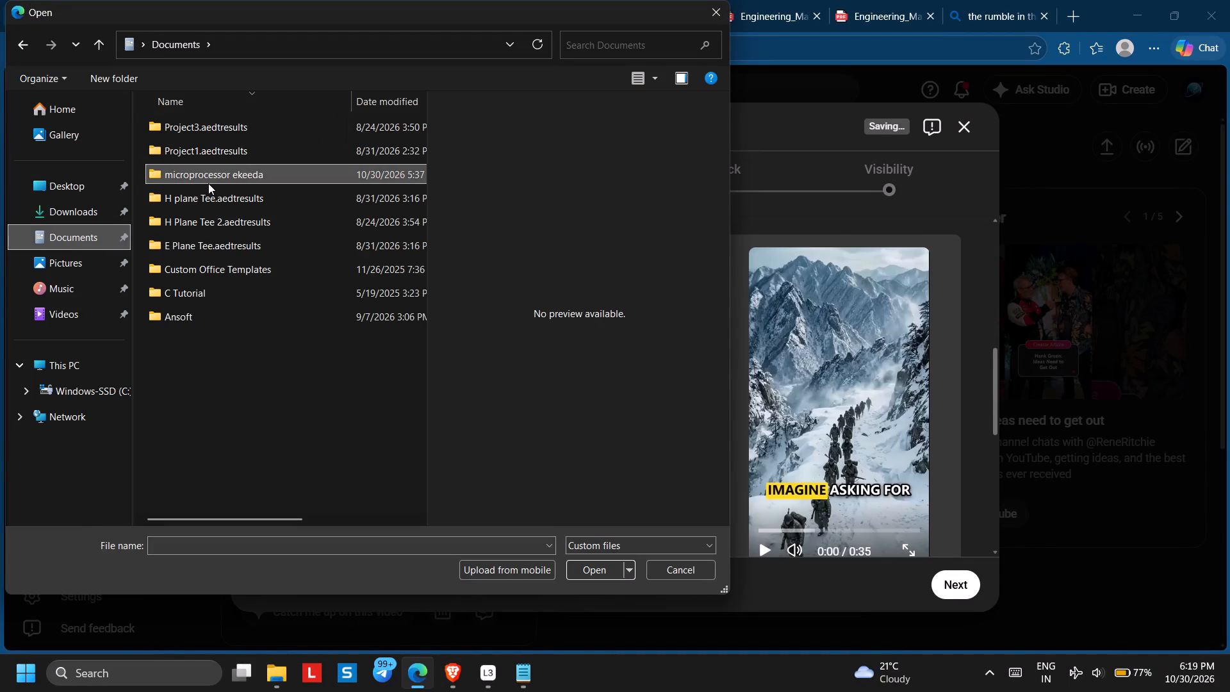
{"action": "double_click", "coordinate": [222, 126]}
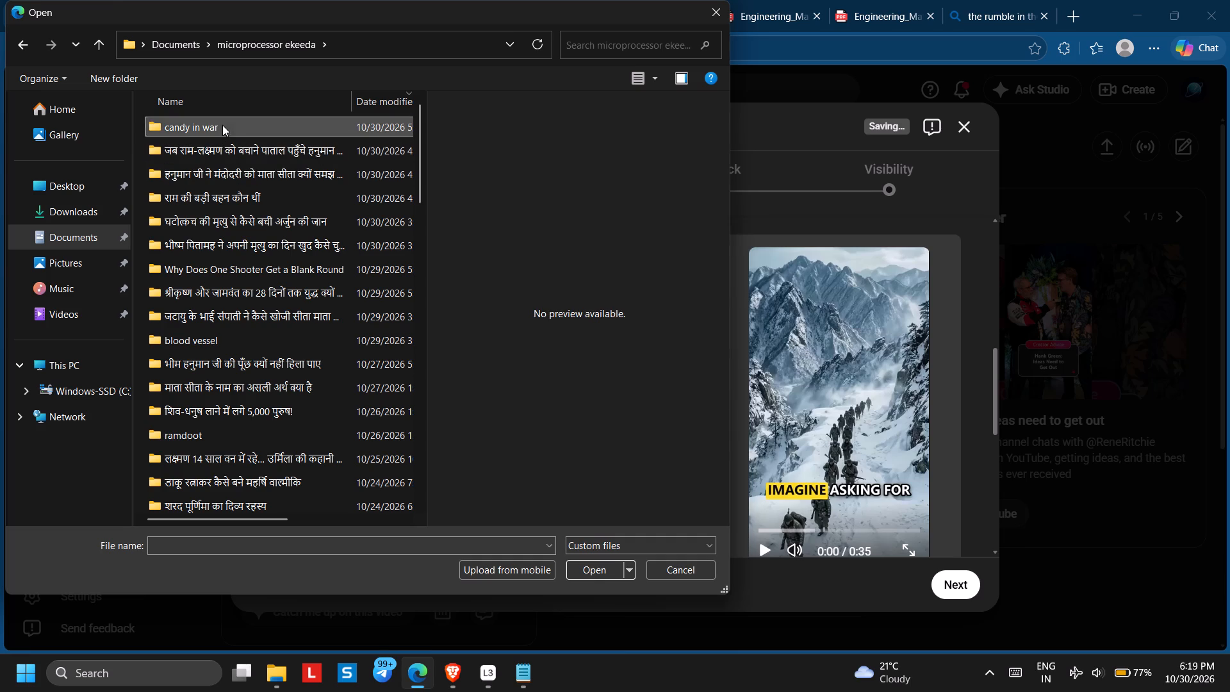
{"action": "left_click", "coordinate": [195, 156]}
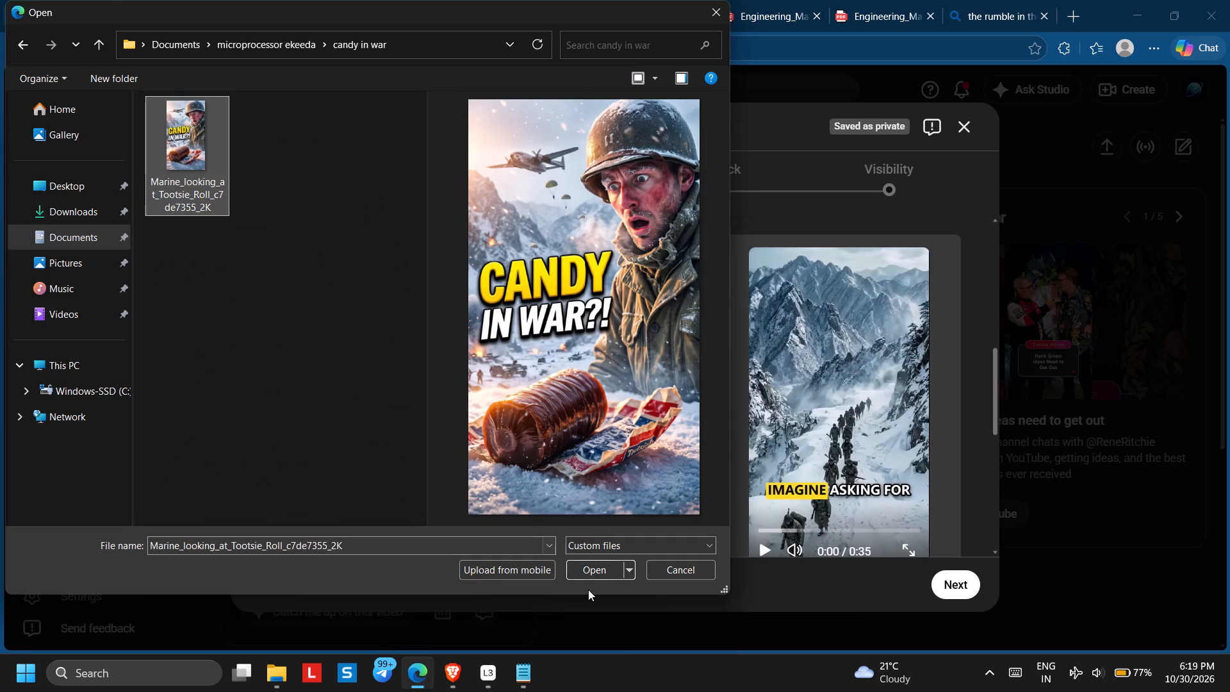
{"action": "left_click", "coordinate": [583, 576]}
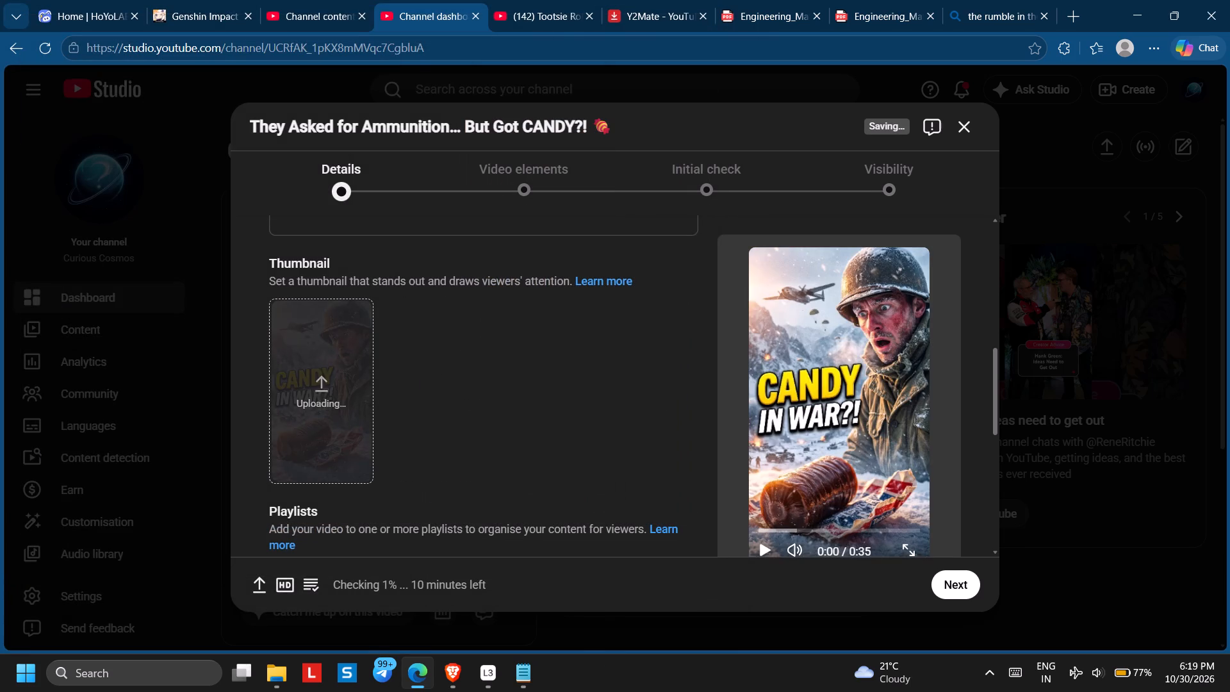
Expand the additional video details and answer Yes to the AI use question.
{"action": "scroll", "coordinate": [632, 329], "scroll_direction": "down", "scroll_amount": 3}
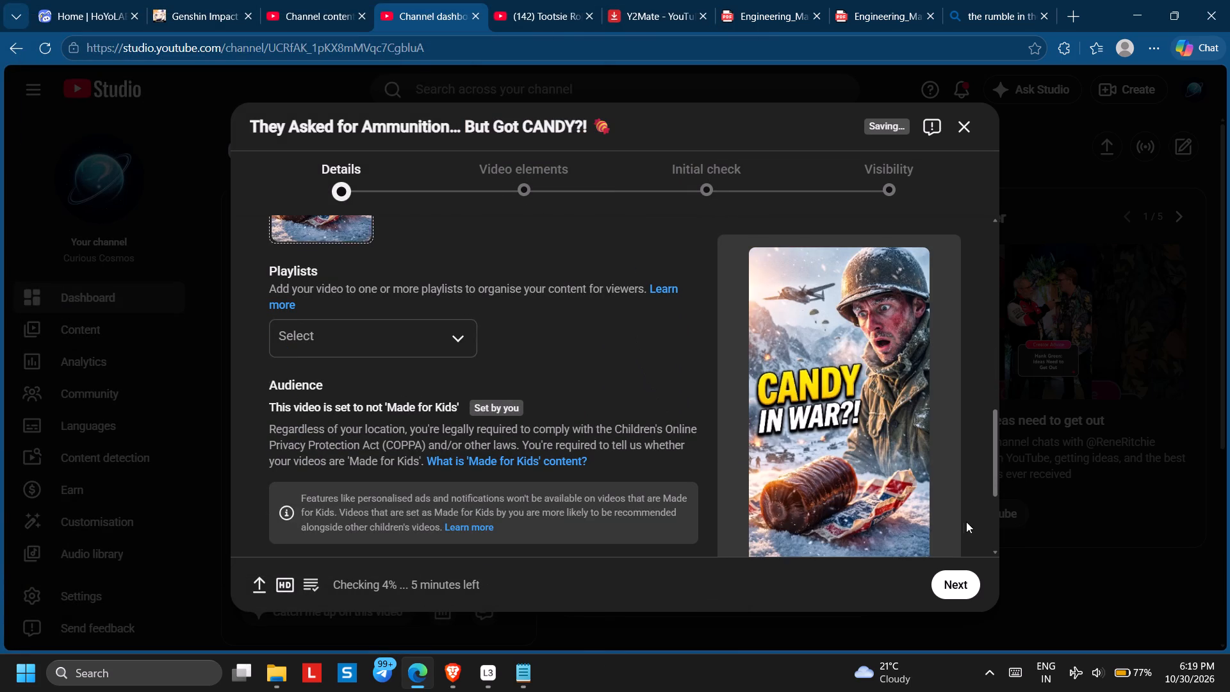
{"action": "scroll", "coordinate": [730, 491], "scroll_direction": "down", "scroll_amount": 1}
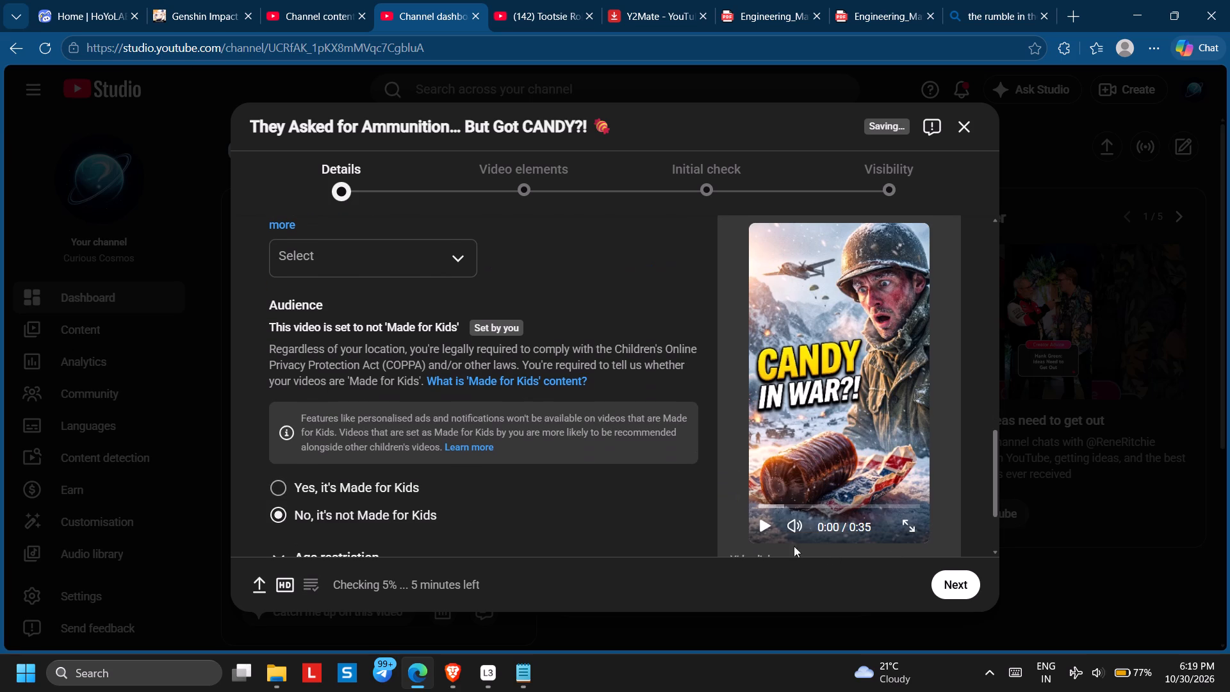
{"action": "scroll", "coordinate": [443, 522], "scroll_direction": "down", "scroll_amount": 3}
{"action": "left_click", "coordinate": [319, 477]}
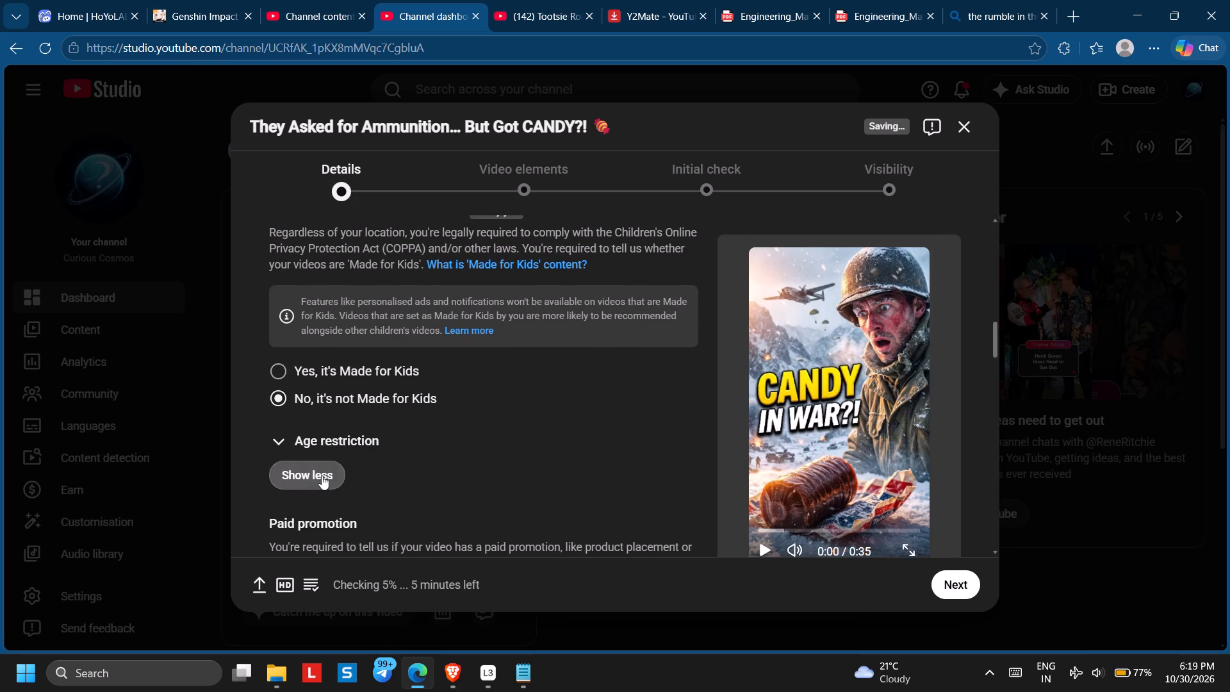
{"action": "scroll", "coordinate": [400, 432], "scroll_direction": "down", "scroll_amount": 3}
{"action": "scroll", "coordinate": [334, 465], "scroll_direction": "down", "scroll_amount": 2}
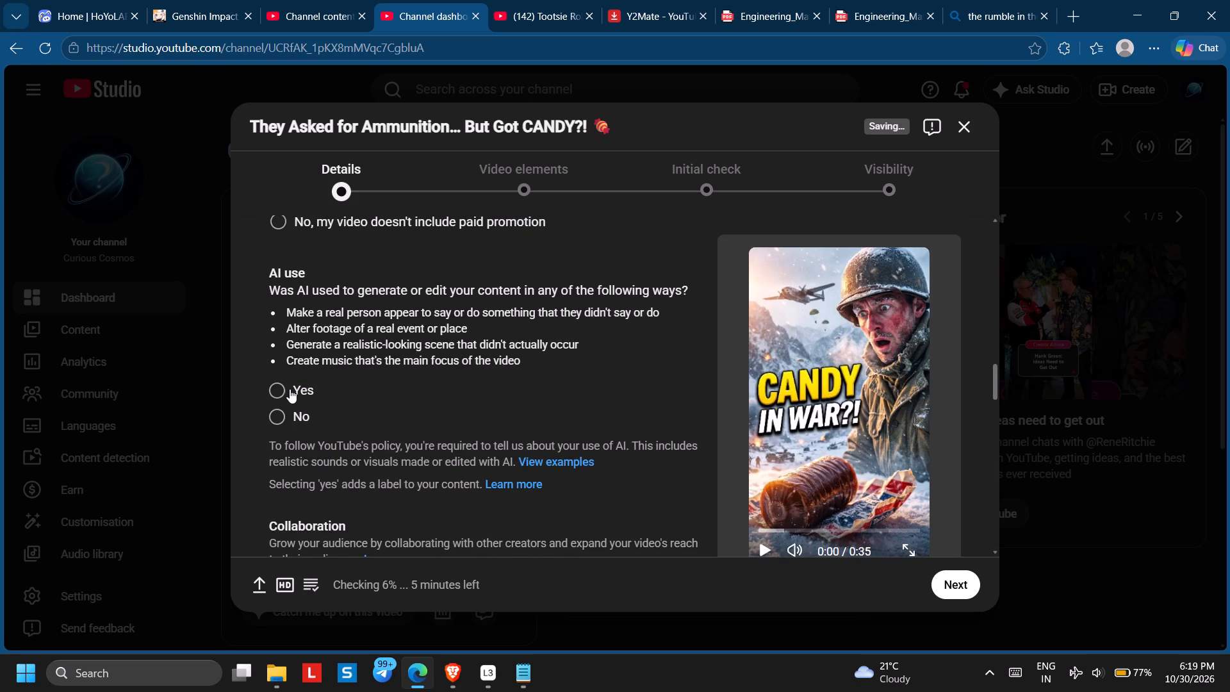
{"action": "left_click", "coordinate": [290, 388]}
{"action": "scroll", "coordinate": [416, 397], "scroll_direction": "up", "scroll_amount": 2}
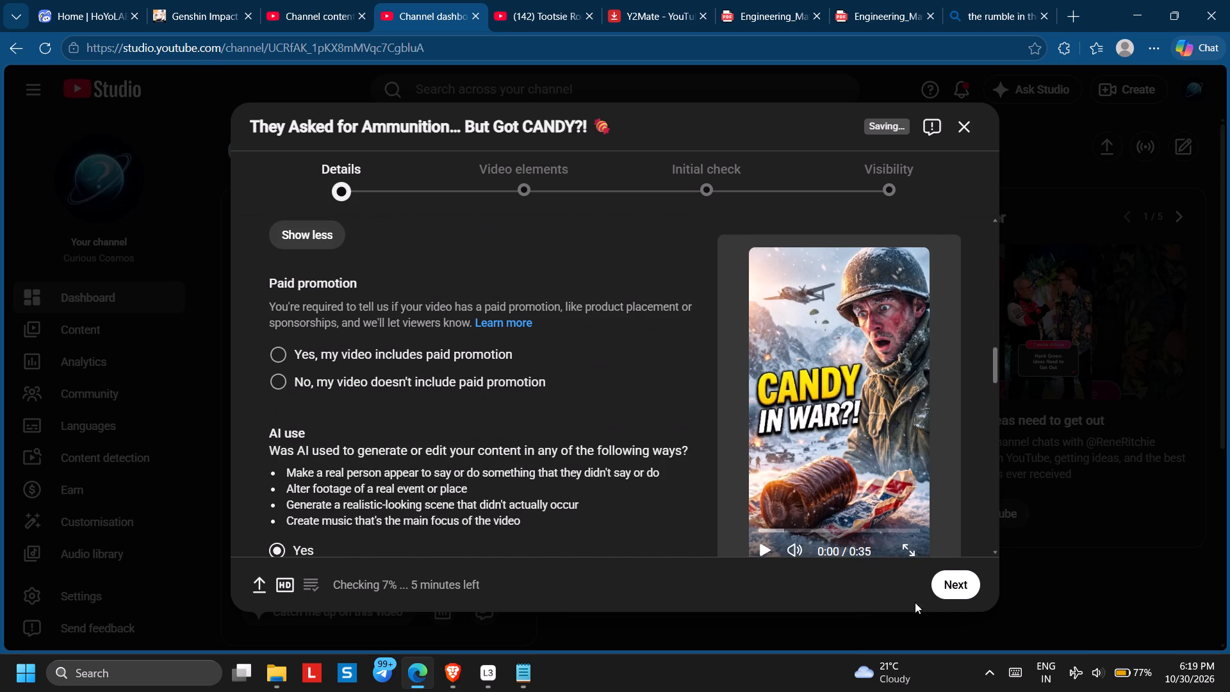
Advance the upload through the elements and initial check stages, set its visibility to Private, and save it.
{"action": "left_click", "coordinate": [947, 582]}
{"action": "left_click", "coordinate": [947, 579]}
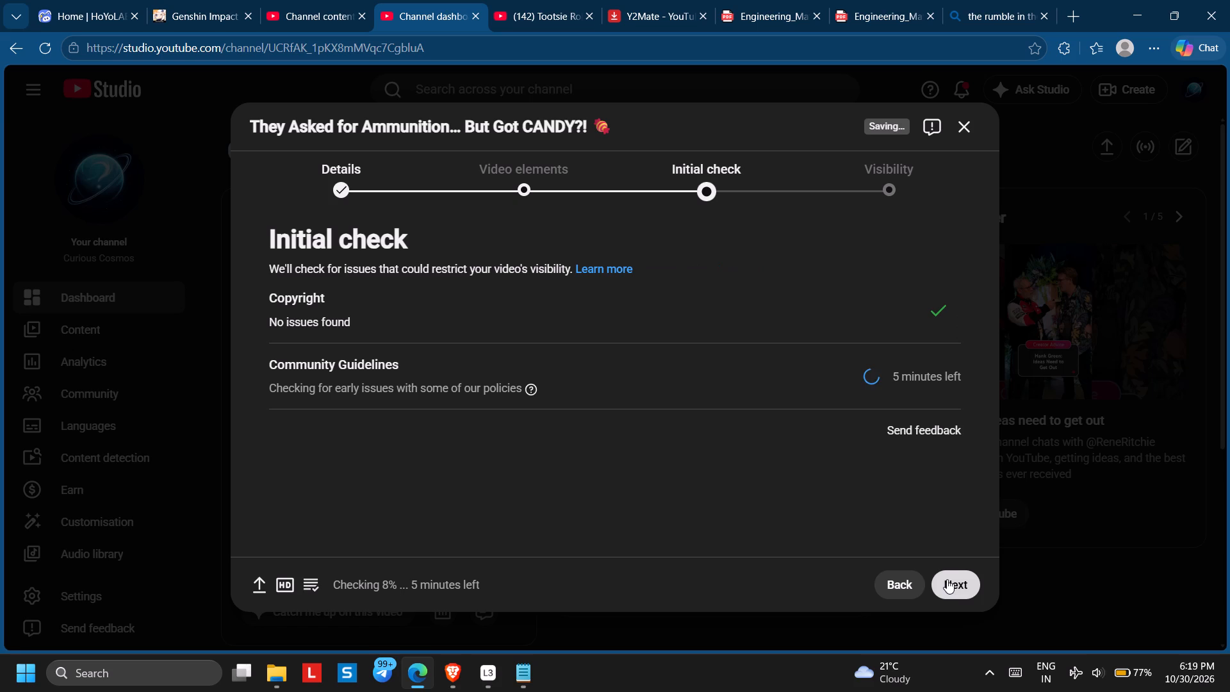
{"action": "left_click", "coordinate": [947, 579]}
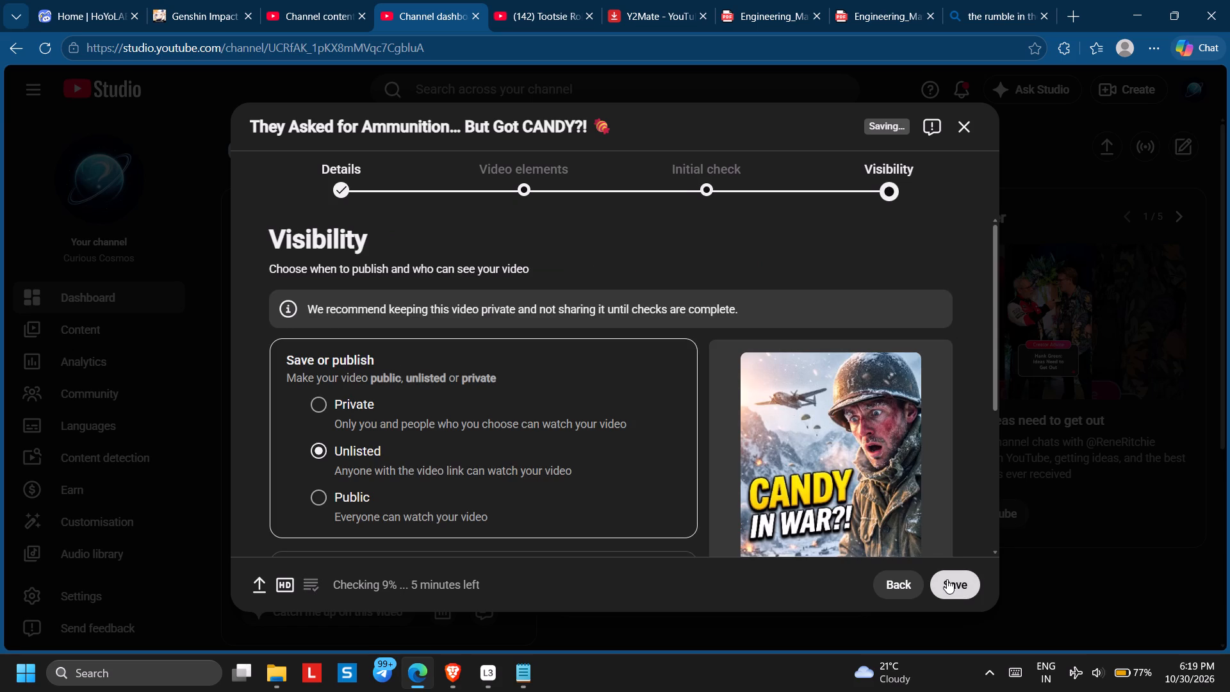
{"action": "left_click", "coordinate": [407, 413]}
{"action": "left_click", "coordinate": [362, 415]}
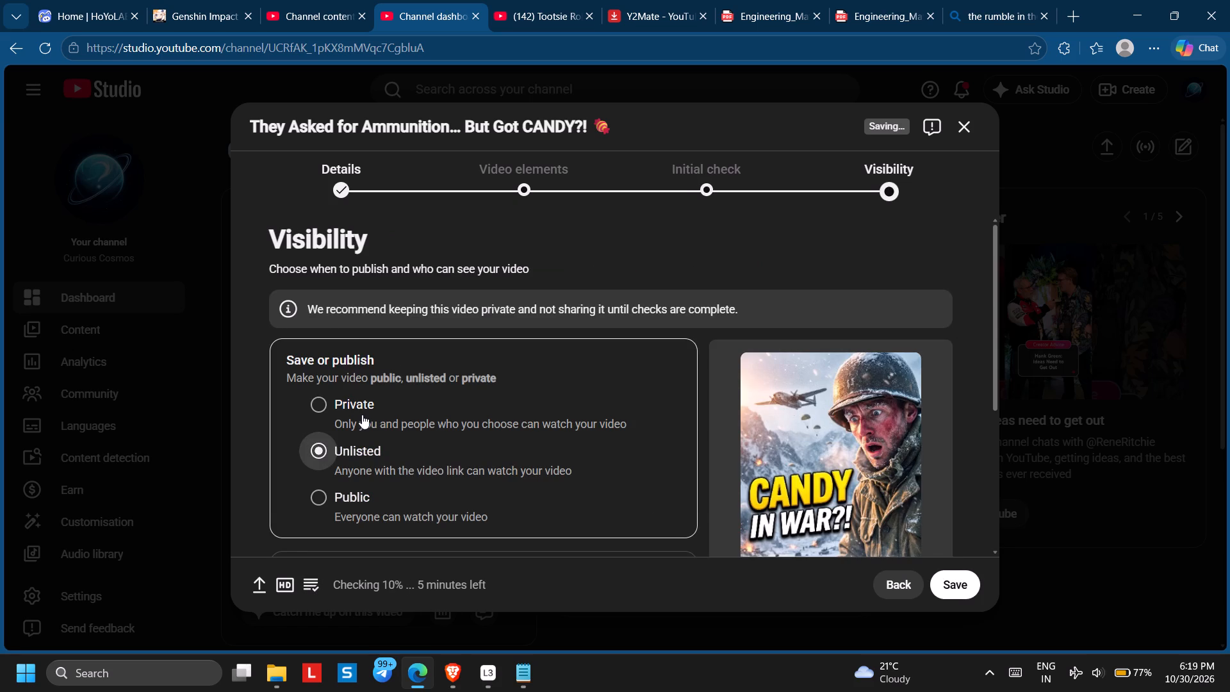
{"action": "left_click", "coordinate": [966, 588]}
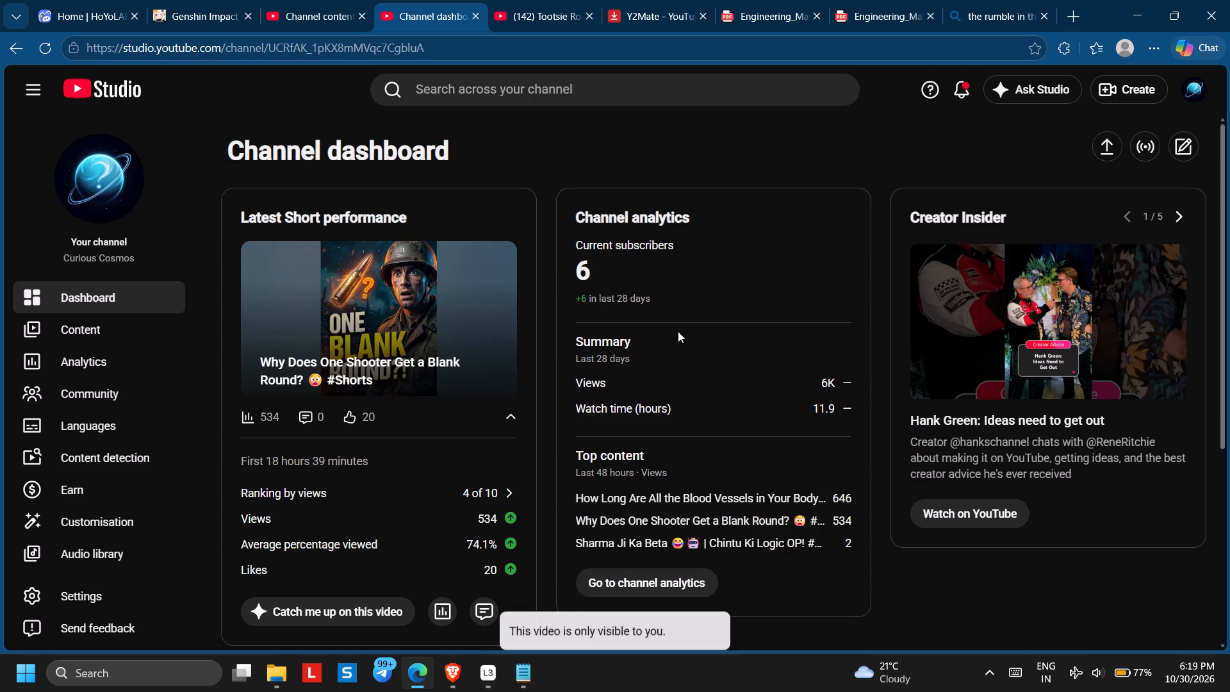
Open the channel's content, copy Notepad's pinned comment "Would you have believed this story if you heard it during the war?" with its emoji, and close Notepad.
{"action": "left_click", "coordinate": [118, 340]}
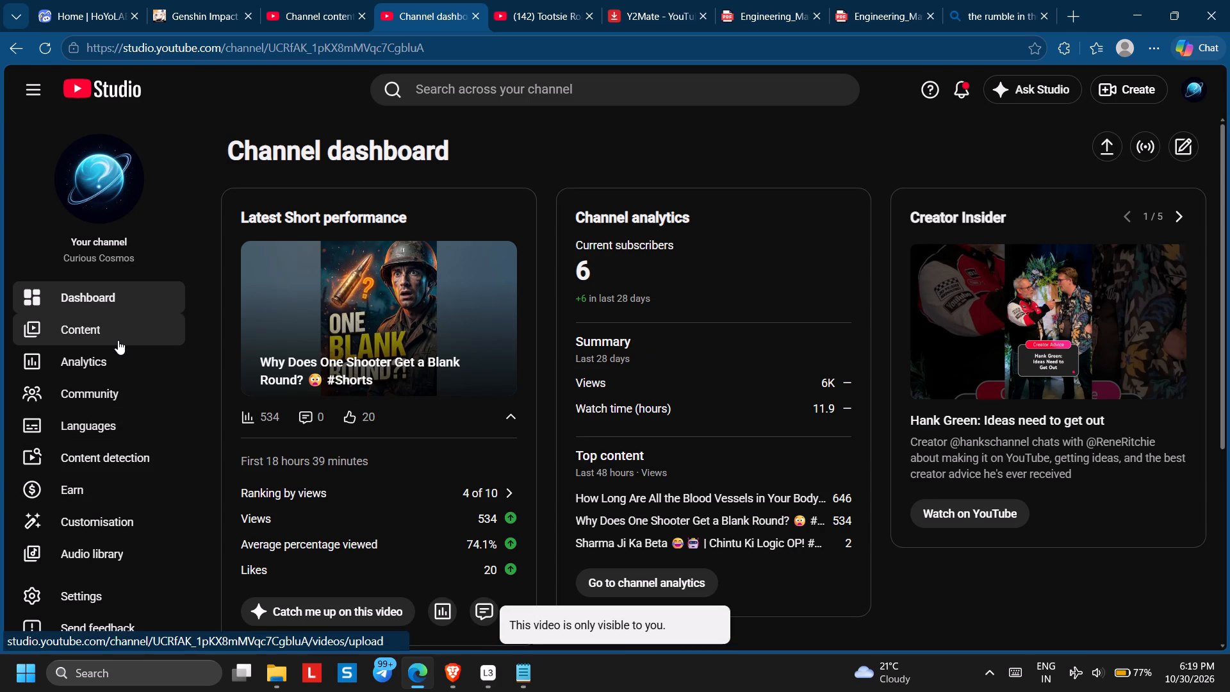
{"action": "left_click", "coordinate": [529, 682]}
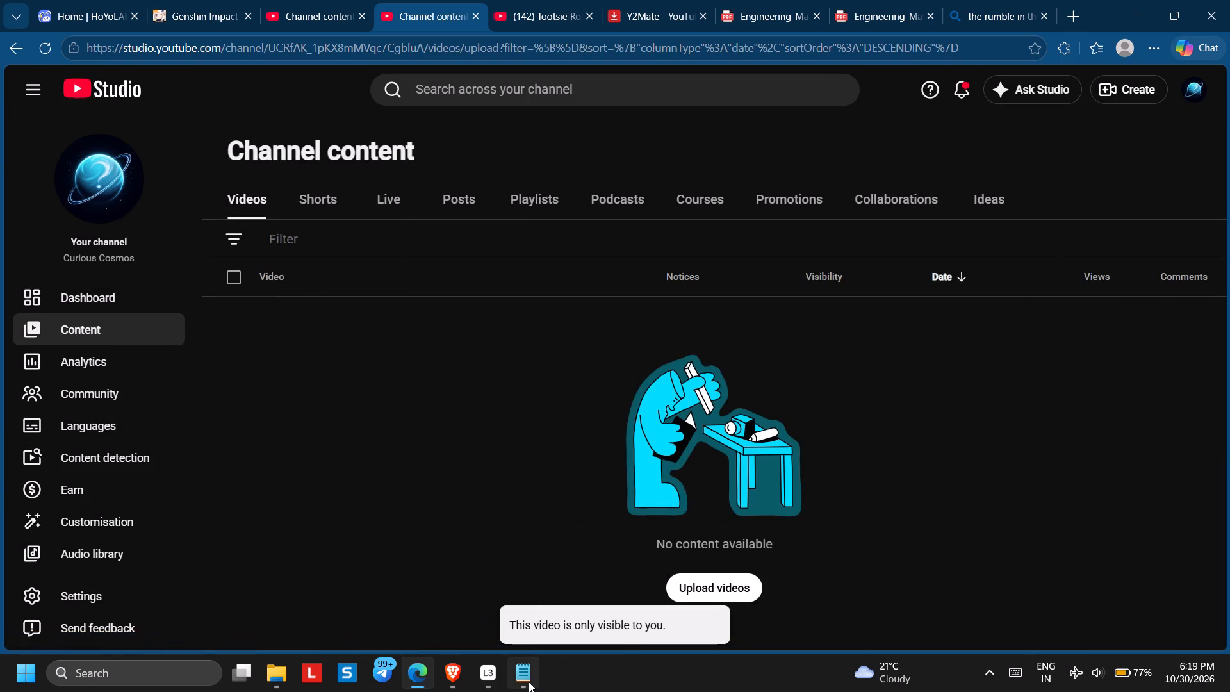
{"action": "left_click", "coordinate": [316, 461]}
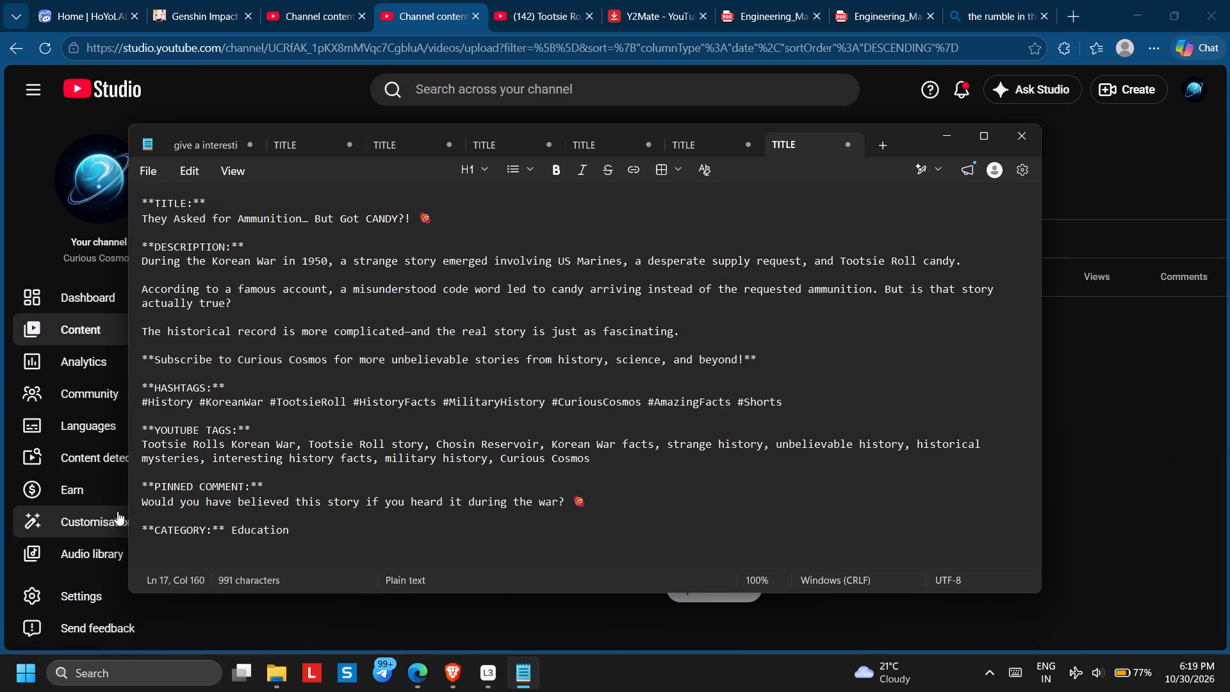
{"action": "left_click", "coordinate": [143, 500]}
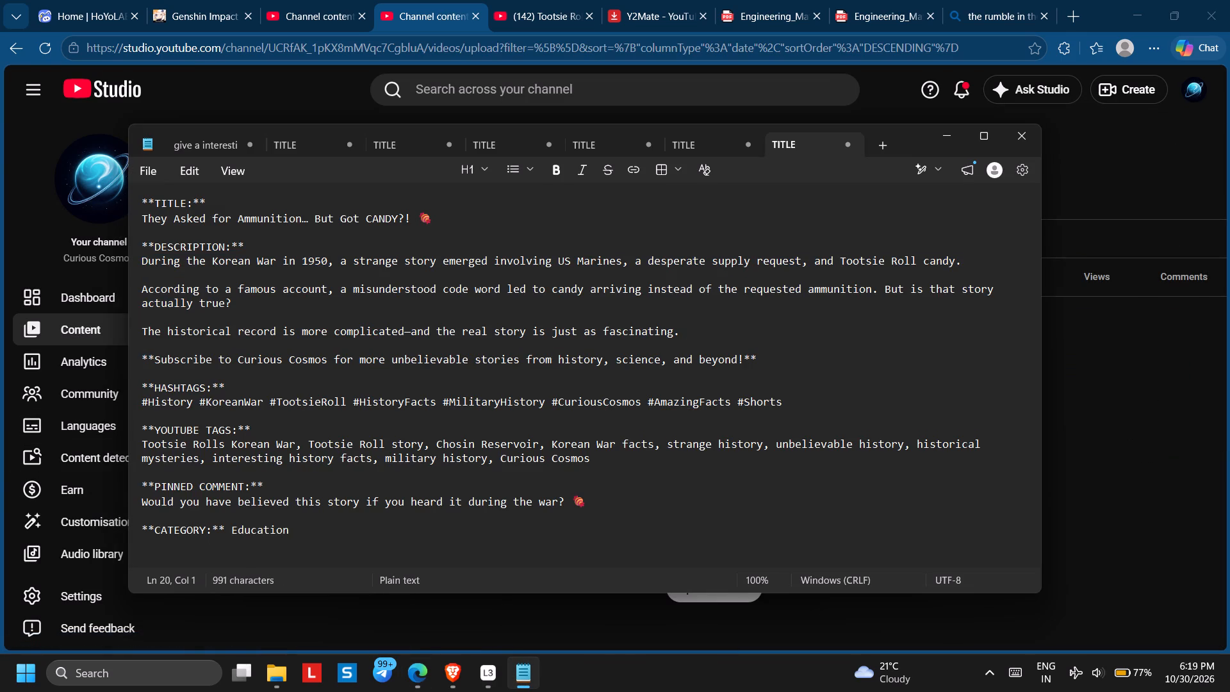
{"action": "left_click", "coordinate": [138, 505]}
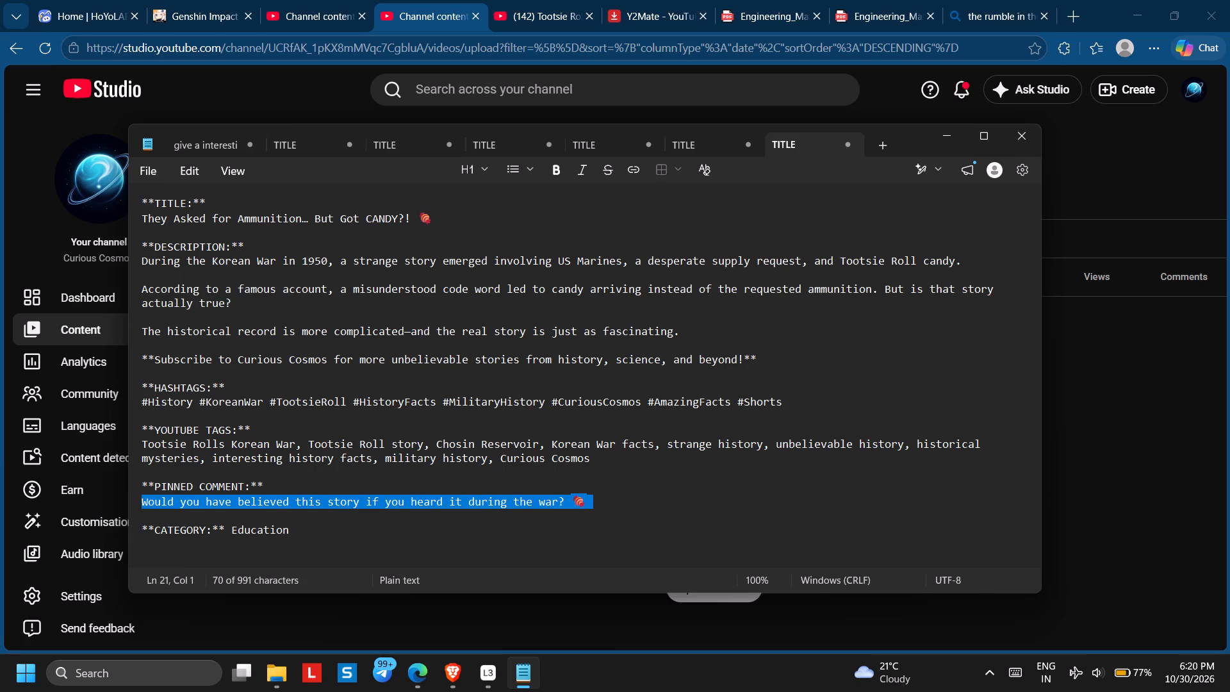
{"action": "right_click", "coordinate": [138, 505]}
{"action": "left_click", "coordinate": [205, 486]}
{"action": "left_click", "coordinate": [1025, 142]}
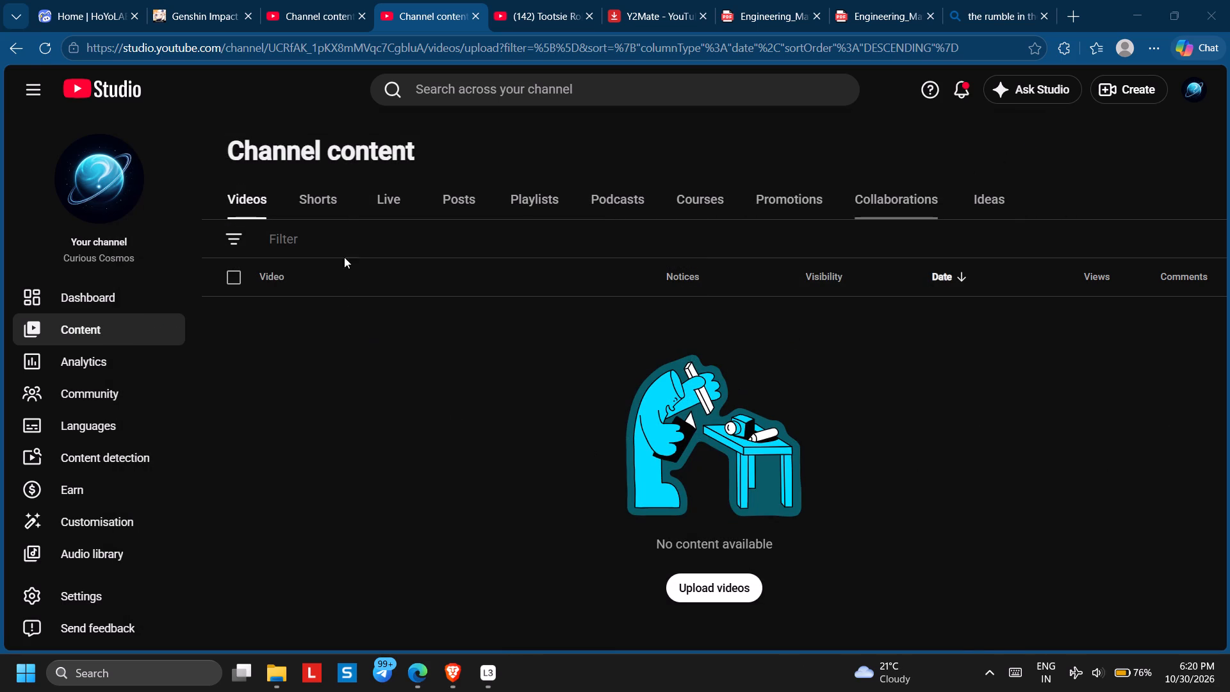
Show the channel's Shorts and set the visibility of "They Asked for Ammunition… But Got CANDY?!" to Unlisted.
{"action": "left_click", "coordinate": [341, 218]}
{"action": "left_click", "coordinate": [335, 213]}
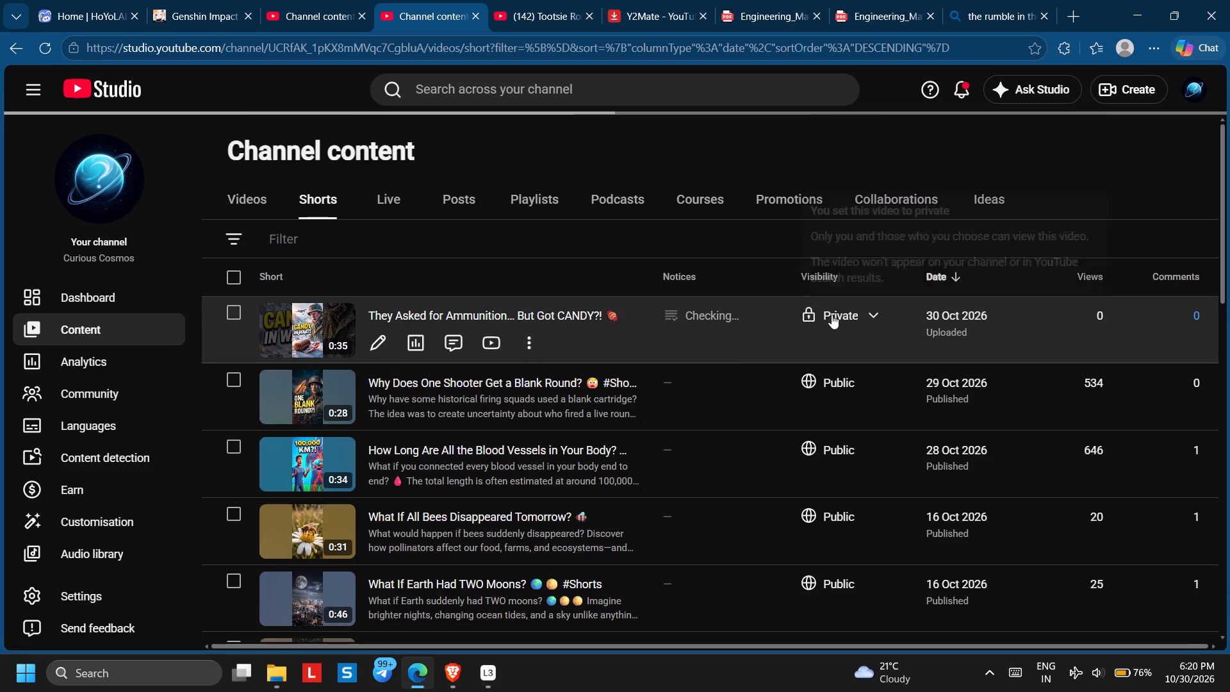
{"action": "left_click", "coordinate": [833, 322]}
{"action": "left_click", "coordinate": [833, 427]}
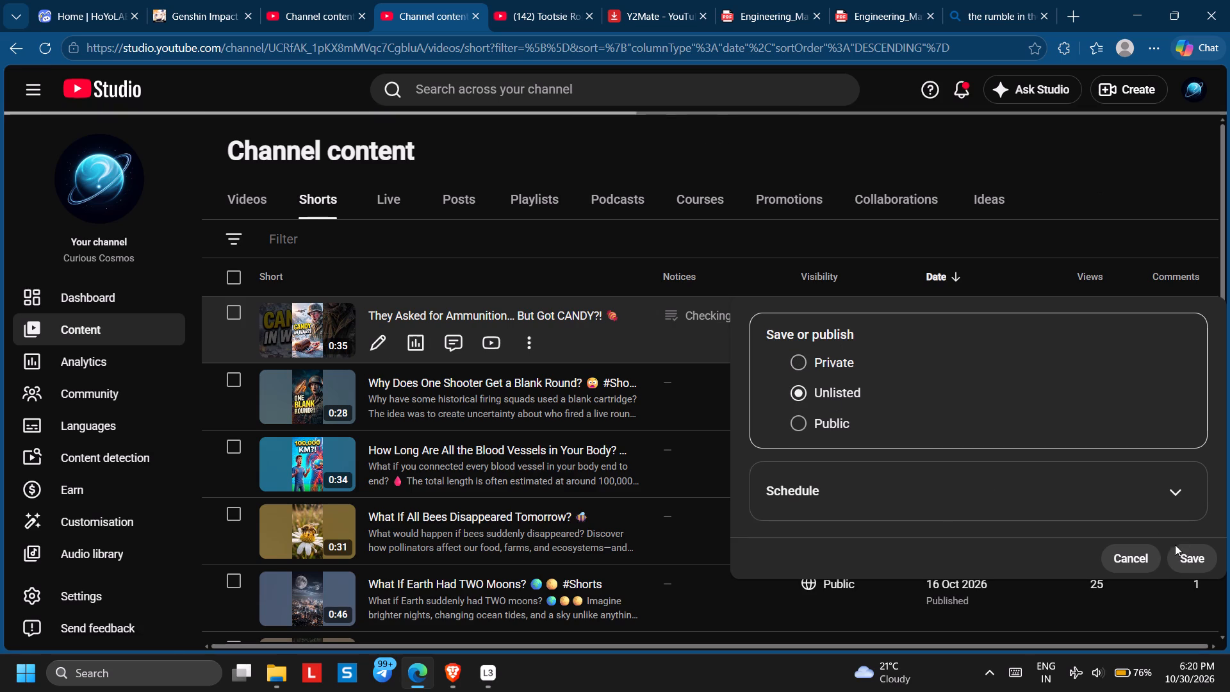
{"action": "left_click", "coordinate": [1189, 554]}
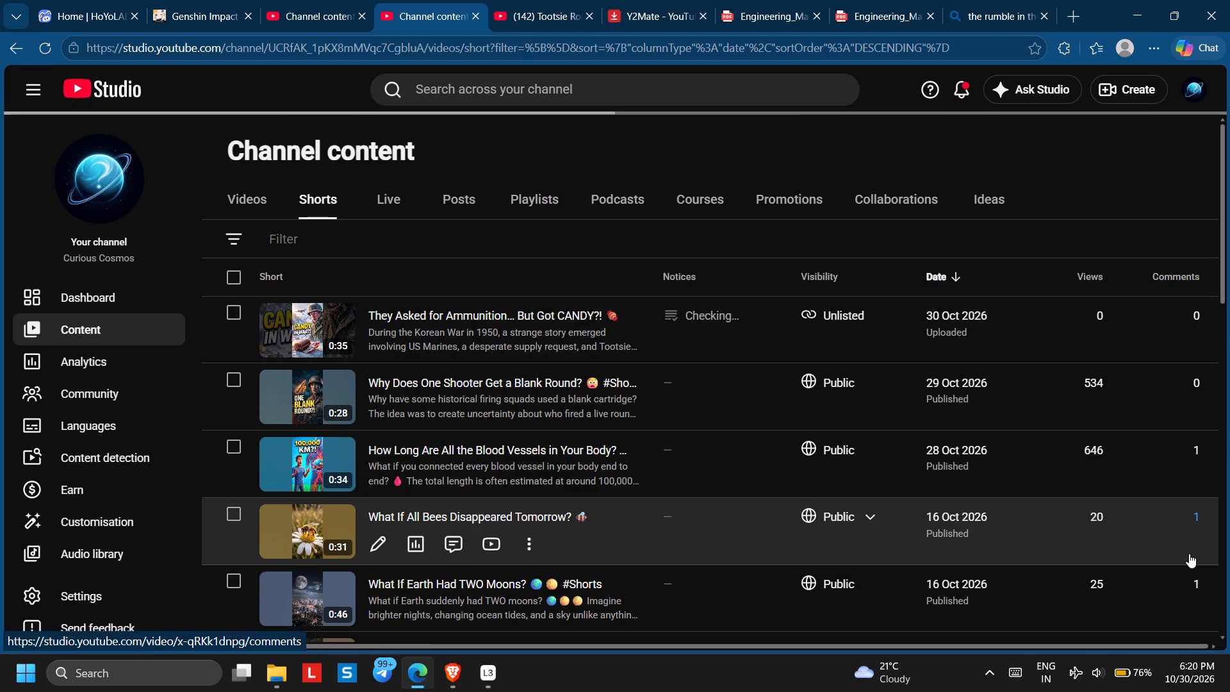
Post the copied comment "Would you have believed this story if you heard it during the war?" with its emoji on the candy Short, and return to the channel content.
{"action": "left_click", "coordinate": [466, 354]}
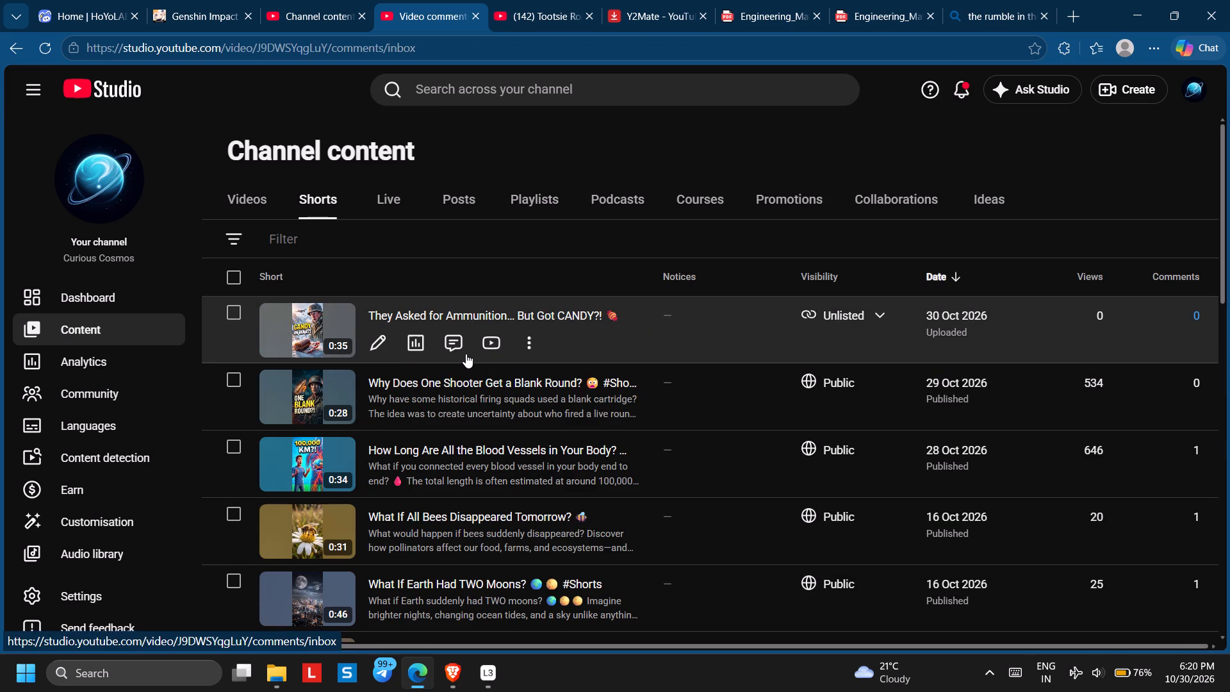
{"action": "left_click", "coordinate": [457, 345]}
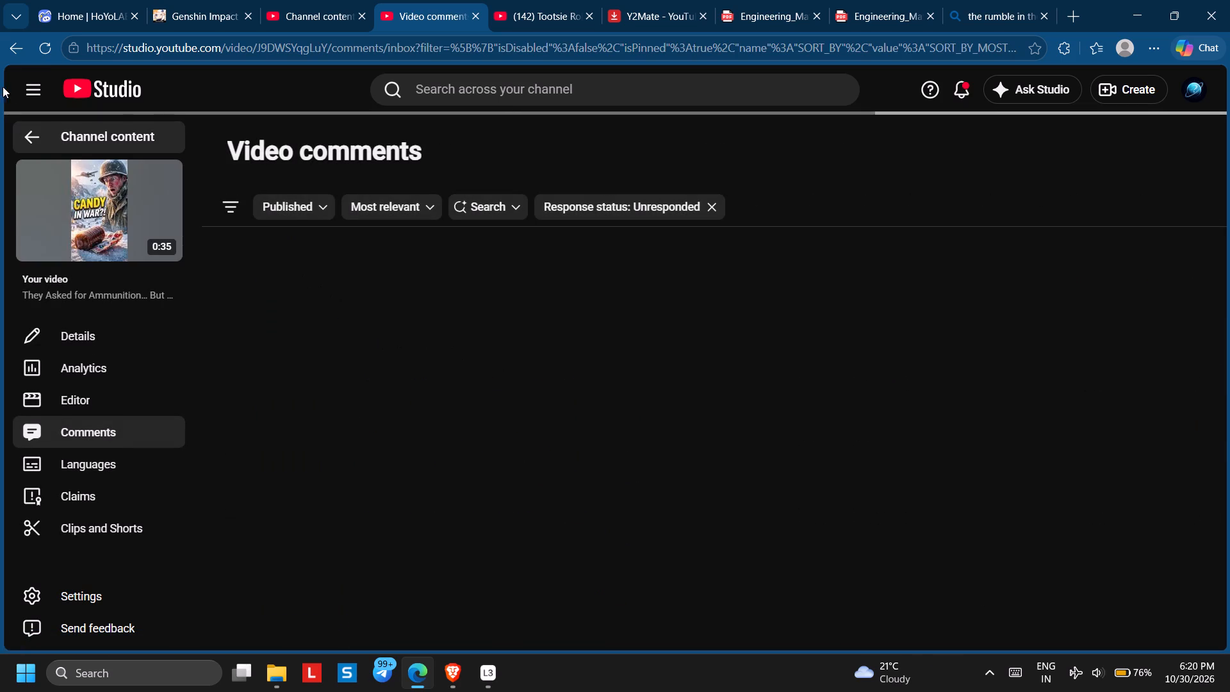
{"action": "left_click", "coordinate": [25, 130]}
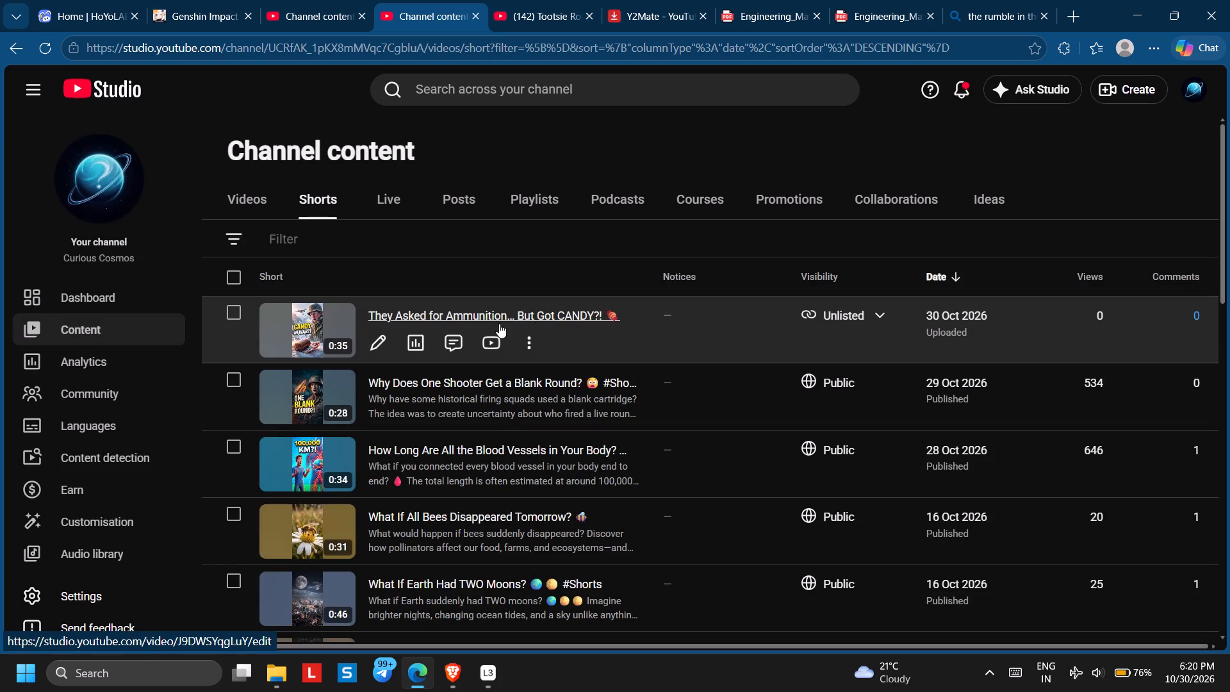
{"action": "left_click", "coordinate": [443, 339]}
{"action": "left_click", "coordinate": [356, 273]}
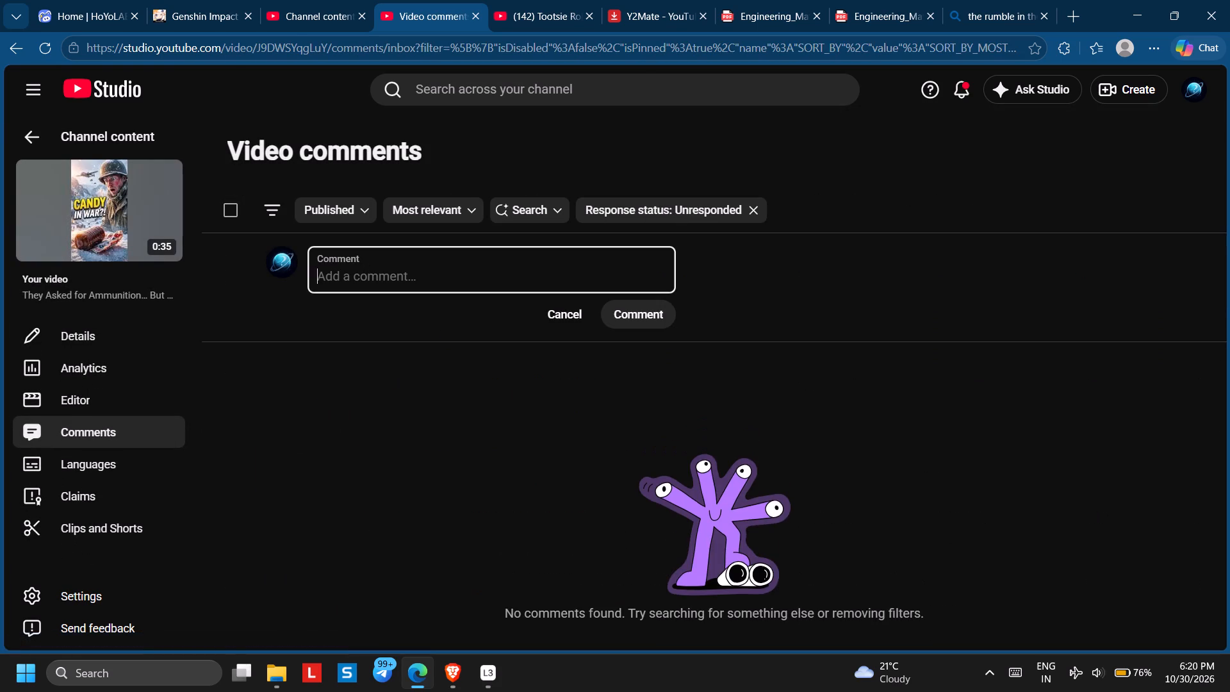
{"action": "key", "text": "ctrl+v"}
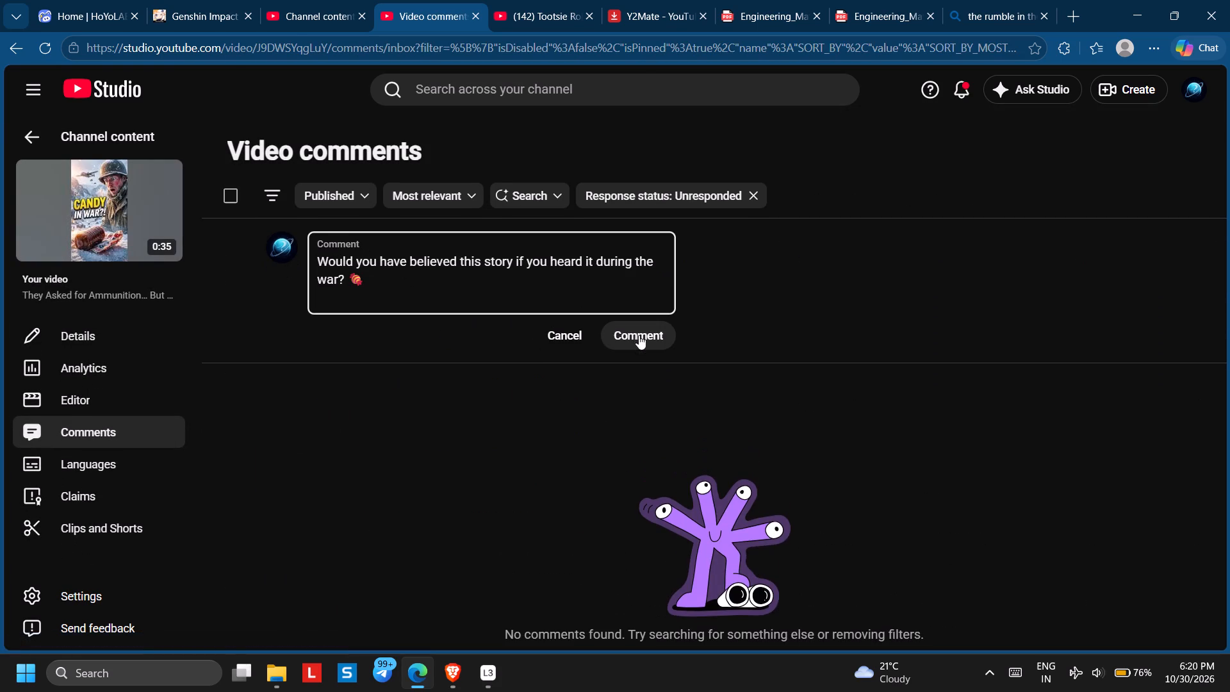
{"action": "left_click", "coordinate": [638, 335]}
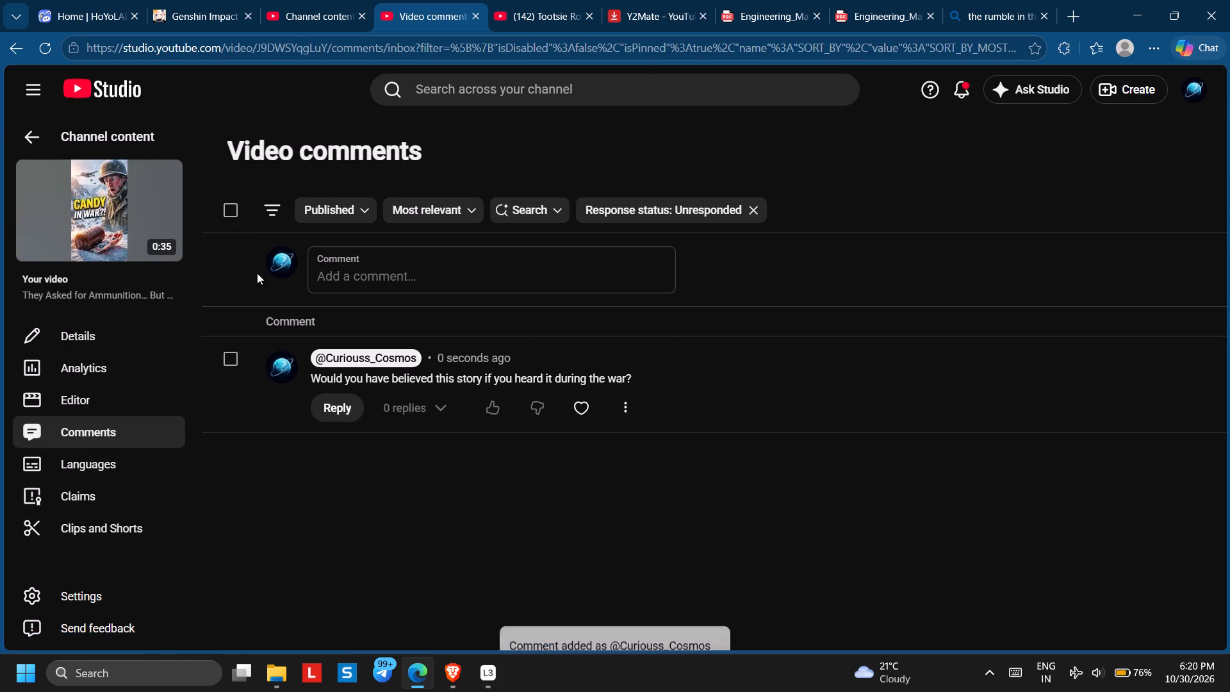
{"action": "left_click", "coordinate": [16, 132]}
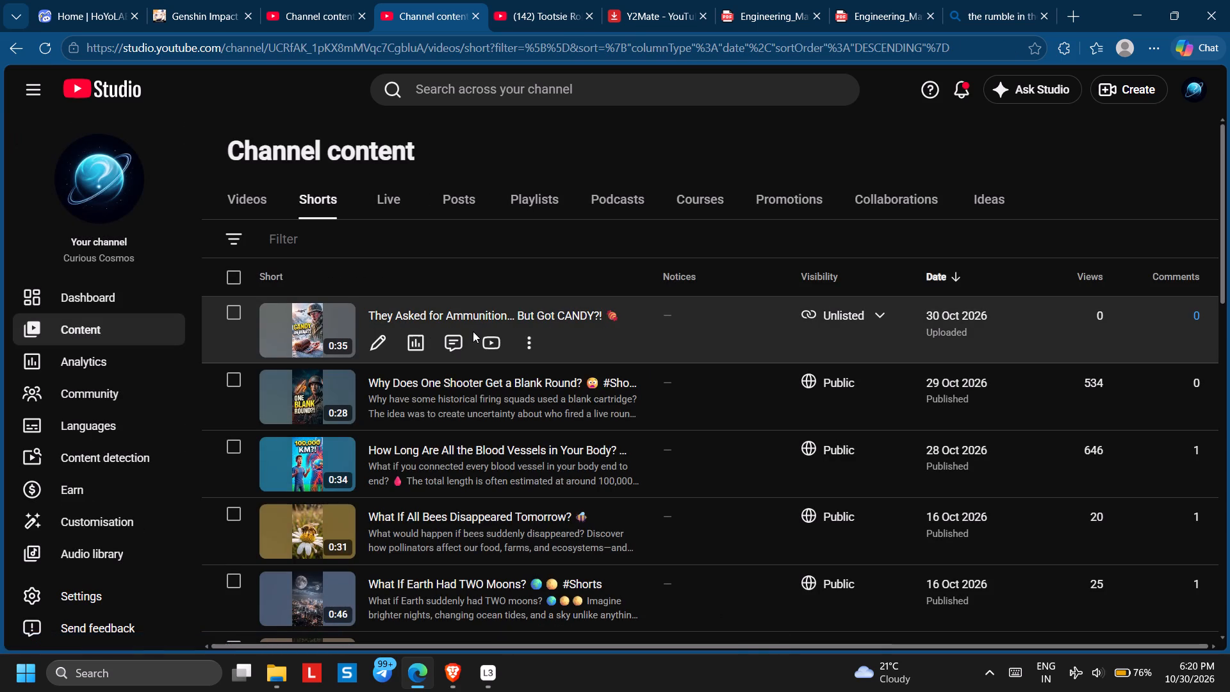
Open the Zack D. Films channel's Shorts from the "Tootsie Rolls Used In War?" Short.
{"action": "left_click", "coordinate": [285, 0]}
{"action": "left_click", "coordinate": [562, 0]}
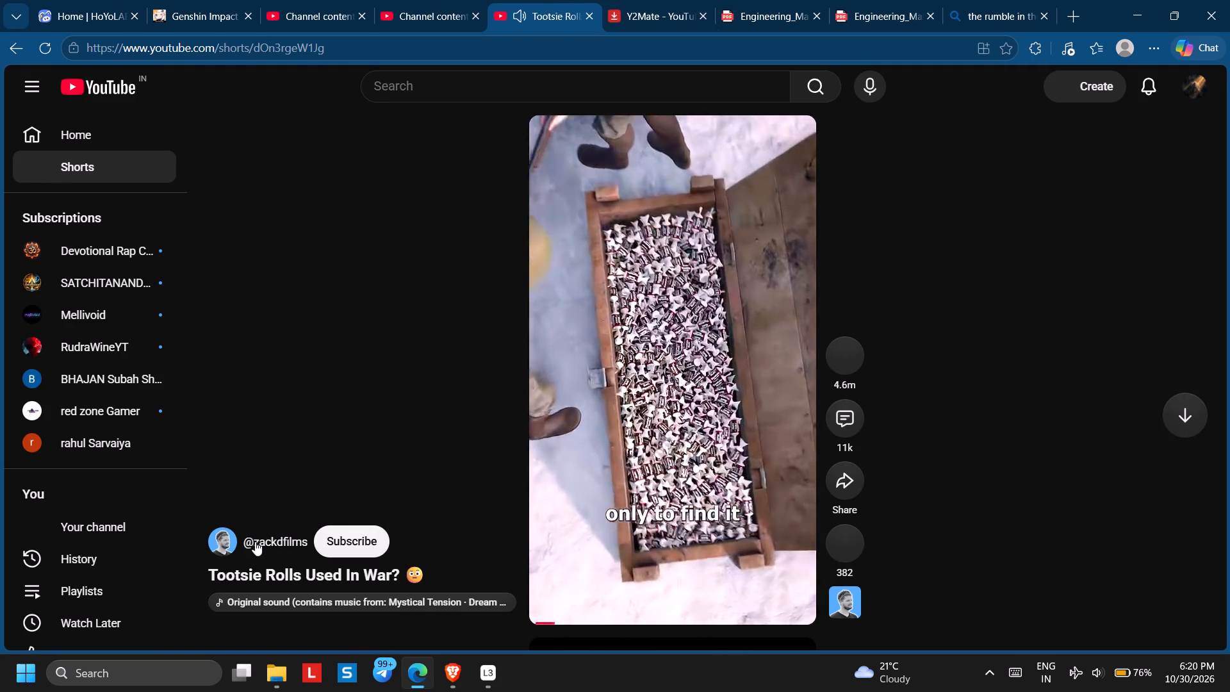
{"action": "left_click", "coordinate": [222, 531]}
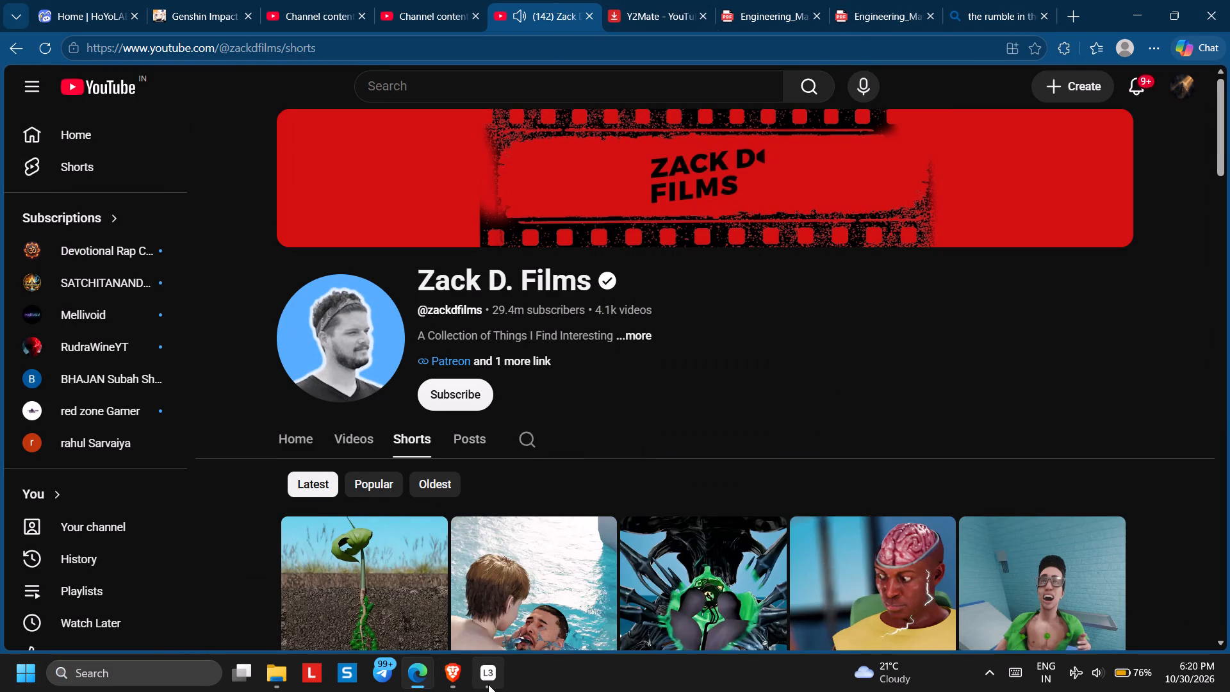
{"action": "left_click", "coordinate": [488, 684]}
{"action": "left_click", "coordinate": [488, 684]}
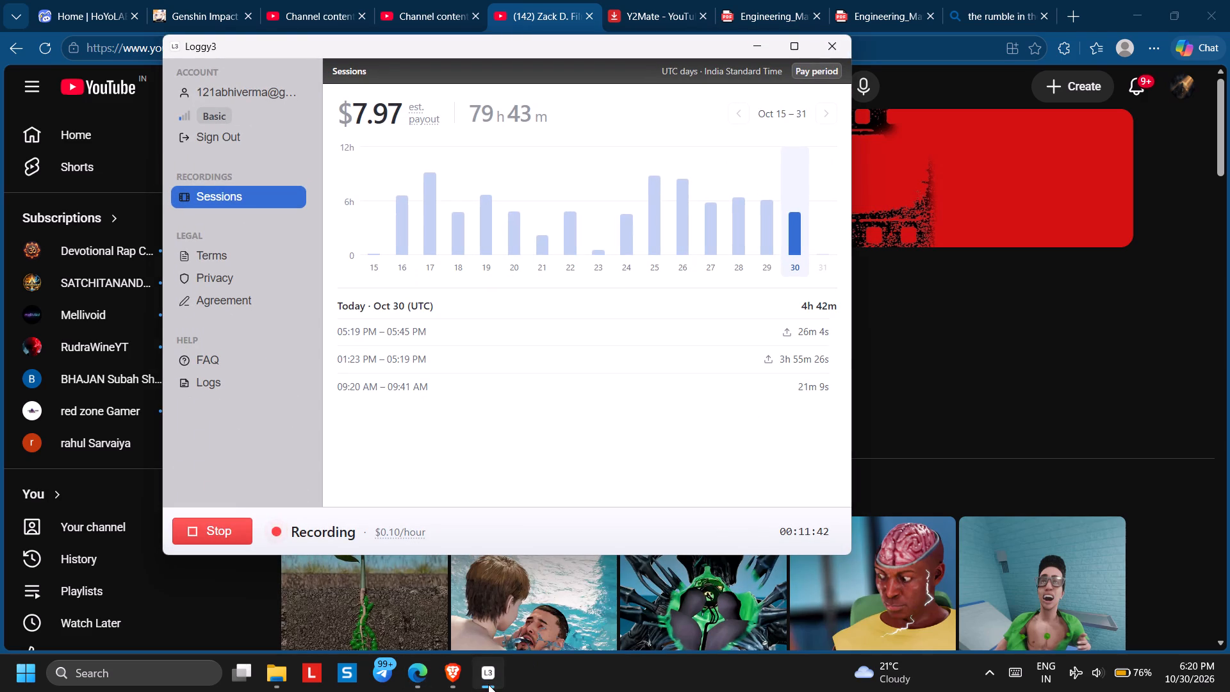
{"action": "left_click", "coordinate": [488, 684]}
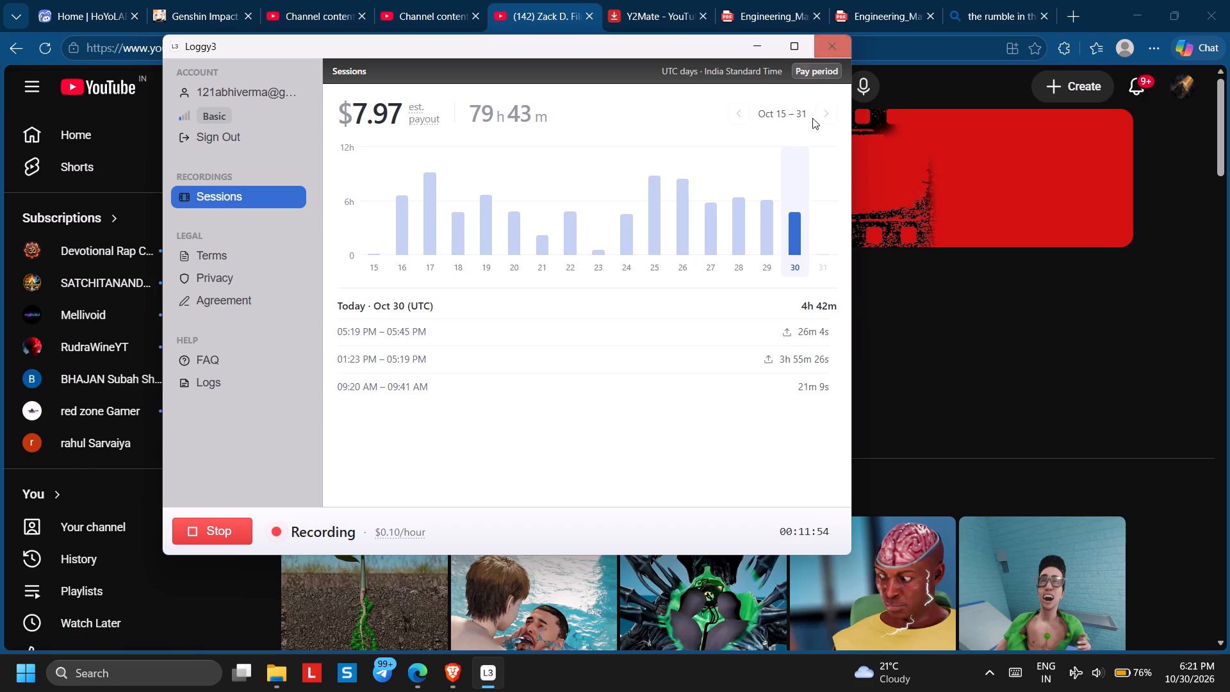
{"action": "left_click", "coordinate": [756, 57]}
Browse the latest Zack D. Films Shorts, examining their titles, thumbnails and view counts.
{"action": "scroll", "coordinate": [699, 402], "scroll_direction": "down", "scroll_amount": 5}
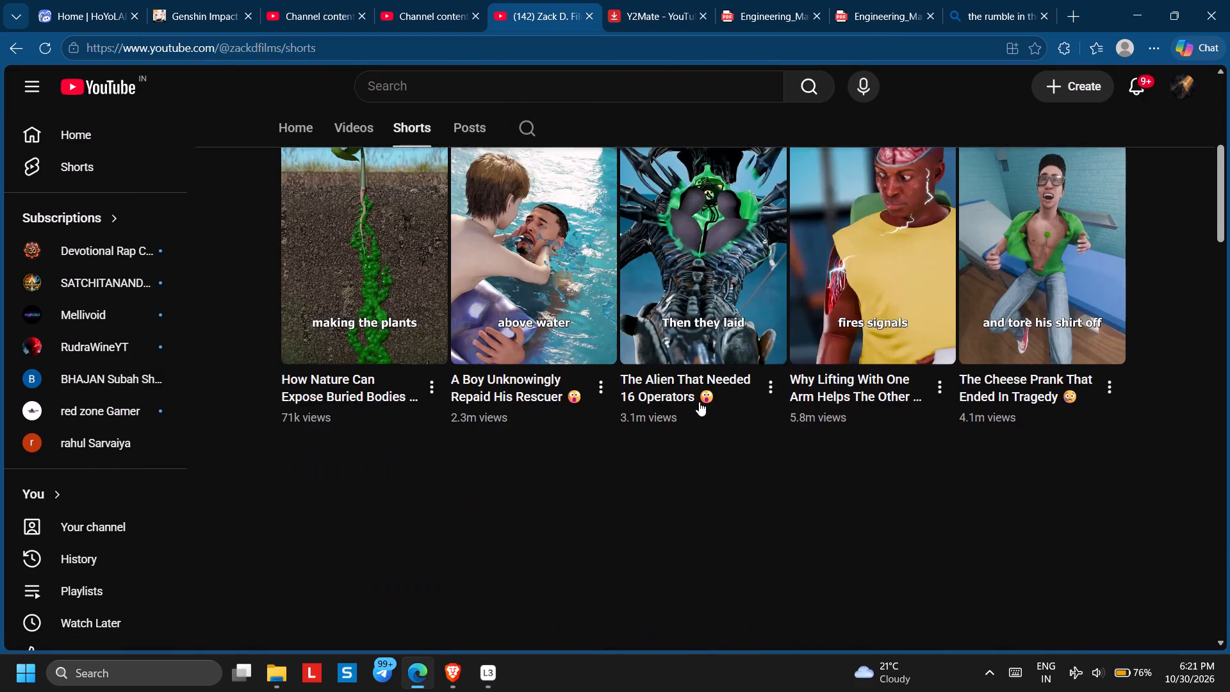
{"action": "scroll", "coordinate": [700, 402], "scroll_direction": "down", "scroll_amount": 9}
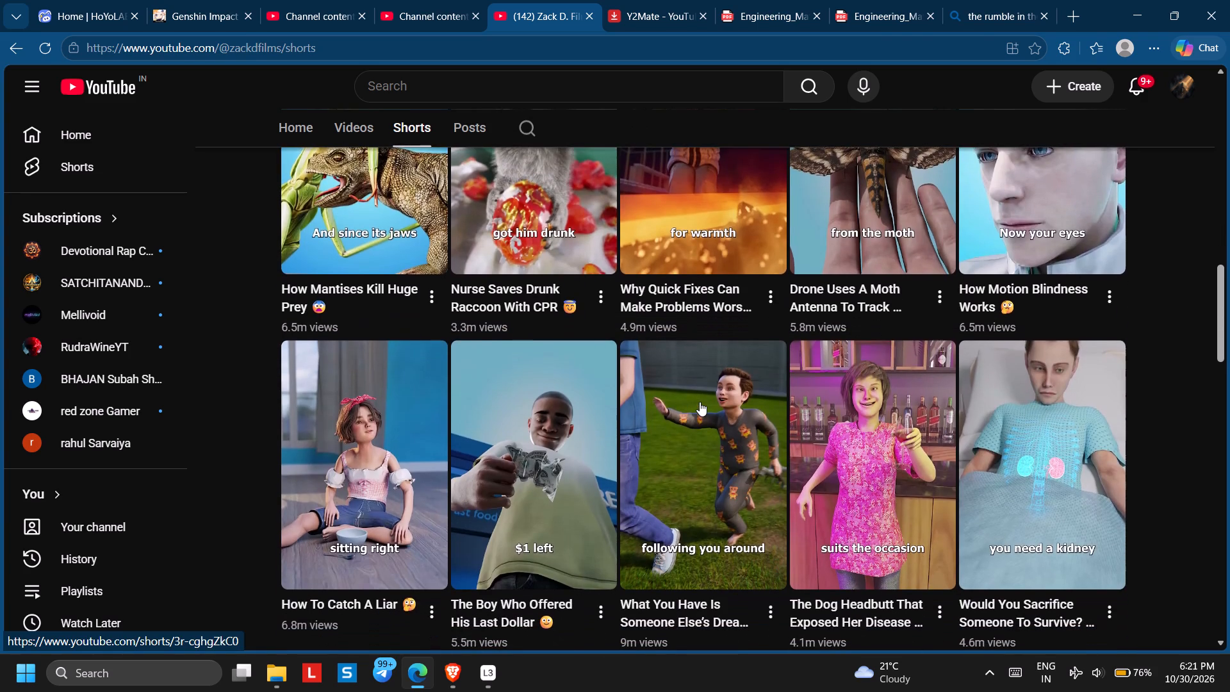
{"action": "scroll", "coordinate": [700, 402], "scroll_direction": "down", "scroll_amount": 8}
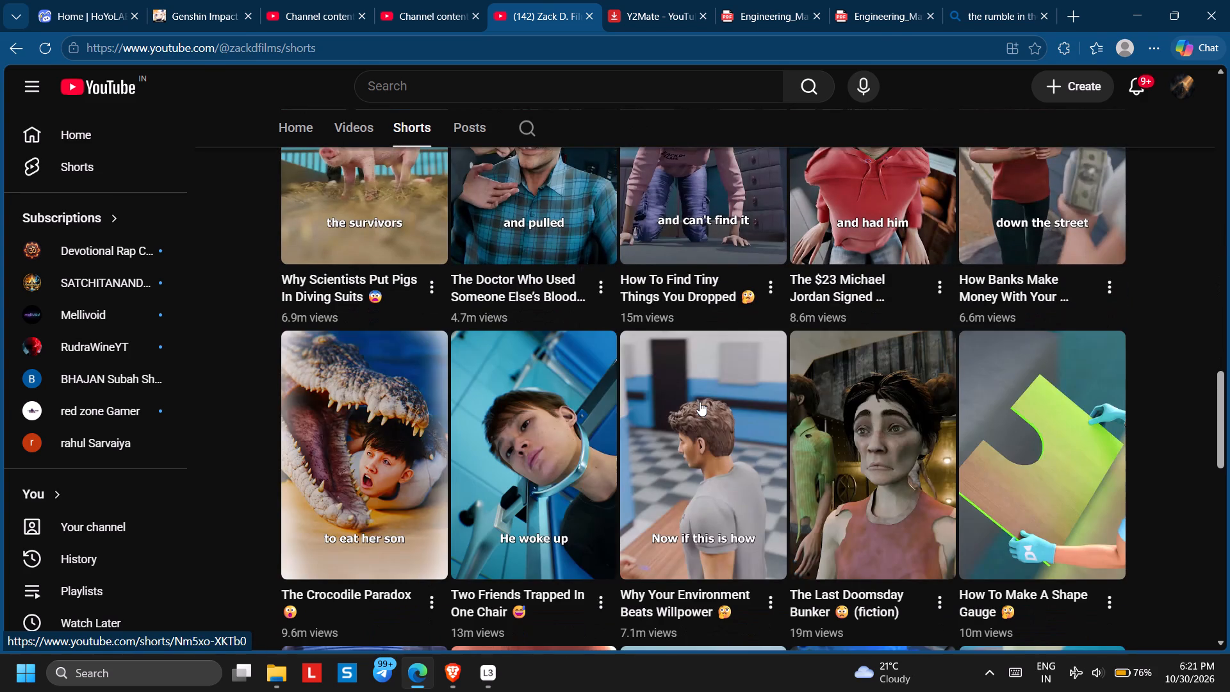
{"action": "scroll", "coordinate": [700, 402], "scroll_direction": "down", "scroll_amount": 13}
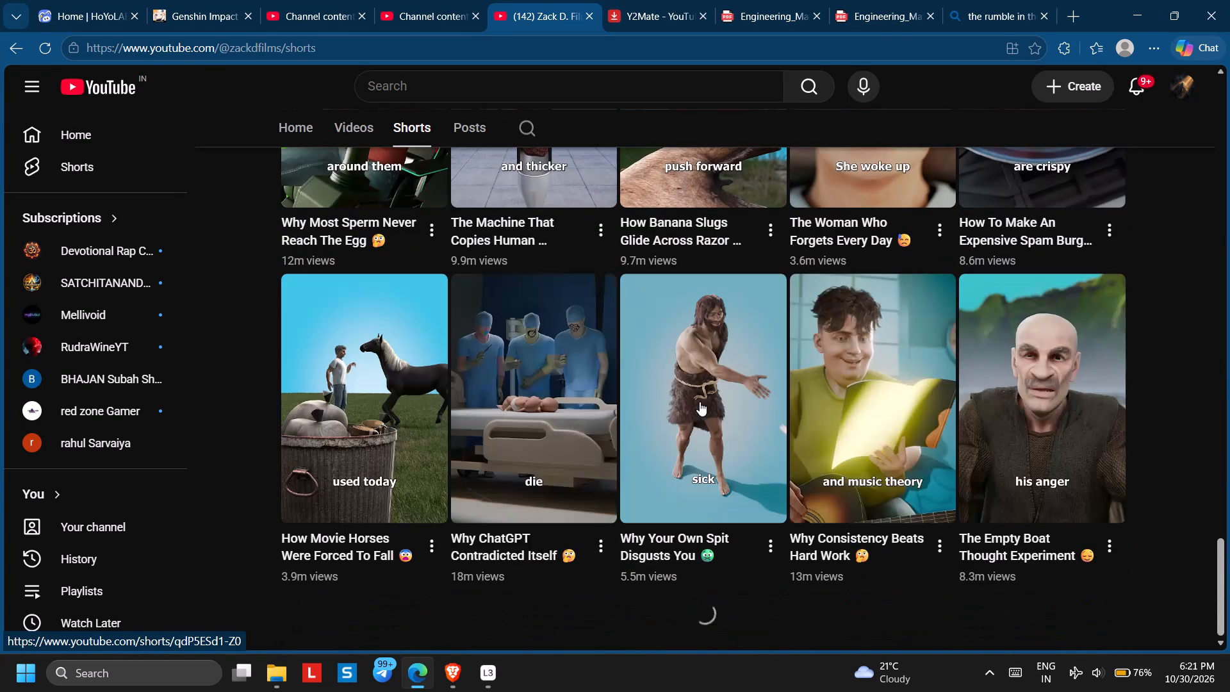
{"action": "scroll", "coordinate": [700, 402], "scroll_direction": "down", "scroll_amount": 6}
{"action": "scroll", "coordinate": [700, 402], "scroll_direction": "up", "scroll_amount": 19}
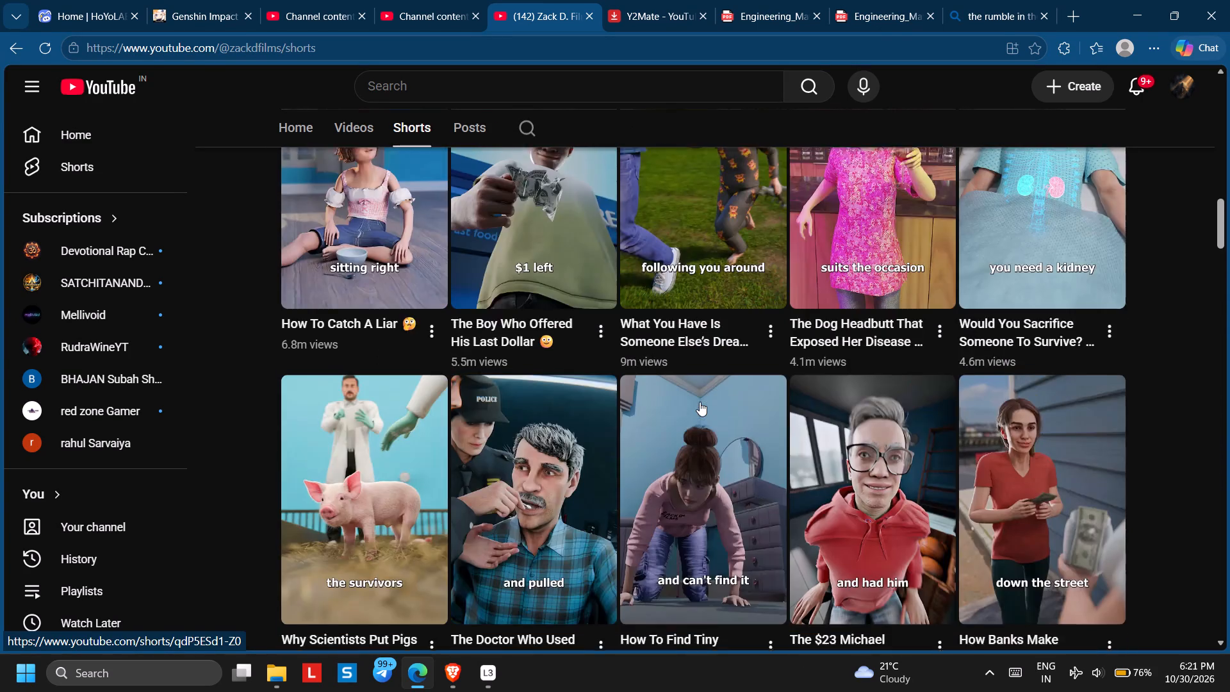
{"action": "scroll", "coordinate": [700, 402], "scroll_direction": "up", "scroll_amount": 9}
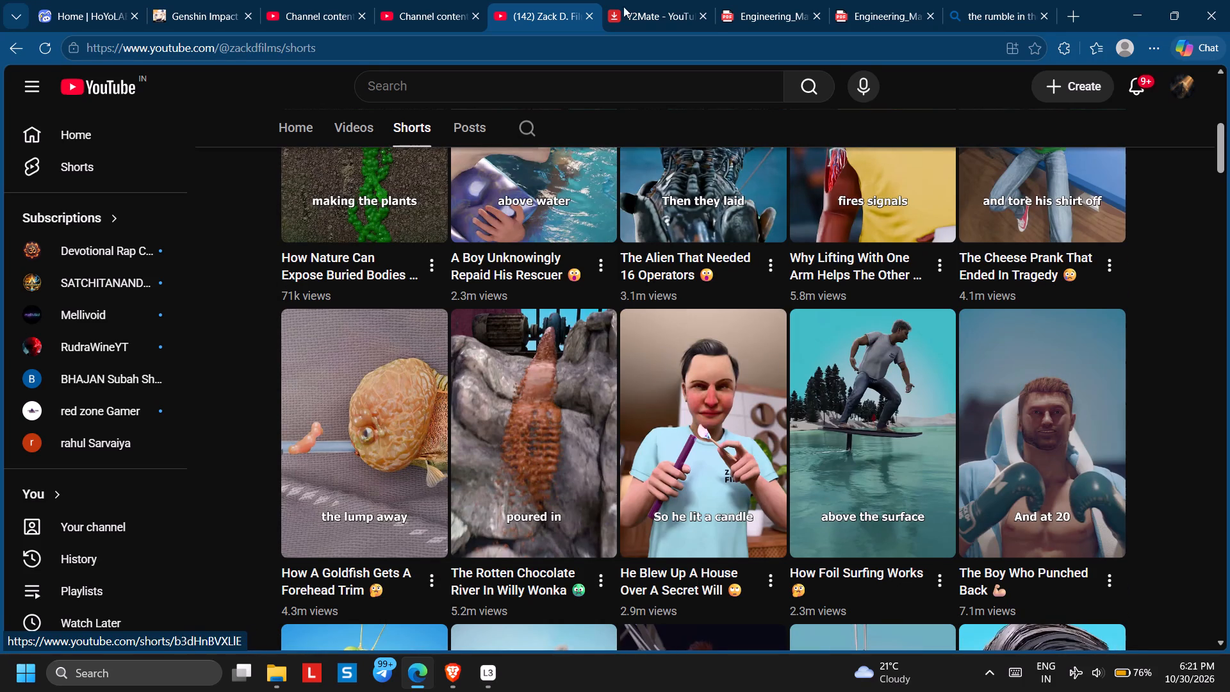
{"action": "scroll", "coordinate": [618, 12], "scroll_direction": "up", "scroll_amount": 4}
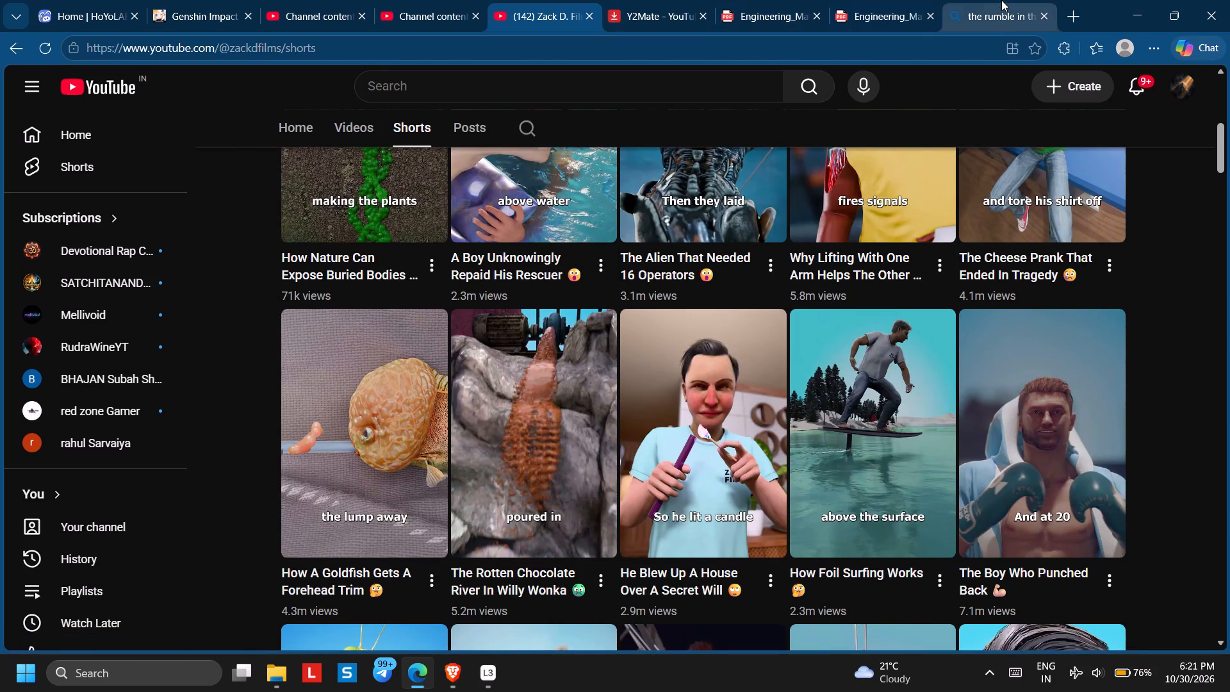
Close the "the rumble in the jungle" Bing search page.
{"action": "left_click", "coordinate": [1001, 0]}
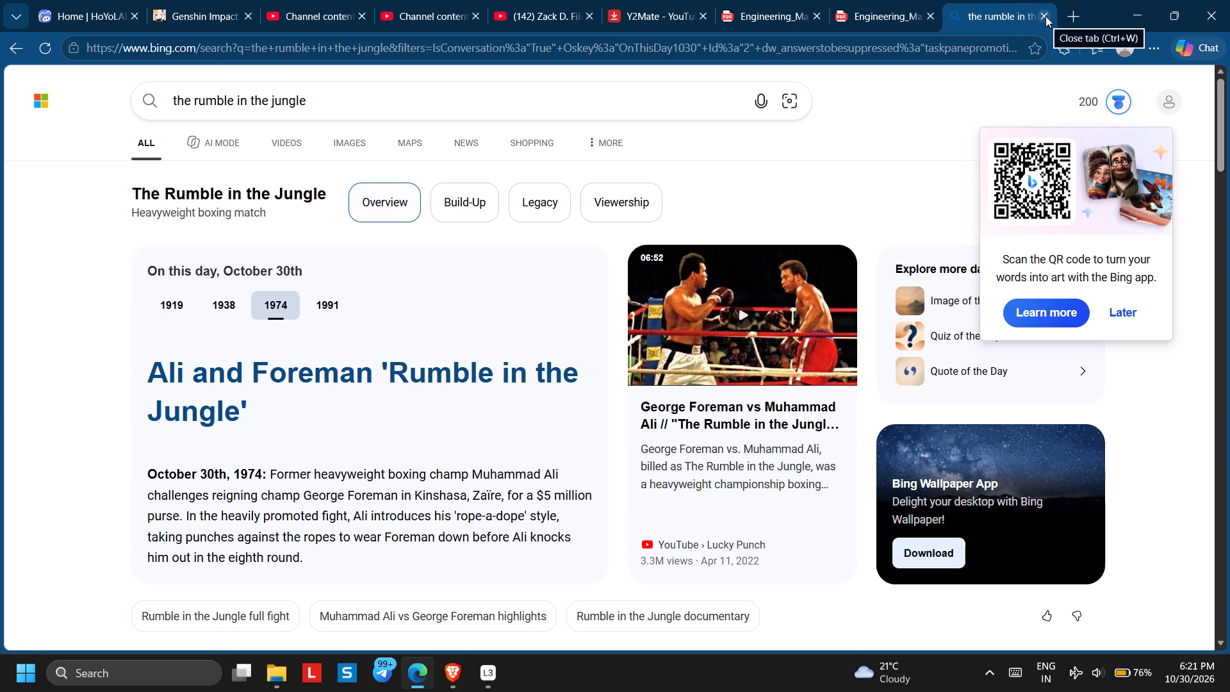
{"action": "left_click", "coordinate": [1045, 16]}
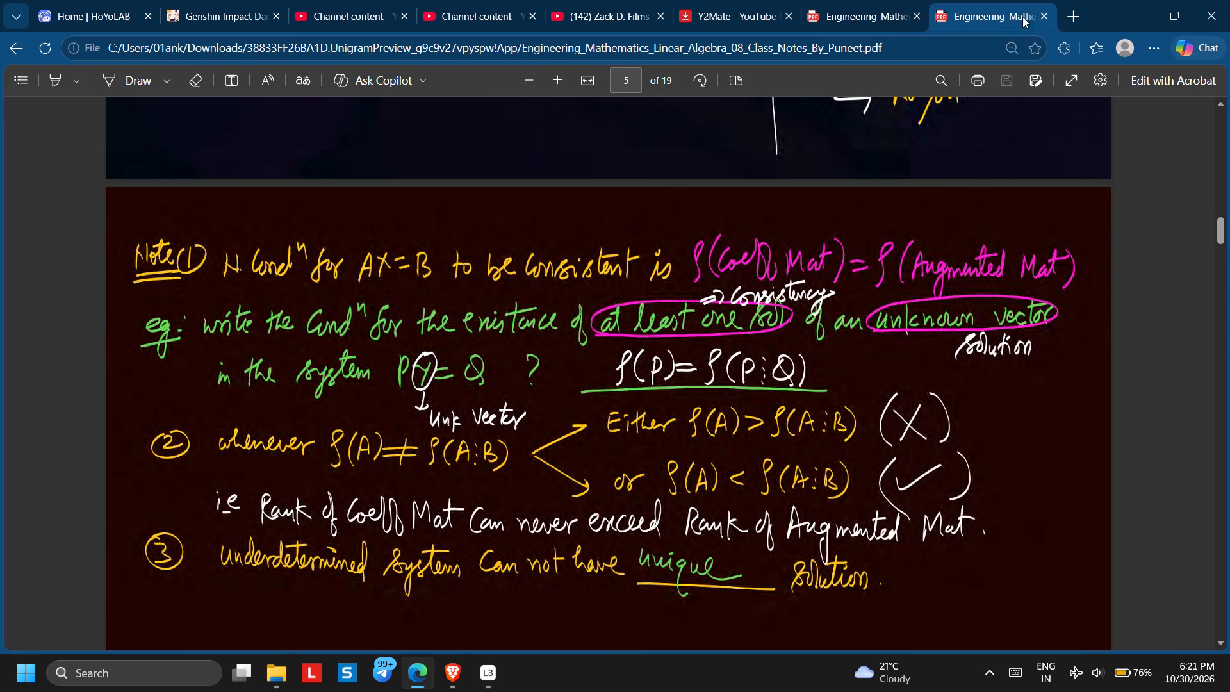
Clear the desktop by minimizing the Edge and Brave windows and closing the Videos folder in File Explorer.
{"action": "left_click", "coordinate": [1146, 1]}
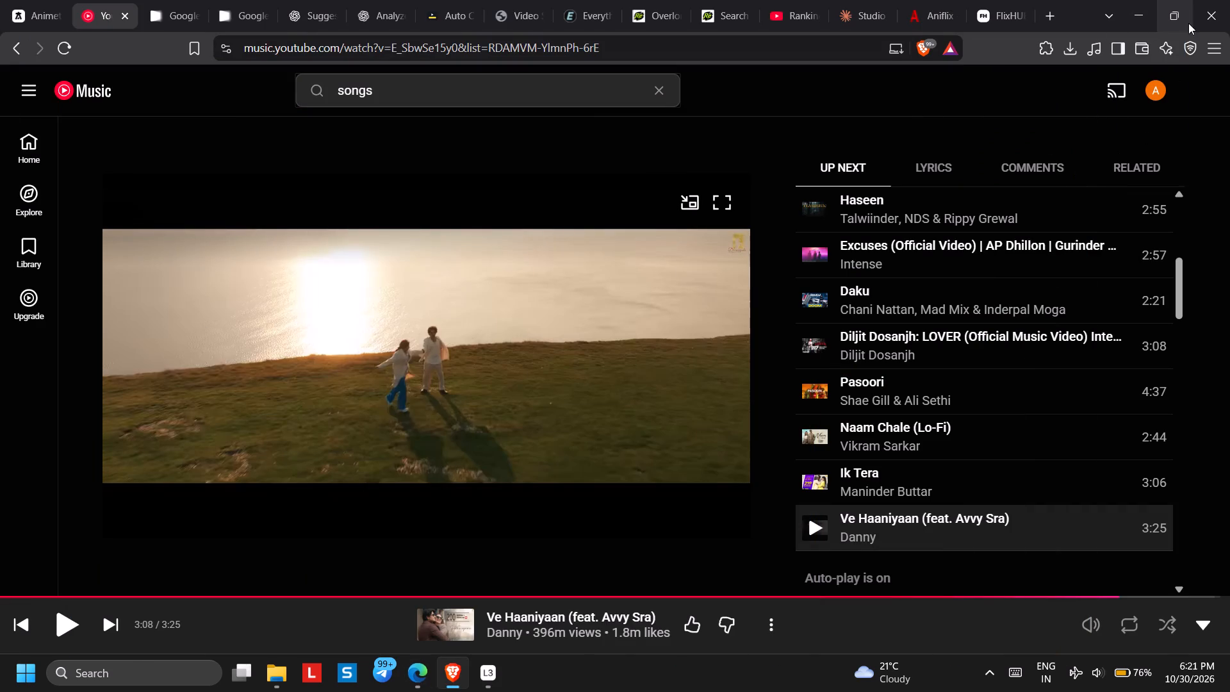
{"action": "left_click", "coordinate": [1142, 12]}
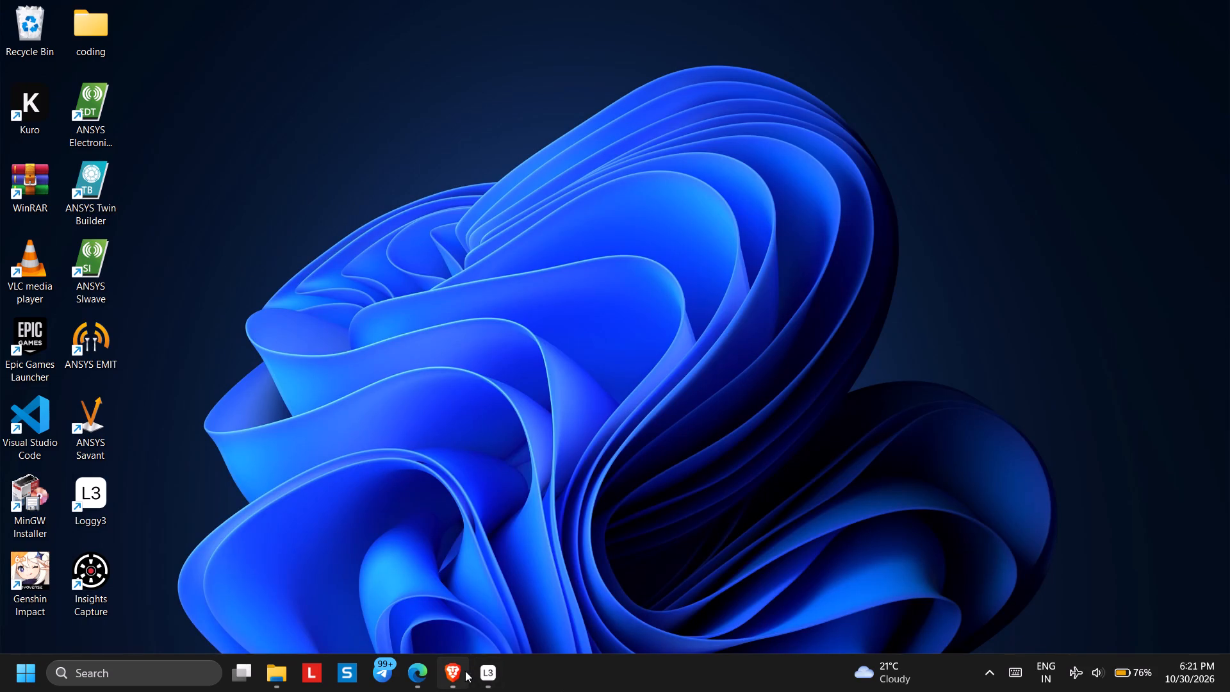
{"action": "left_click", "coordinate": [283, 673]}
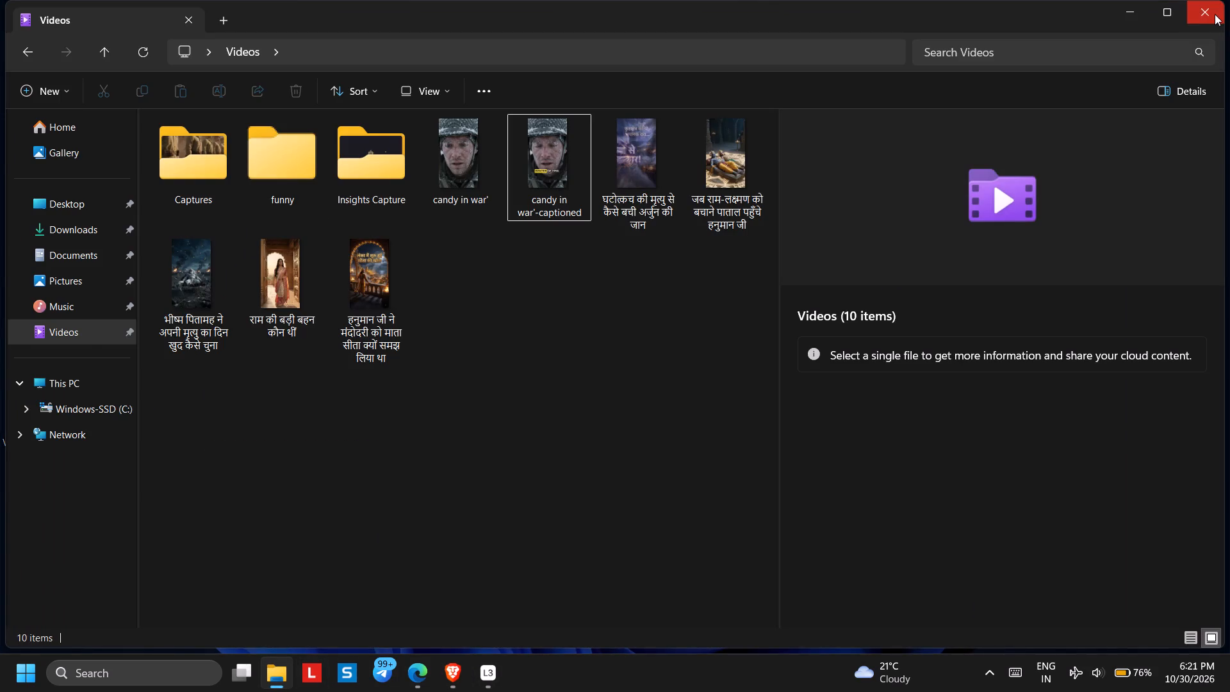
{"action": "left_click", "coordinate": [1211, 15]}
Put the computer to sleep.
{"action": "left_click", "coordinate": [0, 691]}
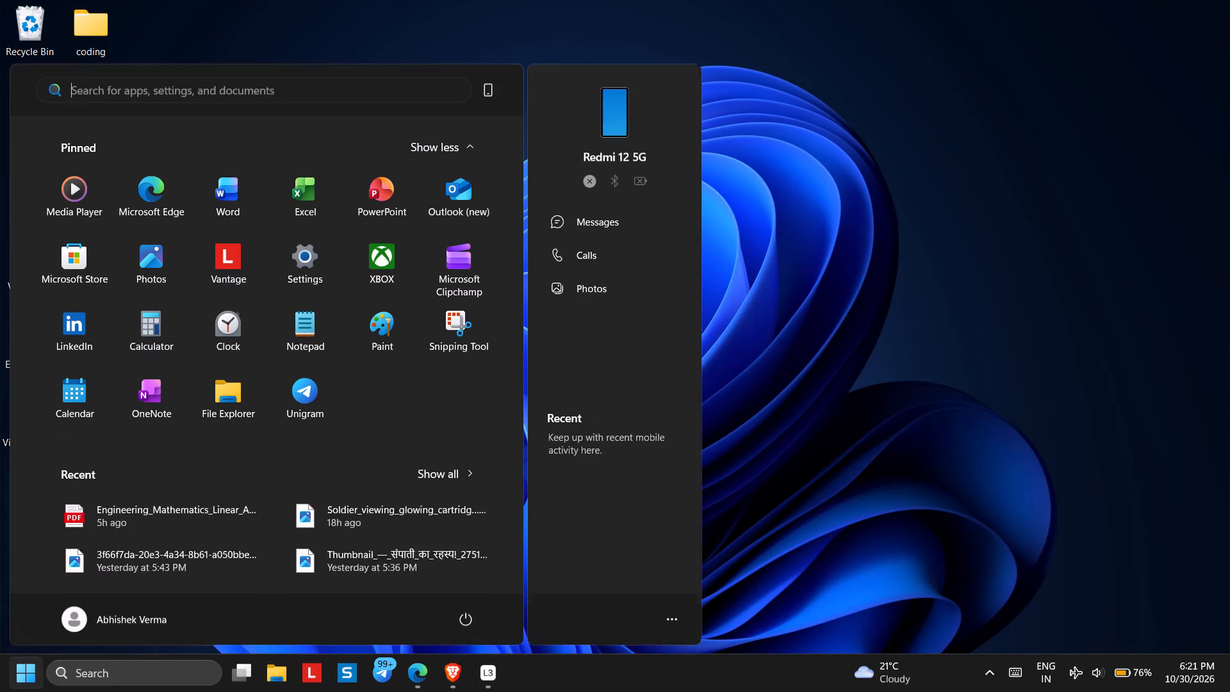
{"action": "left_click", "coordinate": [459, 612]}
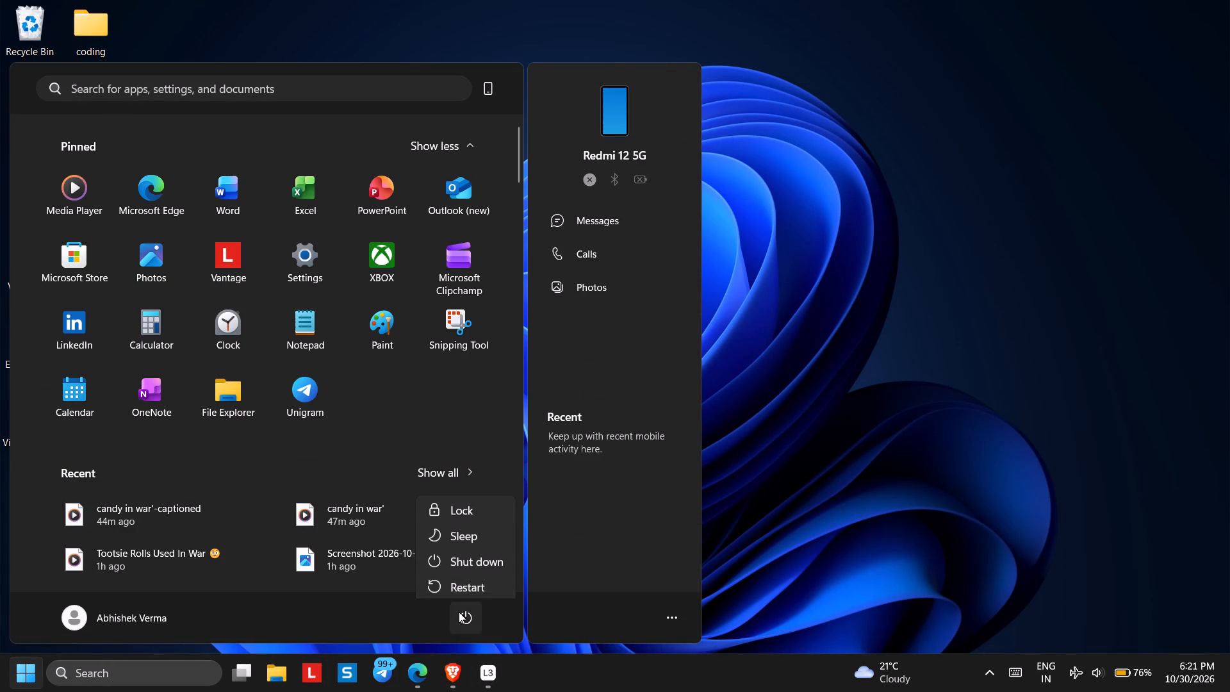
{"action": "left_click", "coordinate": [445, 541]}
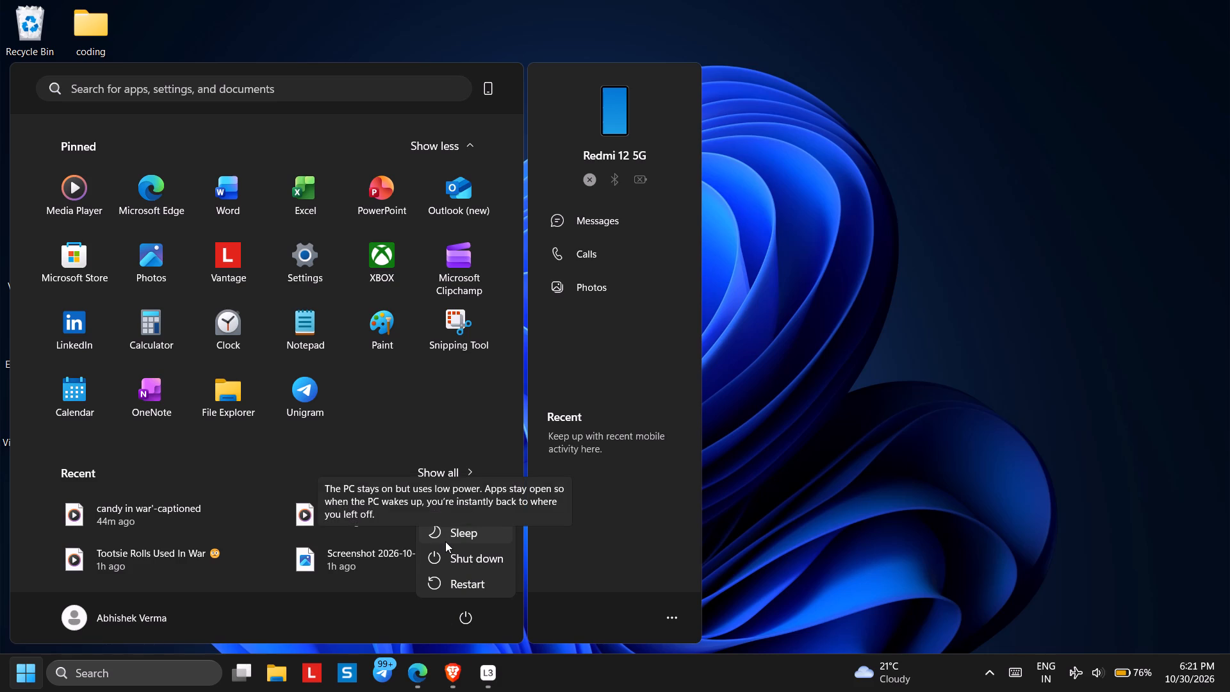
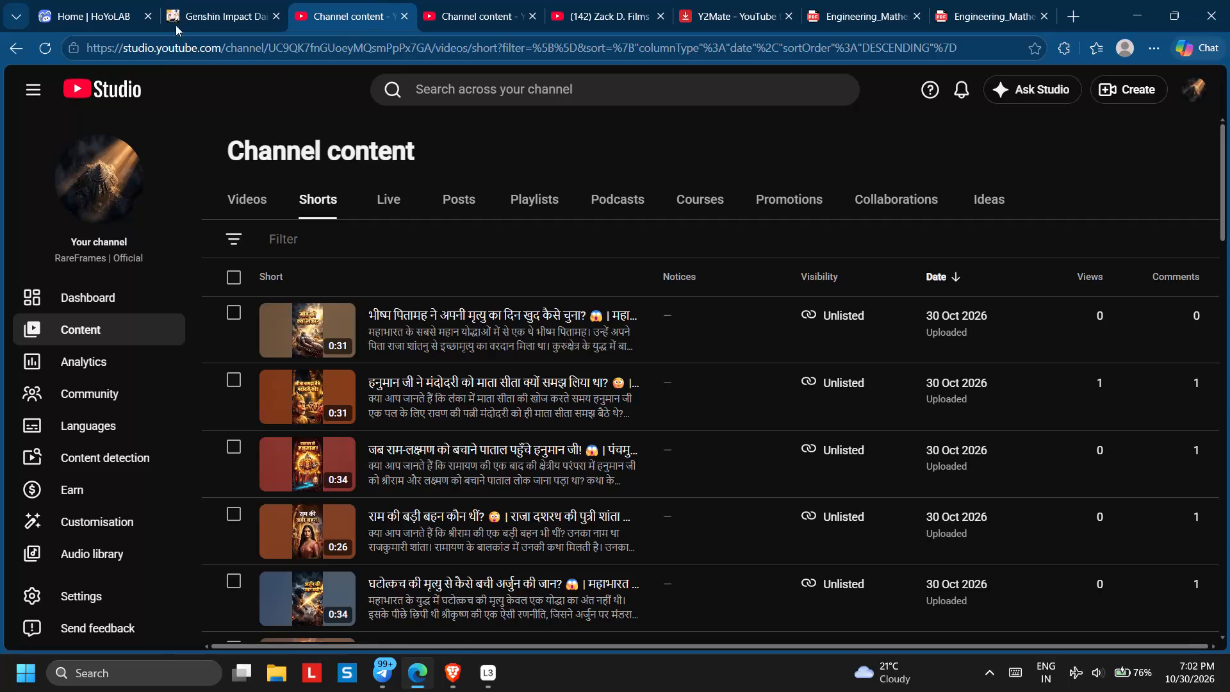
Reload the RareFrames channel's Shorts list in YouTube Studio.
{"action": "left_click", "coordinate": [42, 53]}
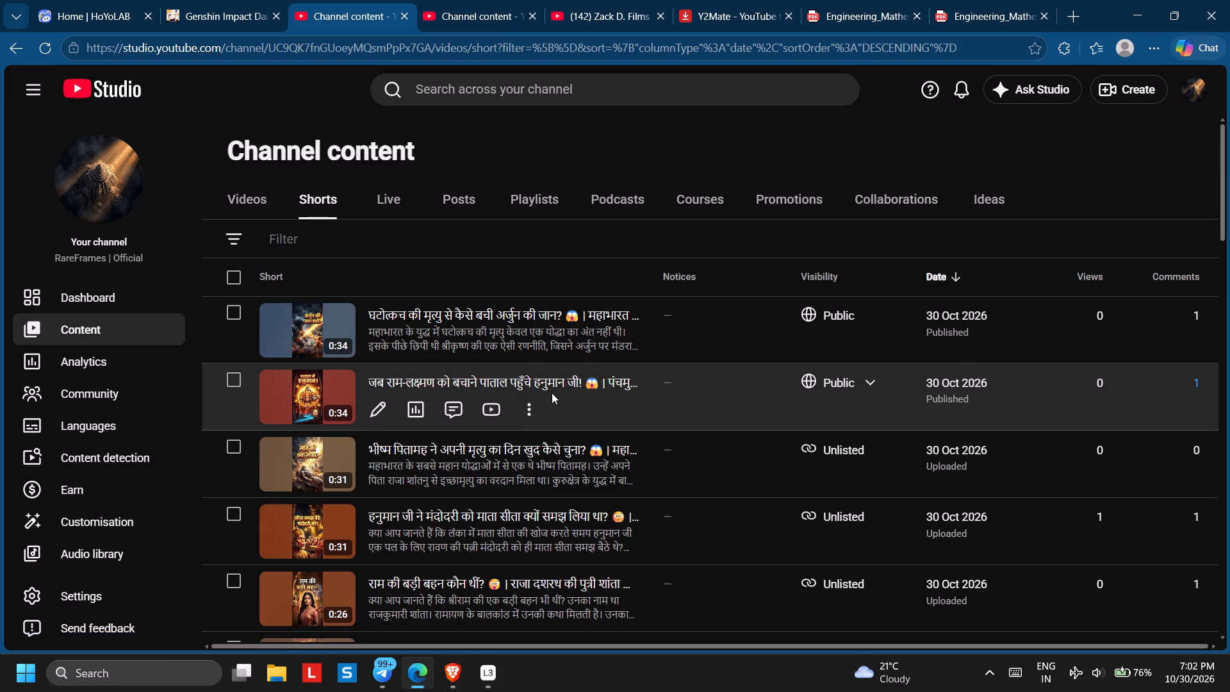
Switch to the Brave window with YouTube Music.
{"action": "left_click", "coordinate": [445, 681]}
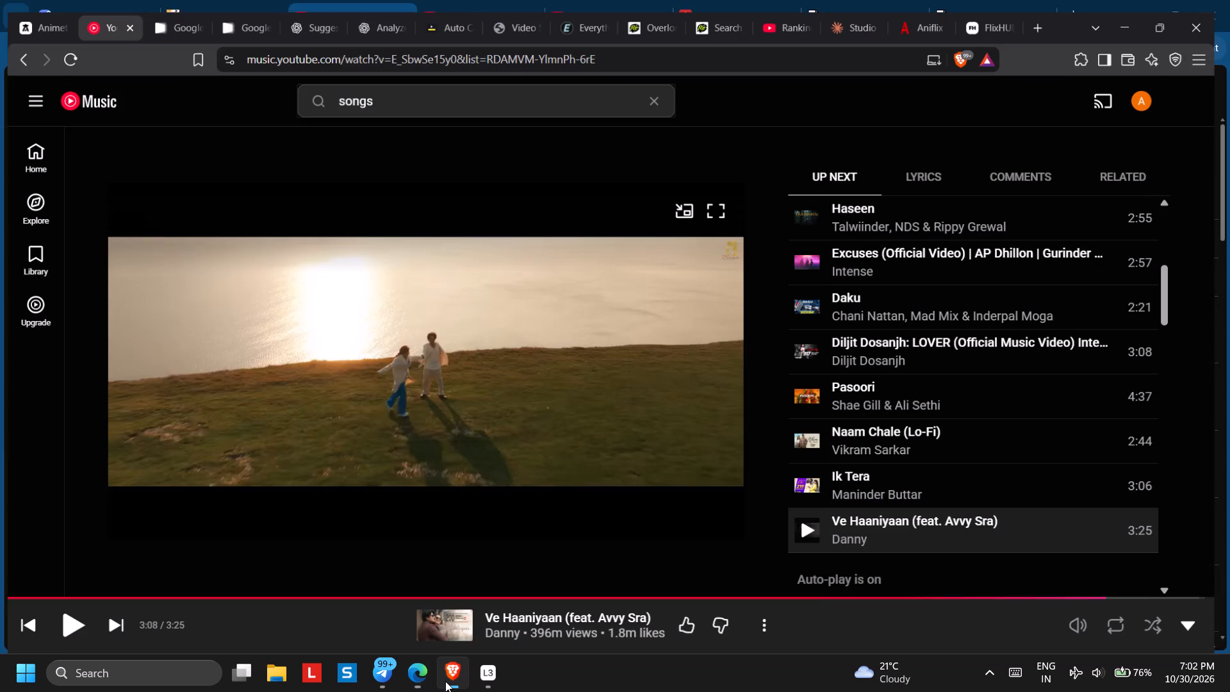